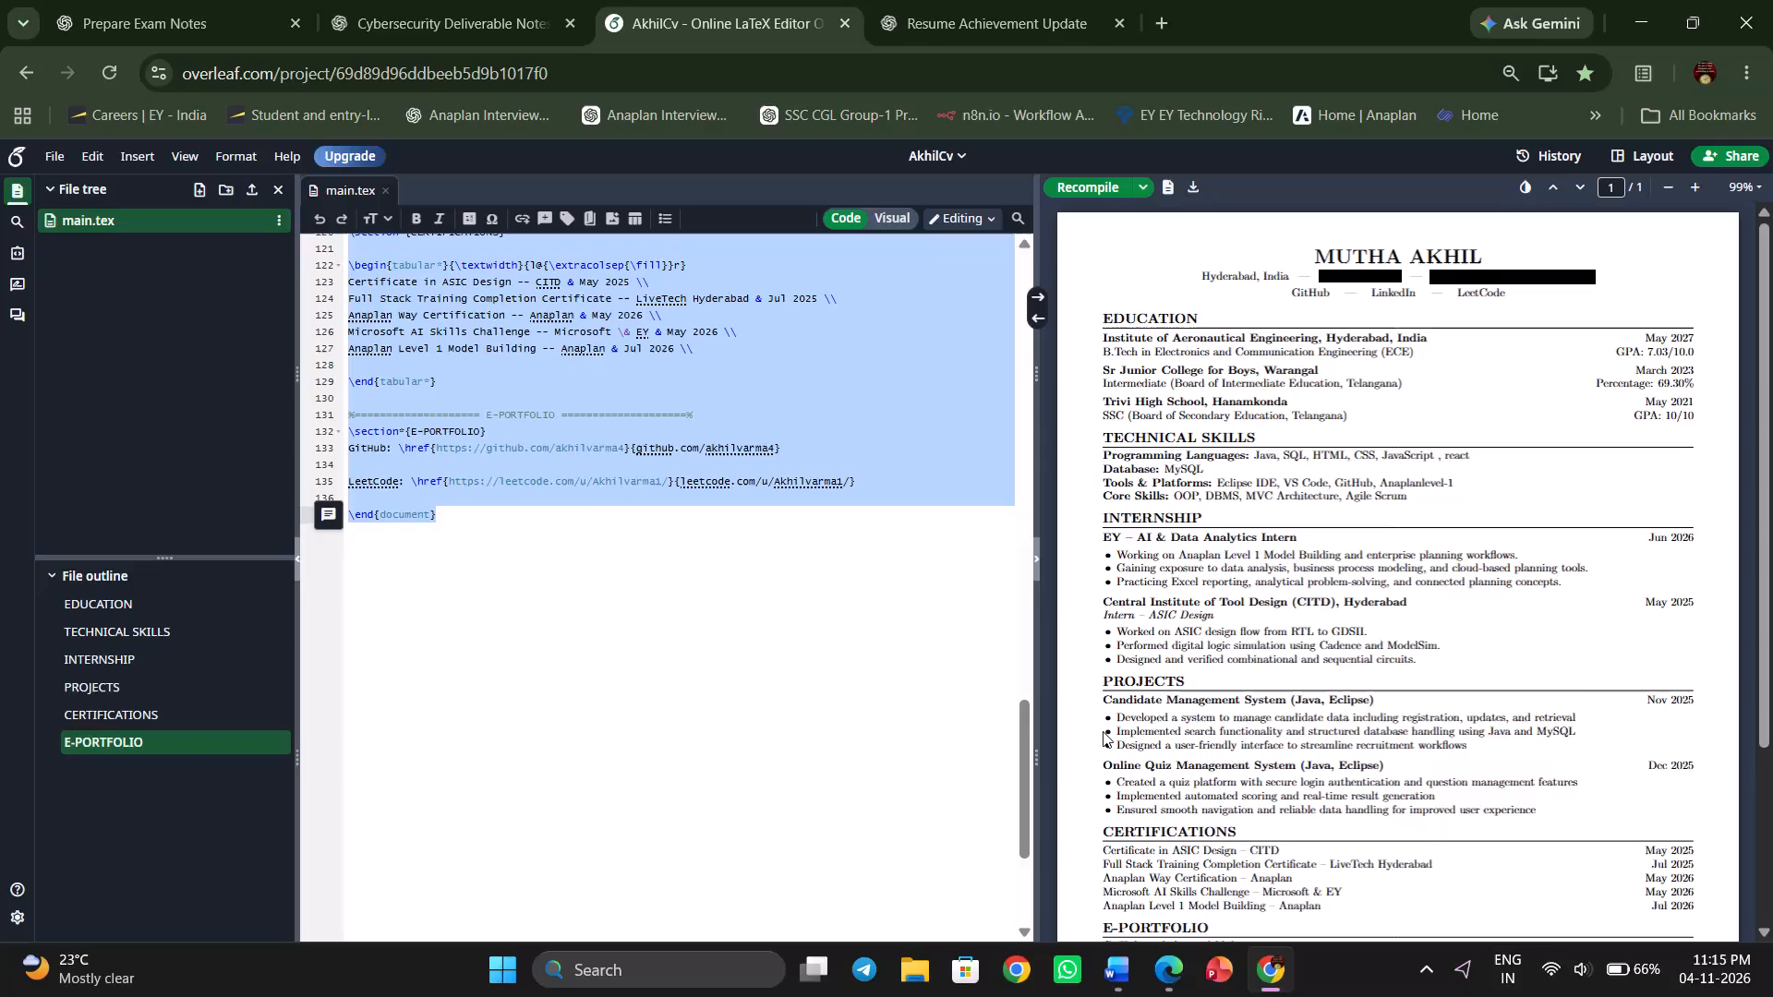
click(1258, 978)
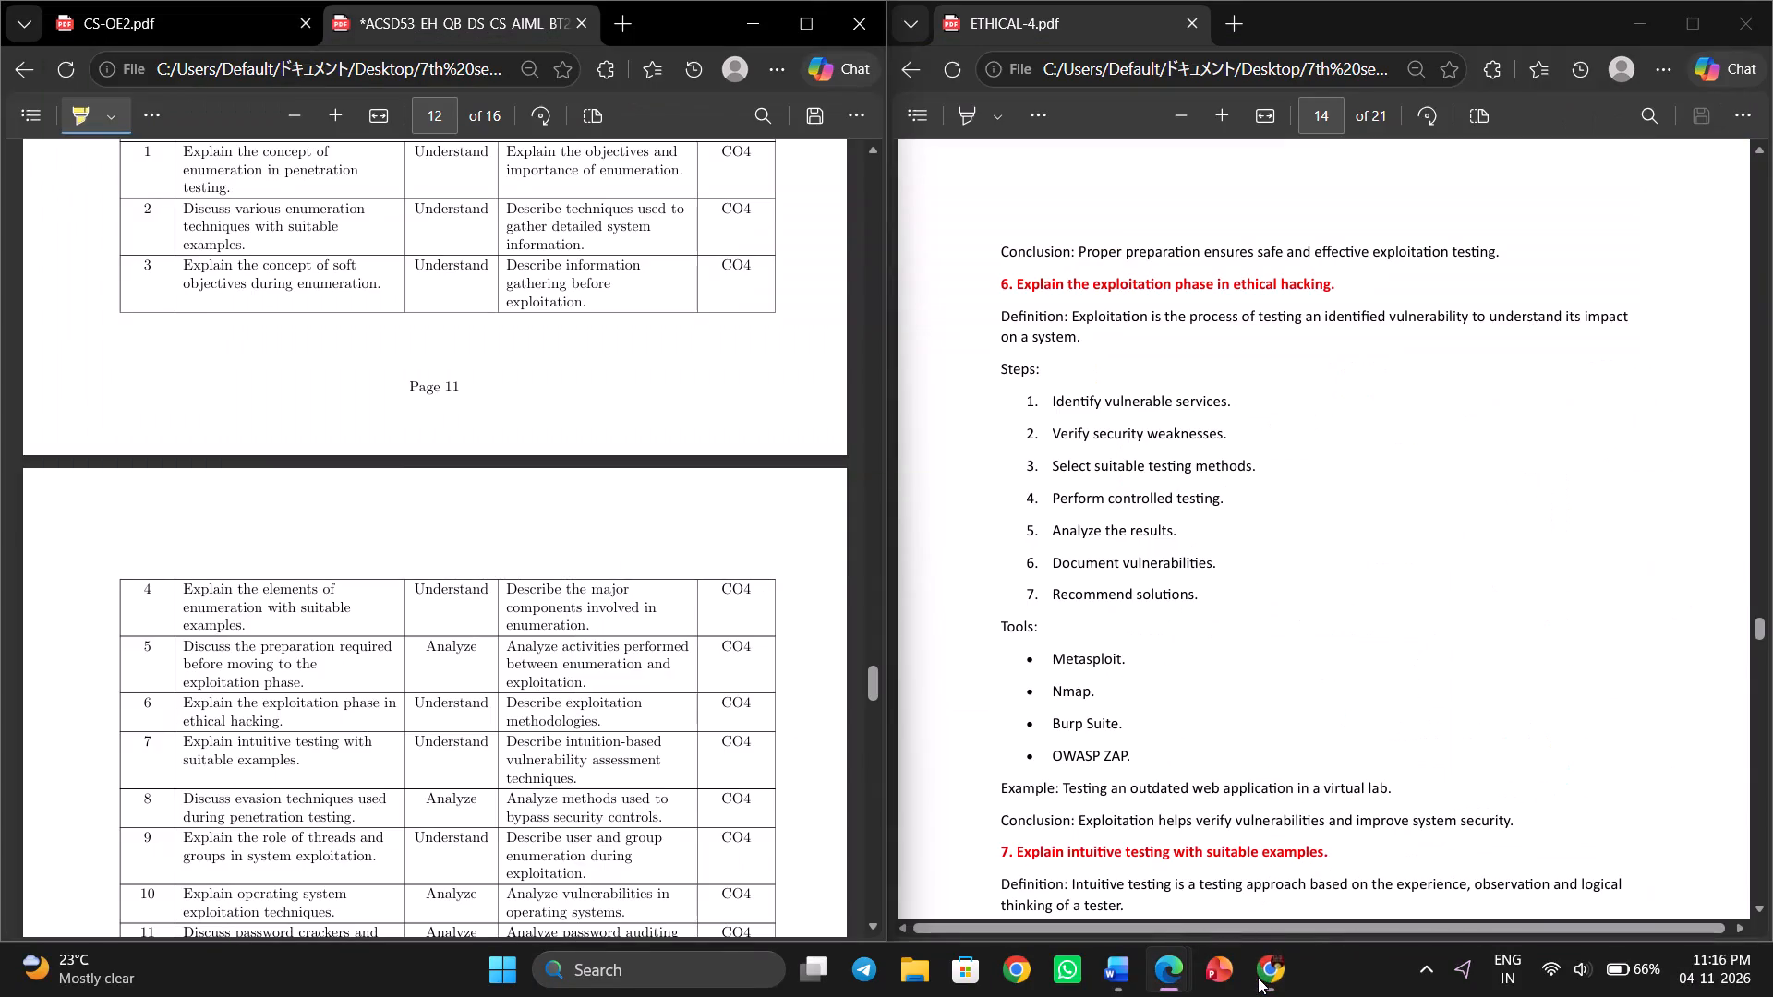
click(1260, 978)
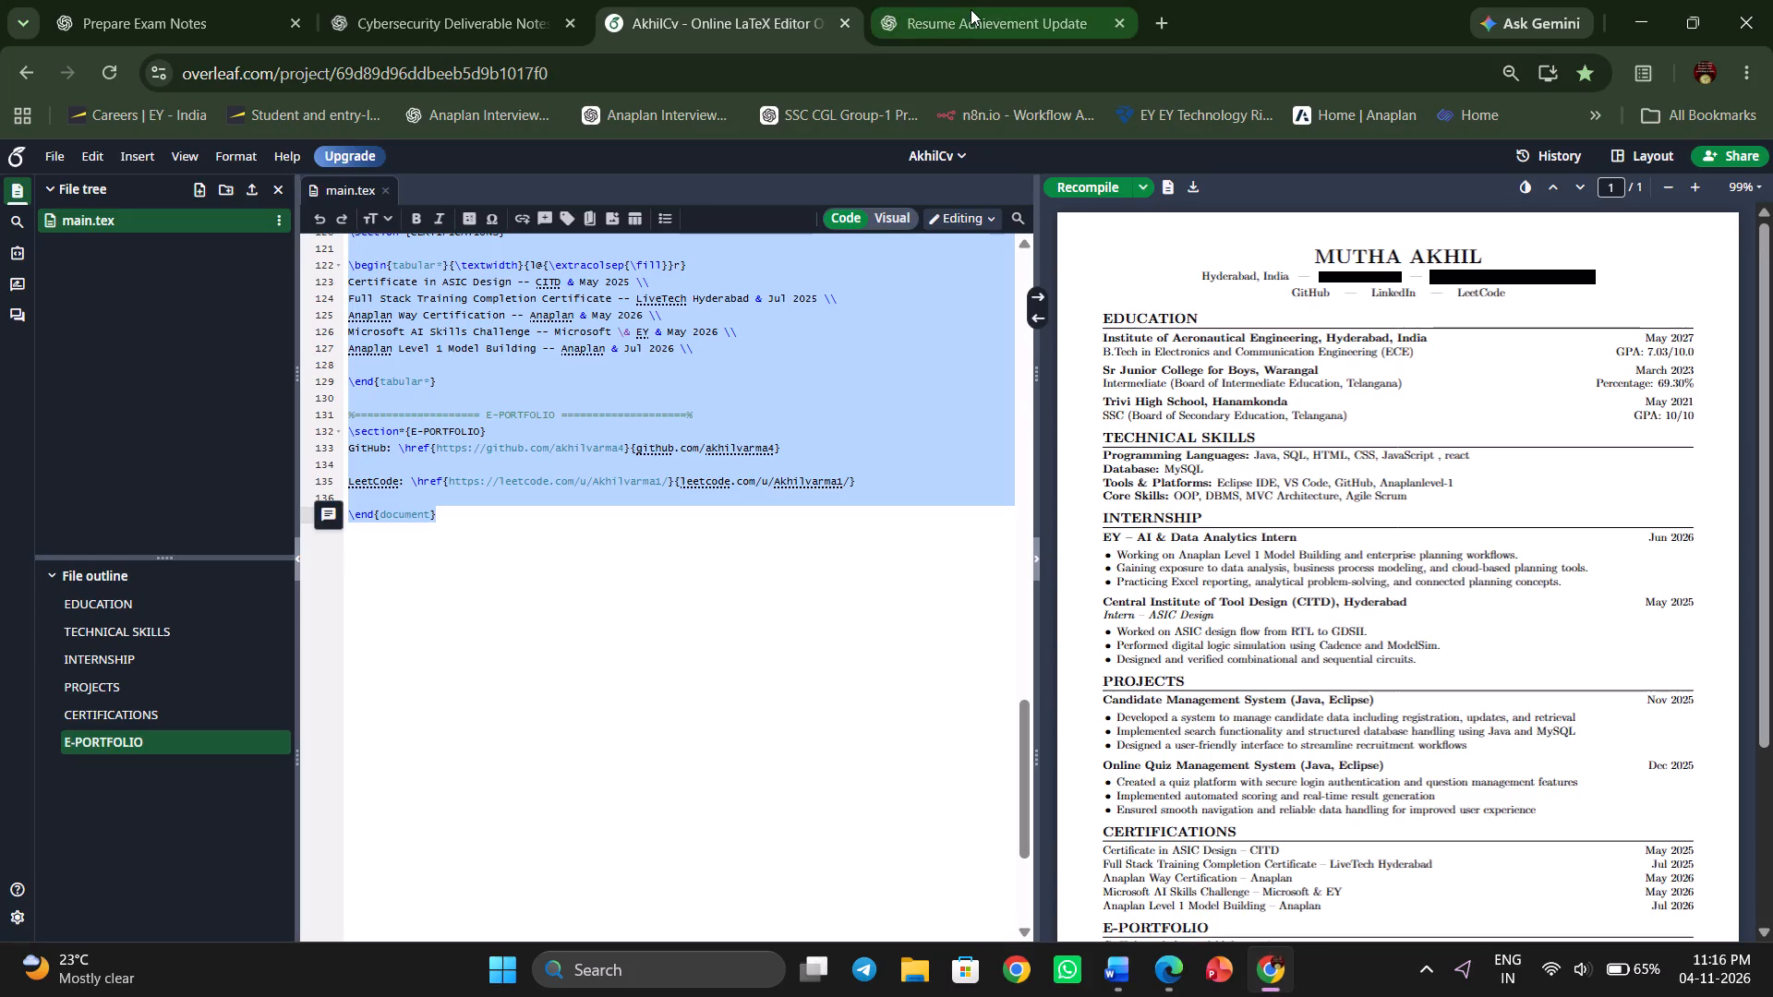
click(971, 9)
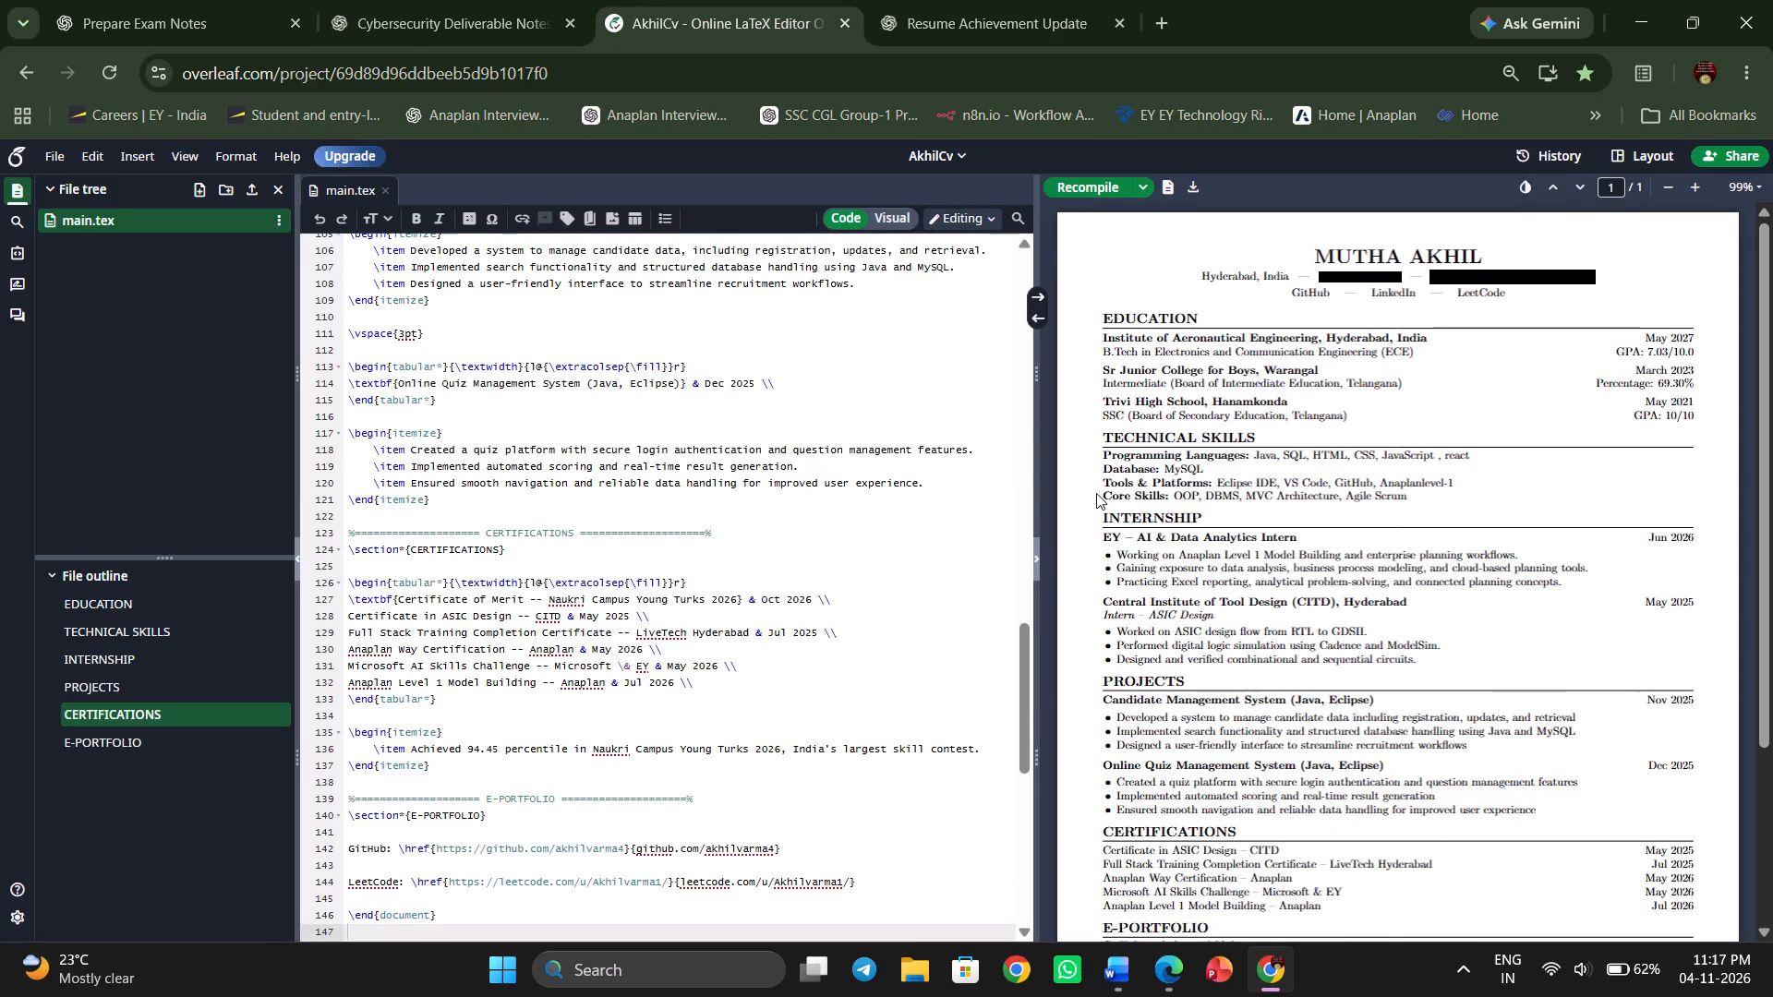
Examine the recompiled resume preview from the header to the e-portfolio section, including the Naukri Campus Young Turks entry and its percentile bullet.
scroll(1116, 527, down, 1)
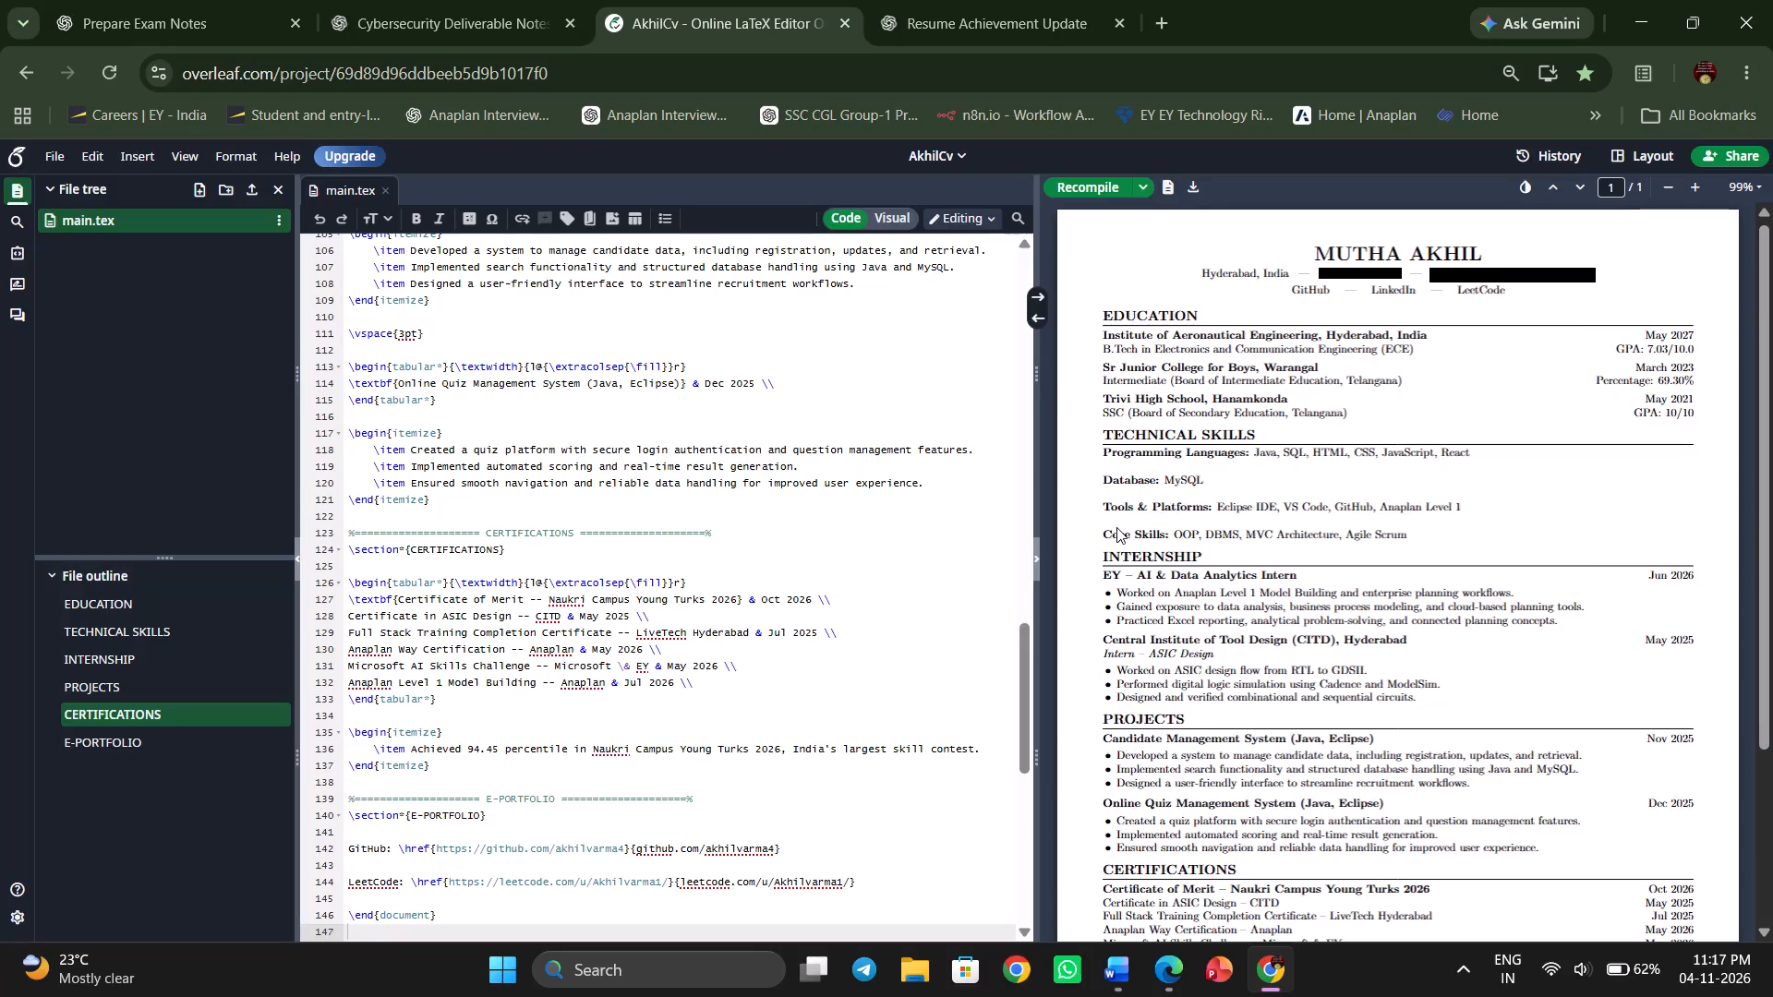
scroll(1116, 527, down, 1)
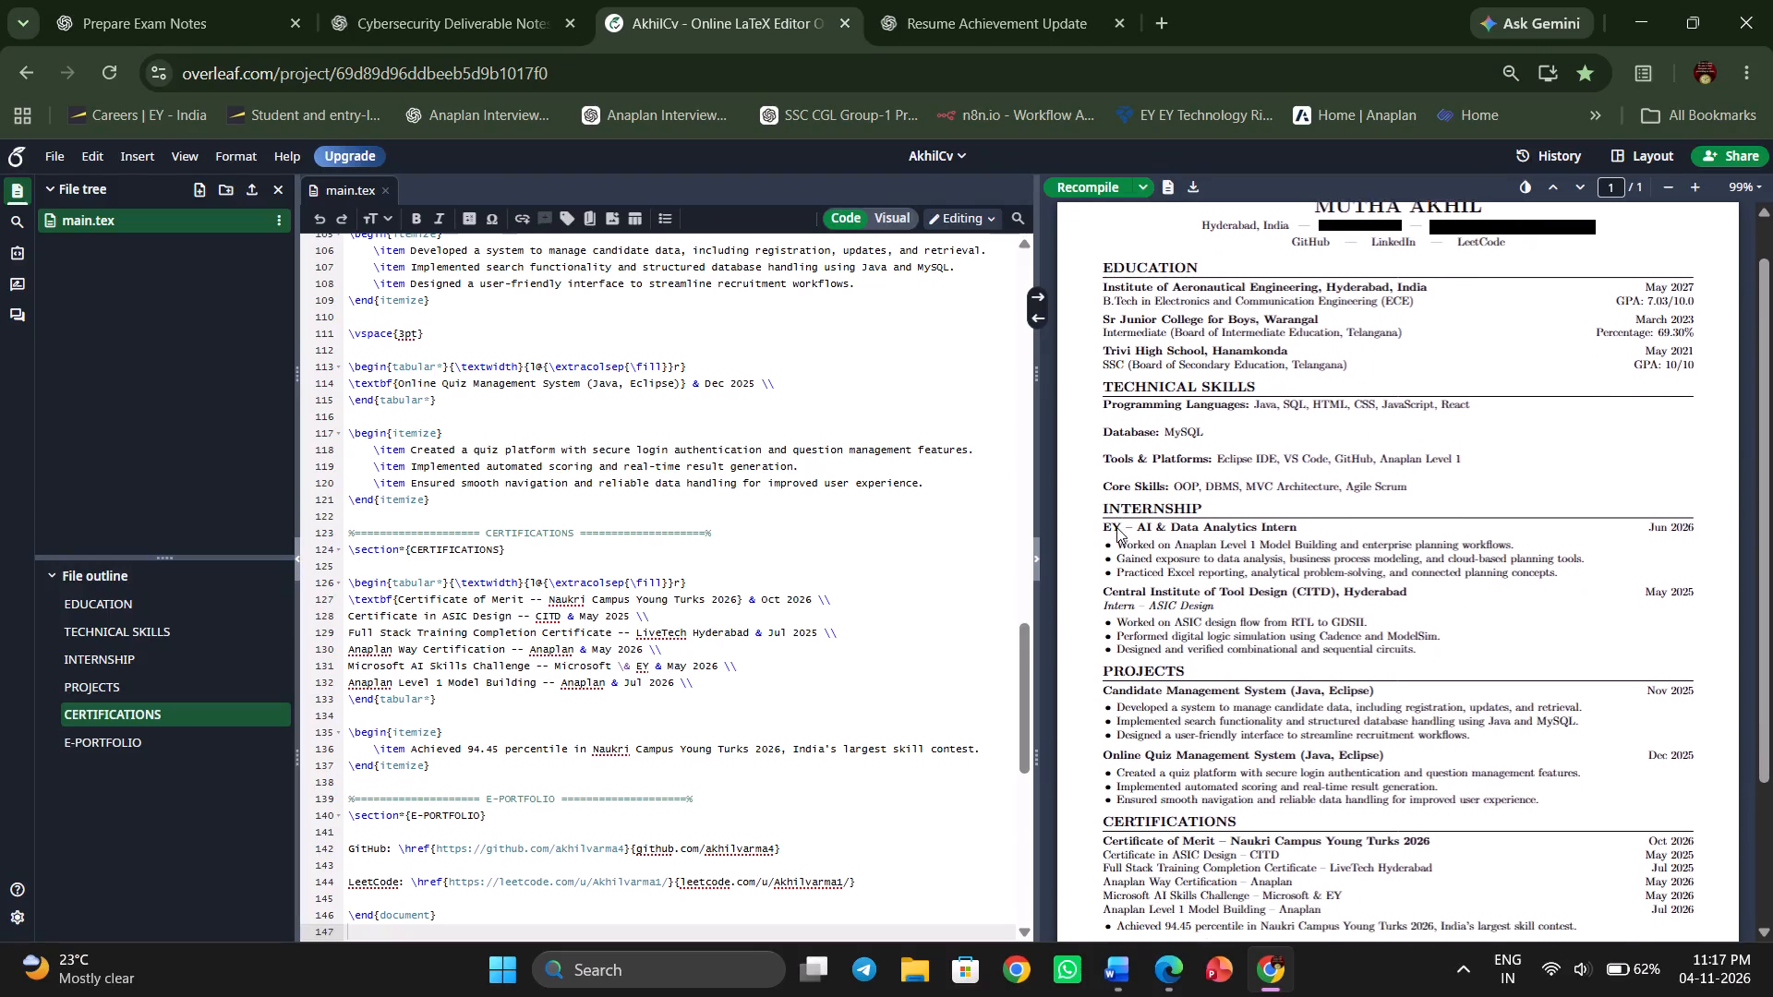
scroll(1116, 527, down, 2)
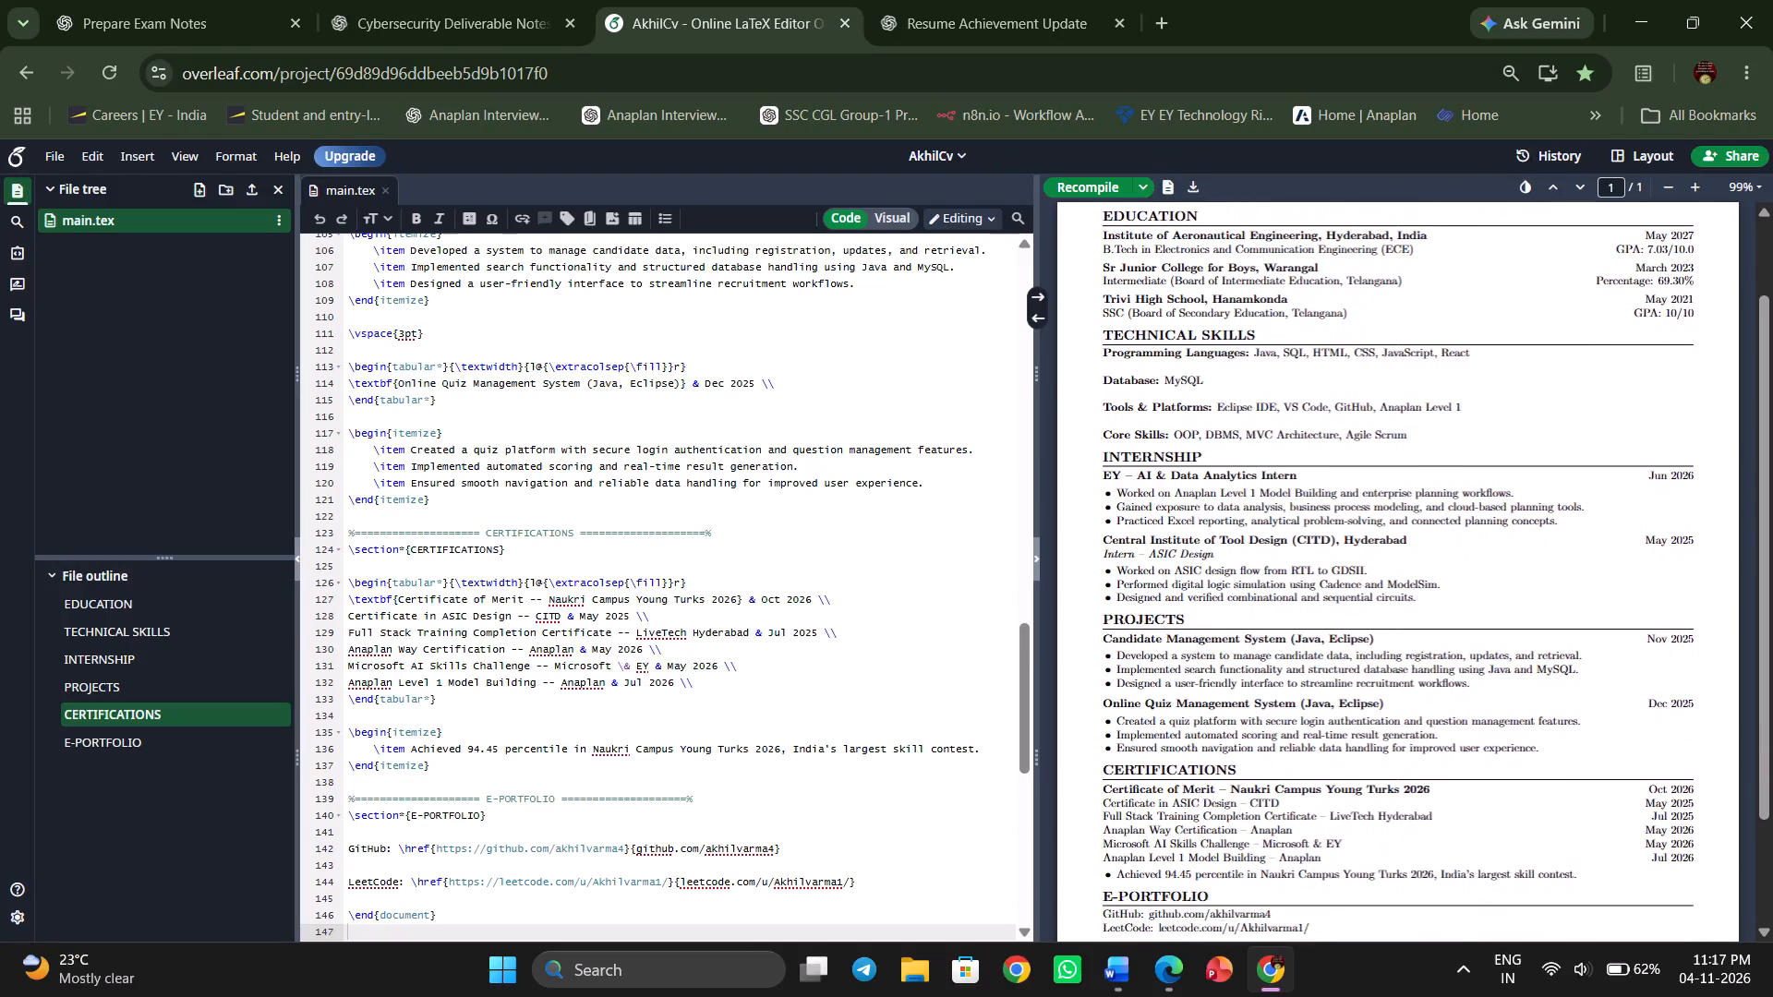
scroll(1116, 527, down, 3)
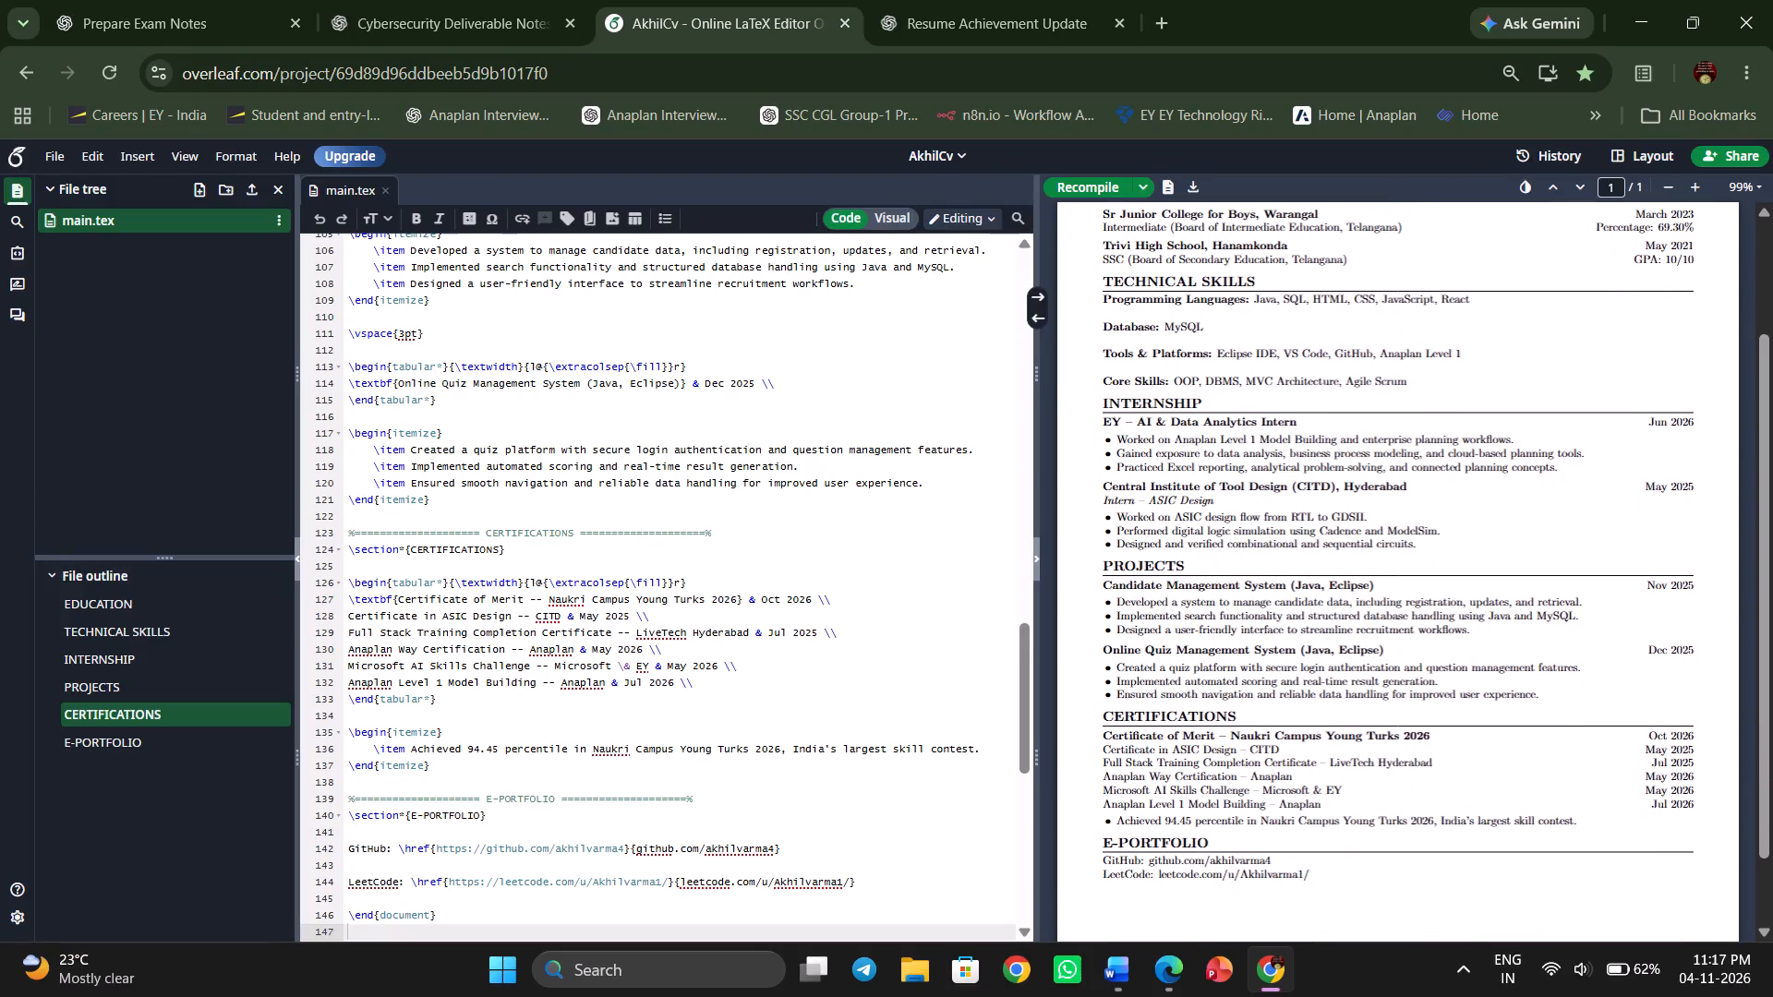
scroll(1116, 527, down, 1)
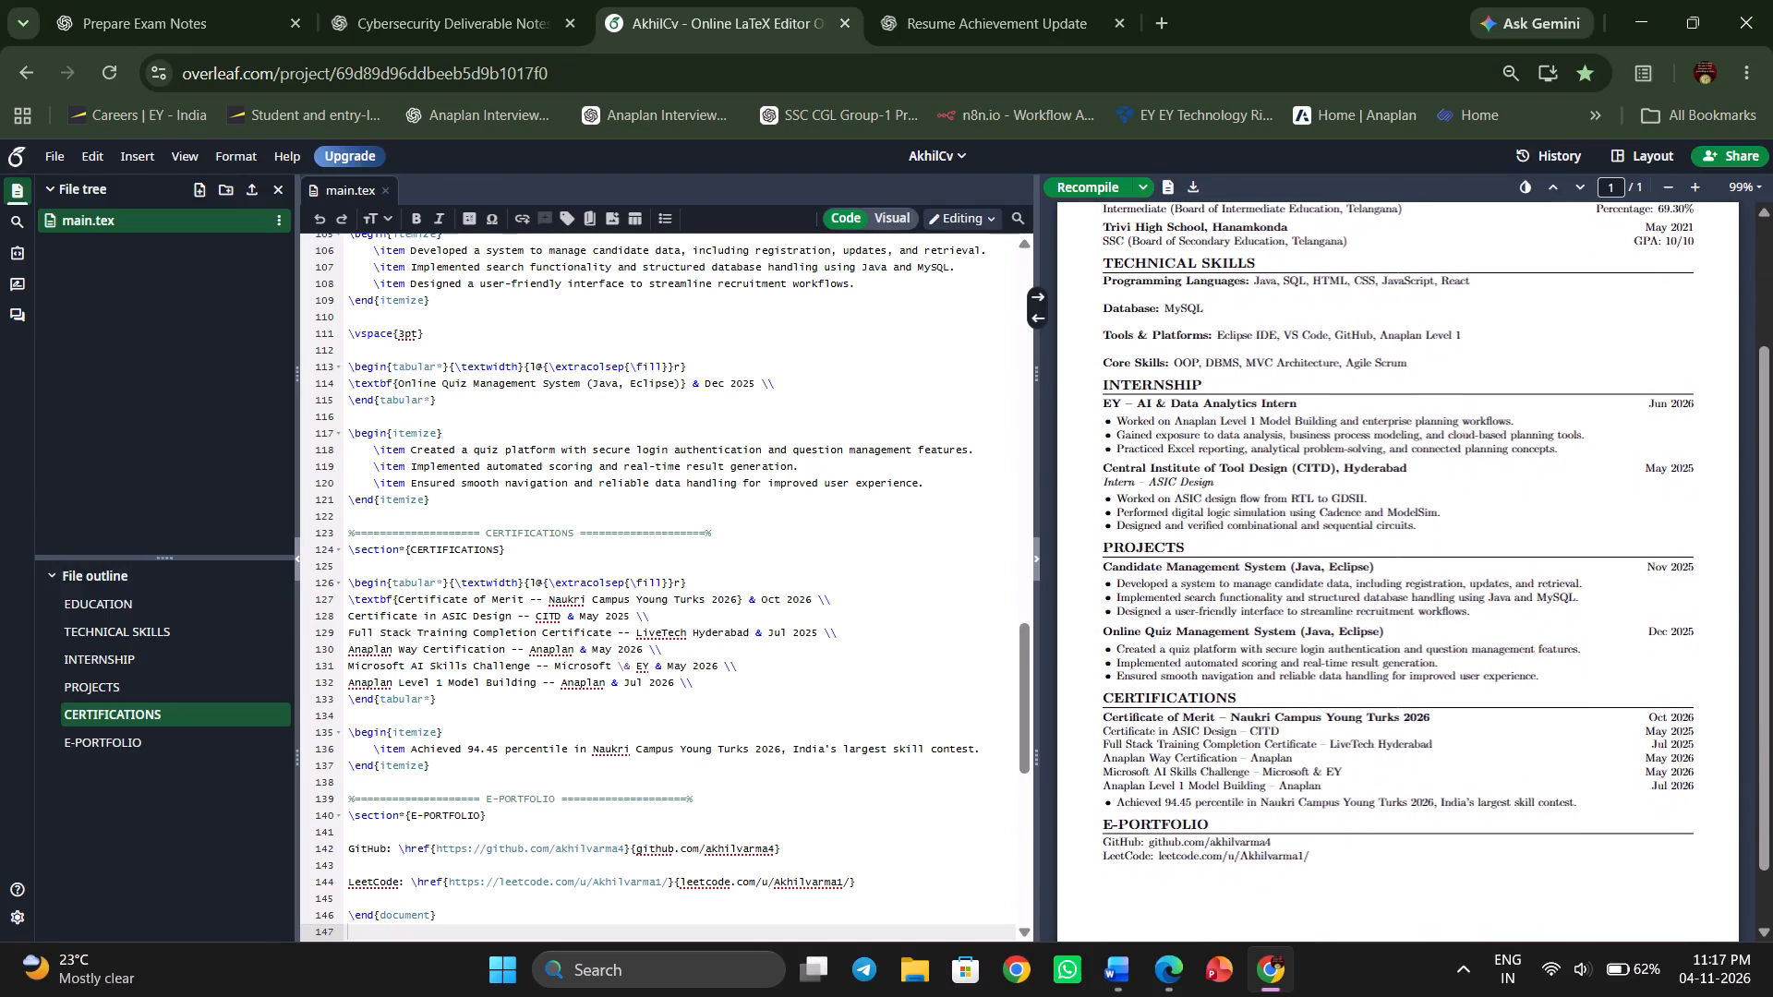
scroll(1116, 527, down, 1)
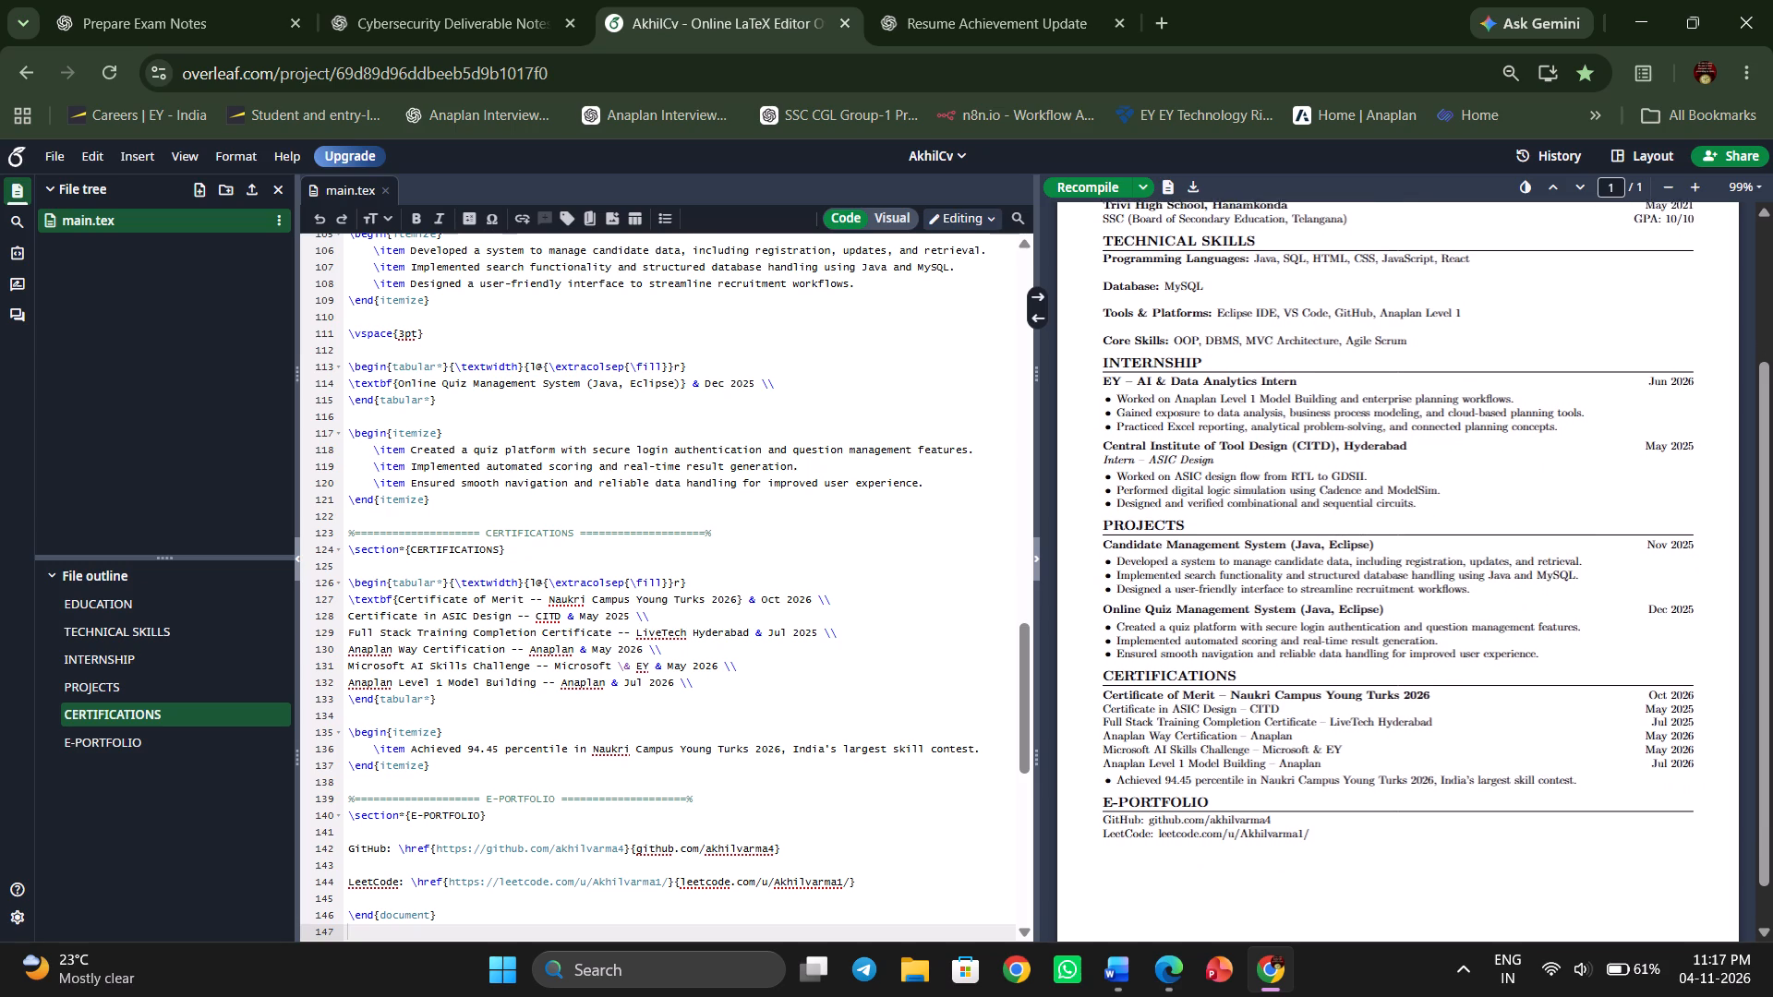
scroll(1116, 527, down, 2)
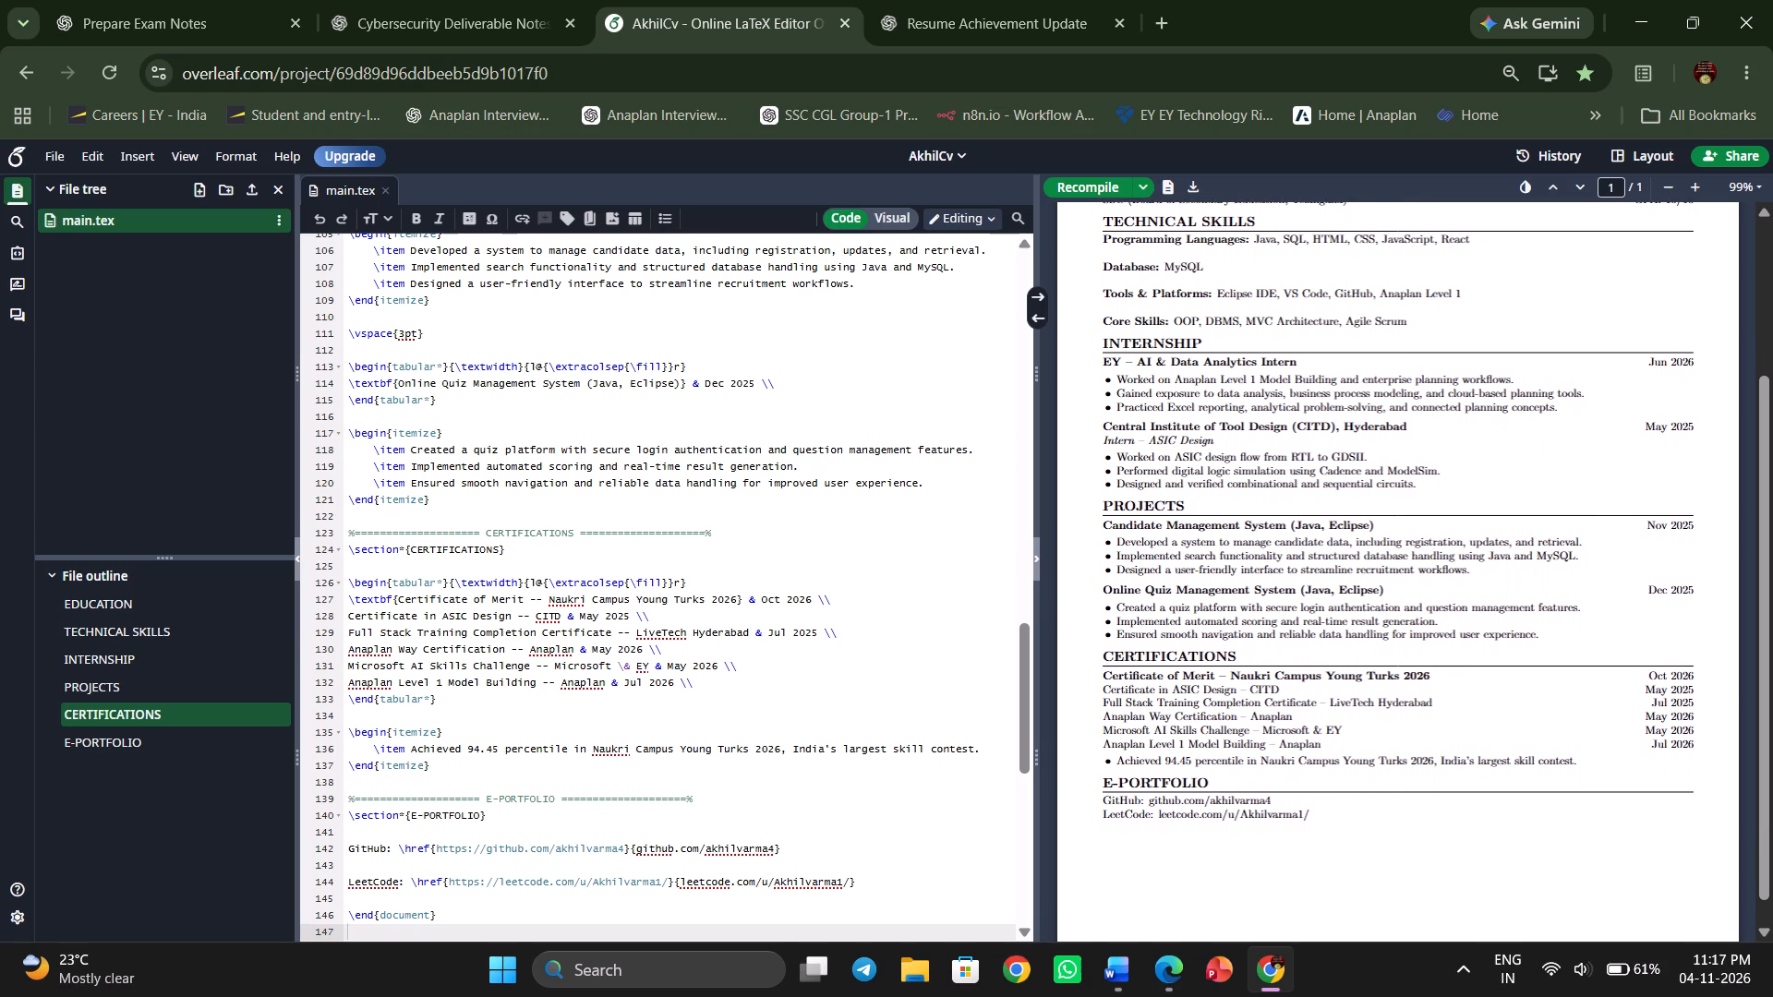
scroll(1116, 527, down, 2)
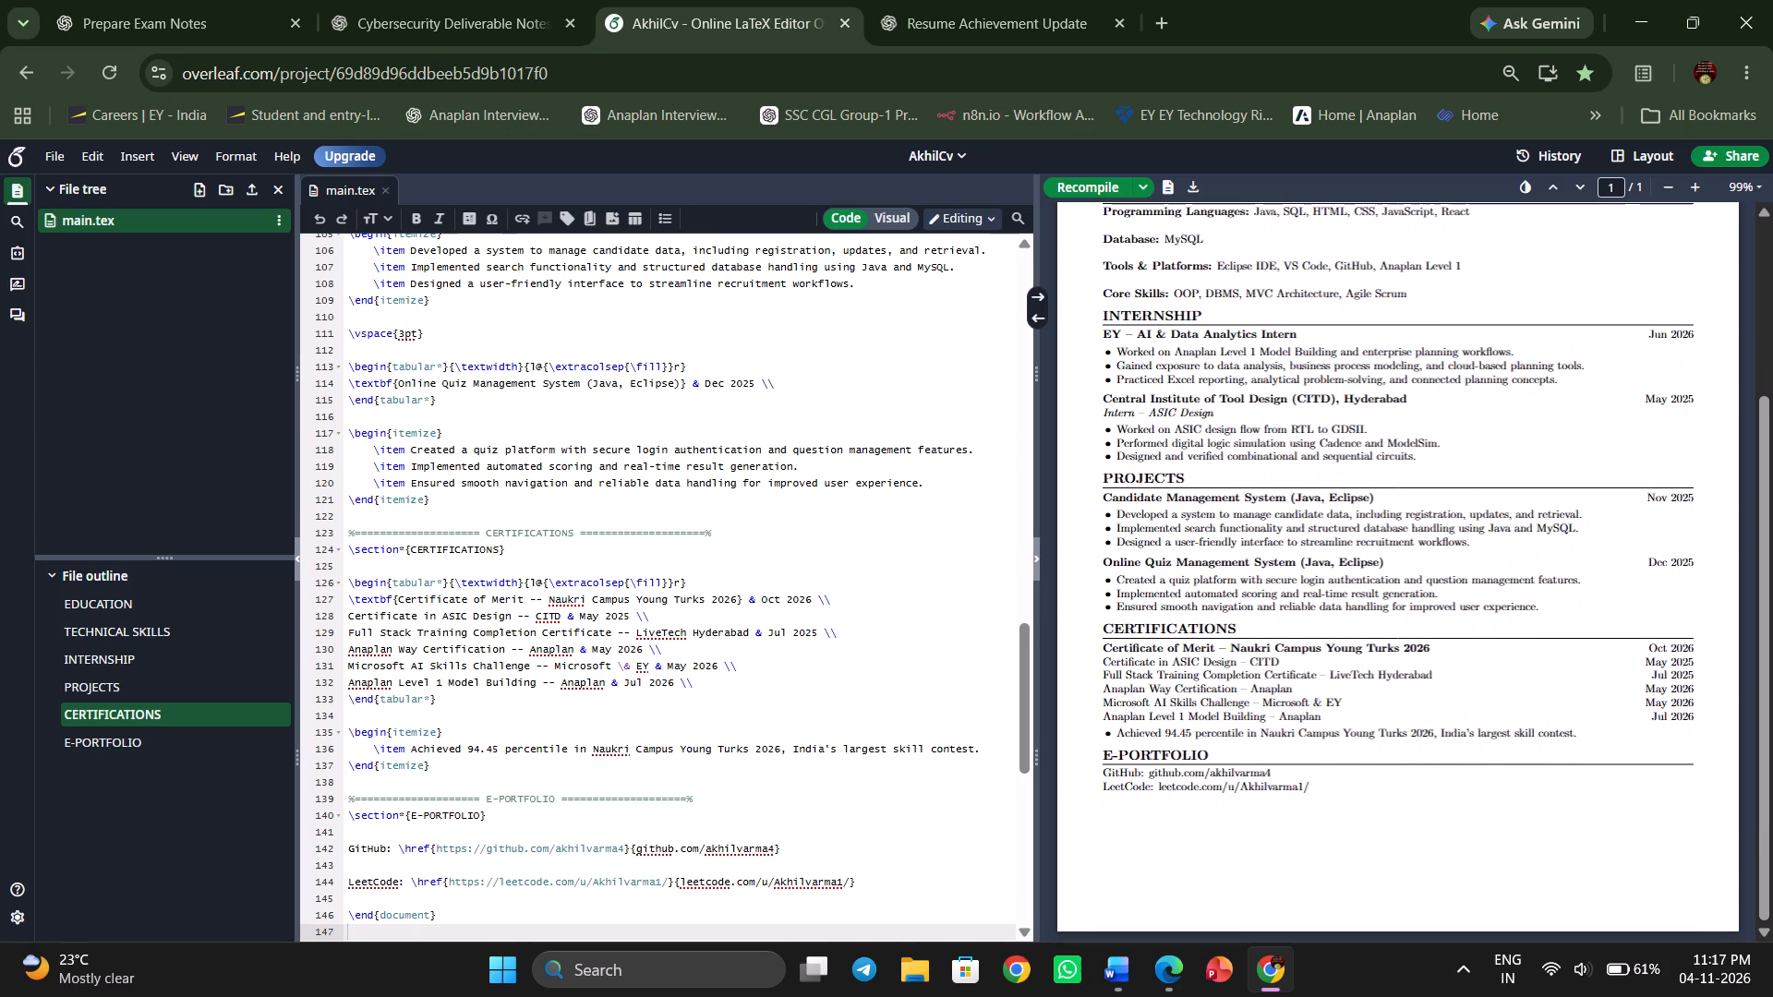
scroll(1116, 527, down, 1)
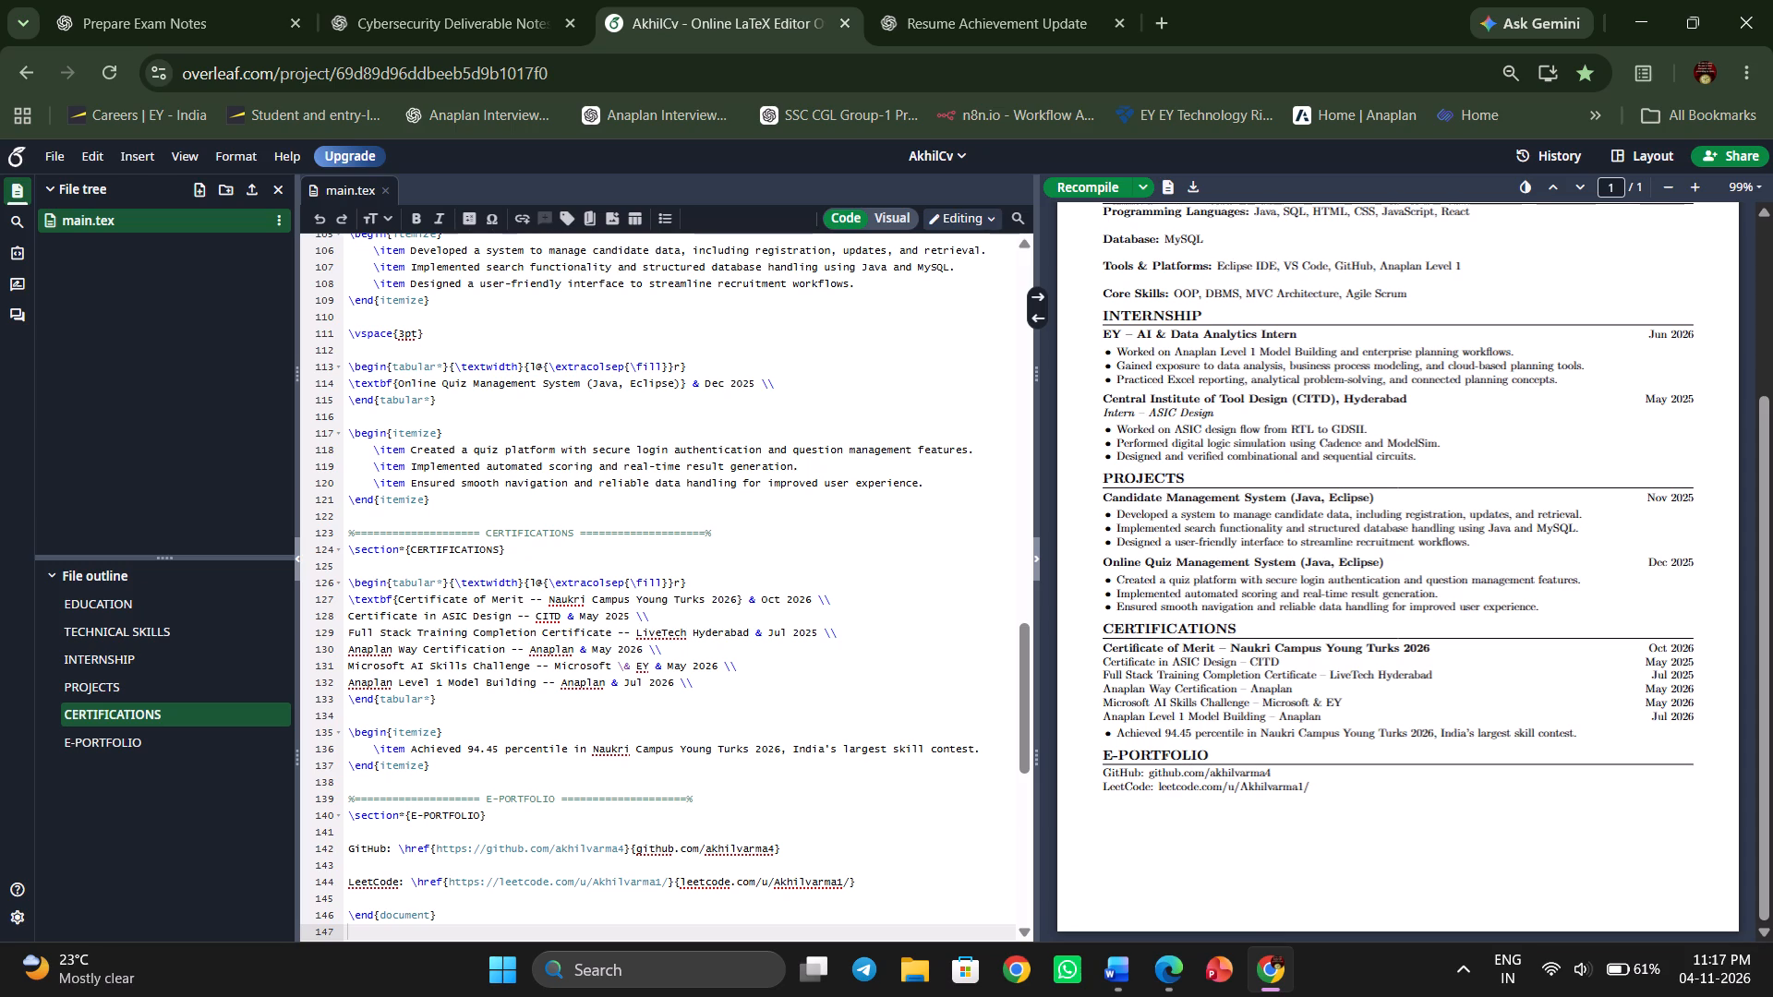
click(1527, 738)
click(1613, 735)
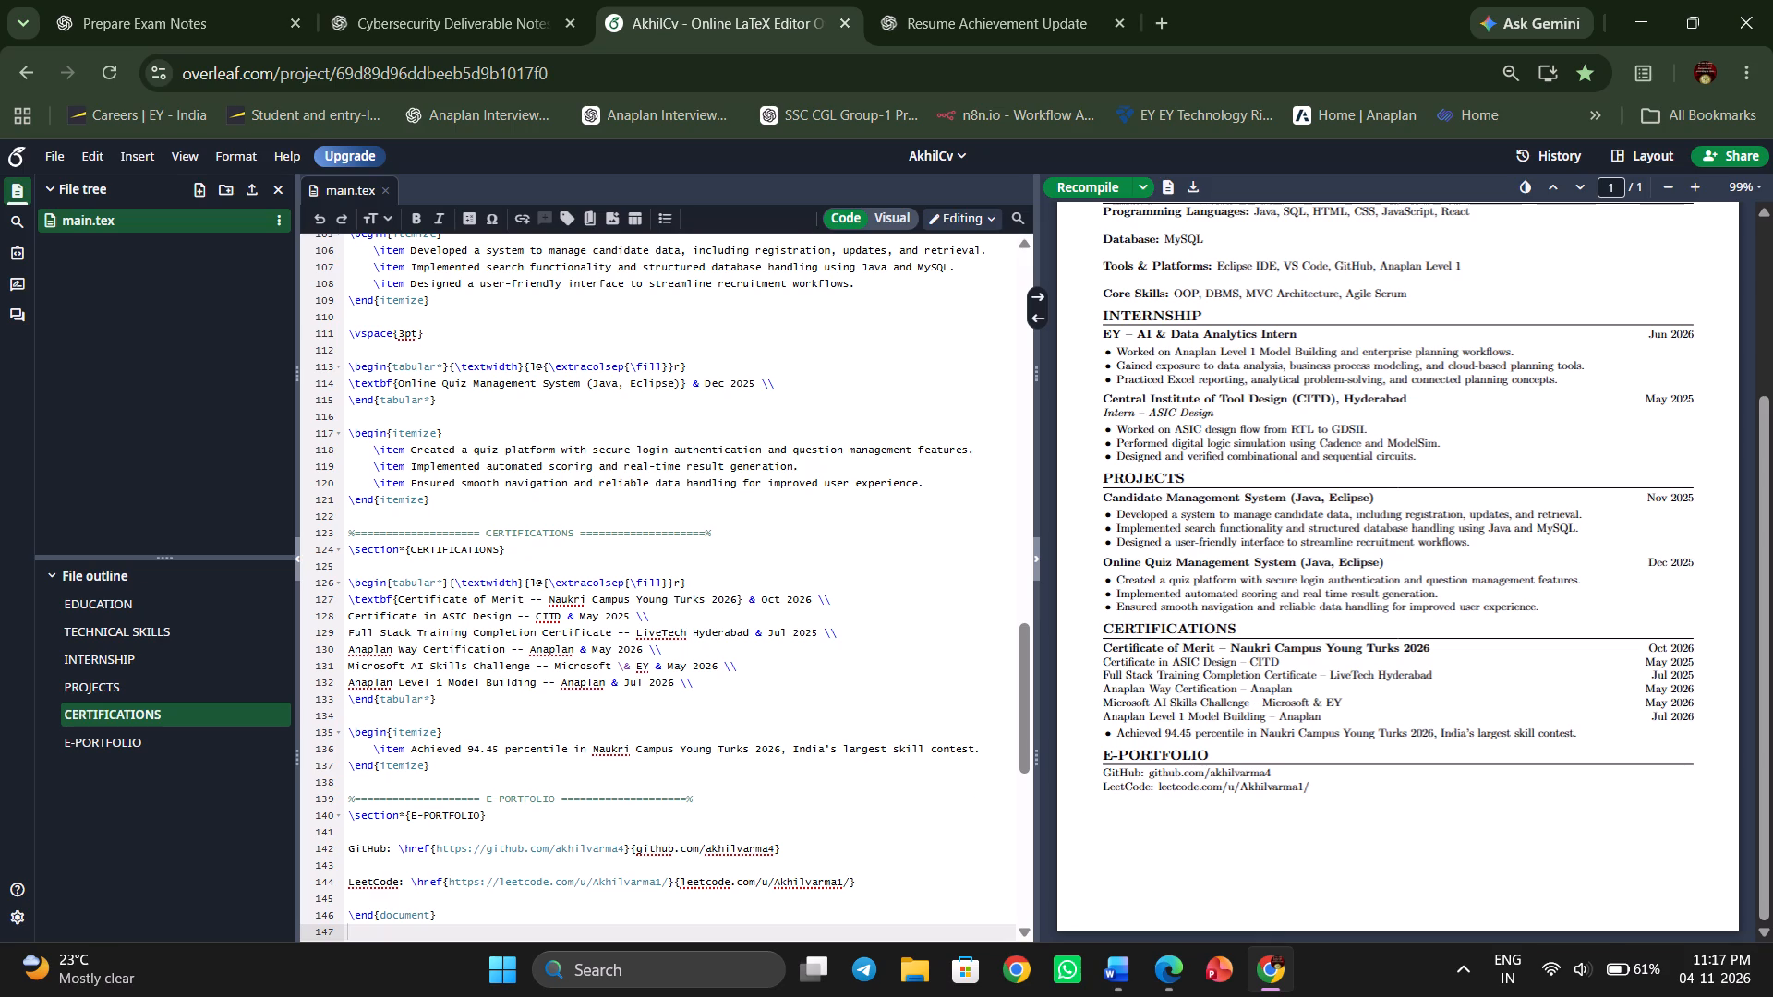
click(984, 753)
key(space)
text(&)
key(space)
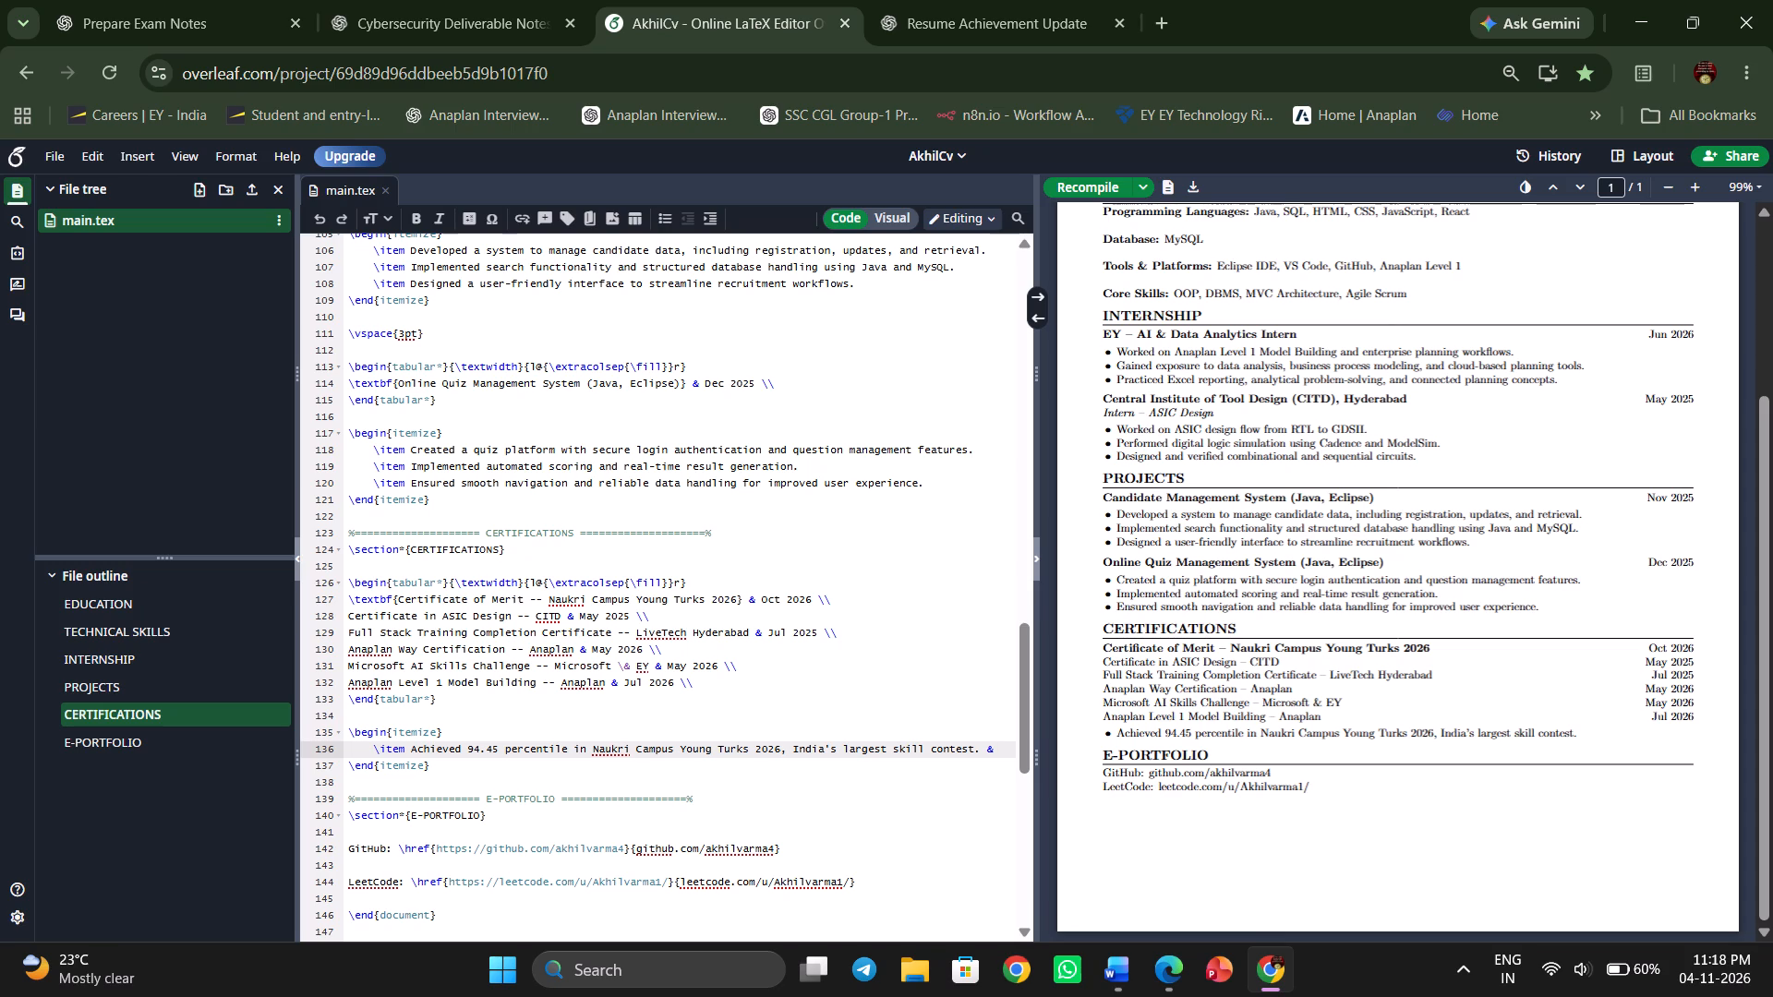
text(oc)
key(BackSpace)
text(ct)
key(space)
text(202)
key(6)
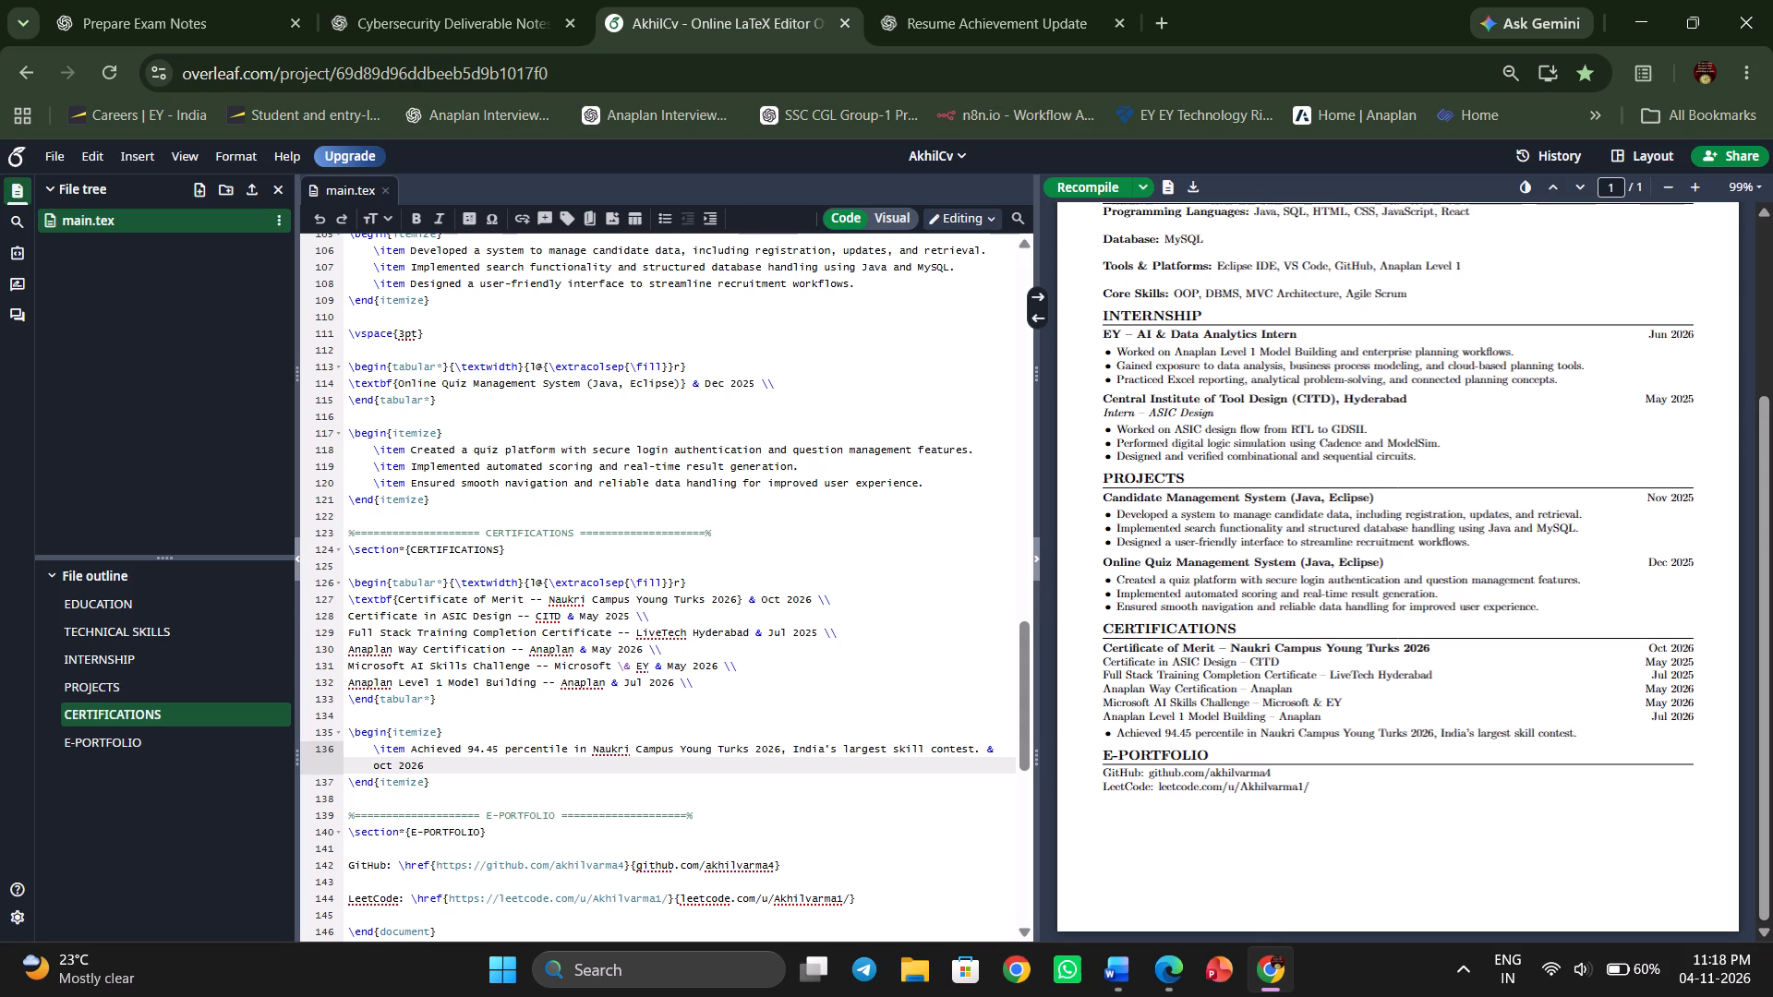
key(slash)
key(BackSpace)
key(space)
text(\\)
key(Return)
key(Return)
key(BackSpace)
key(BackSpace)
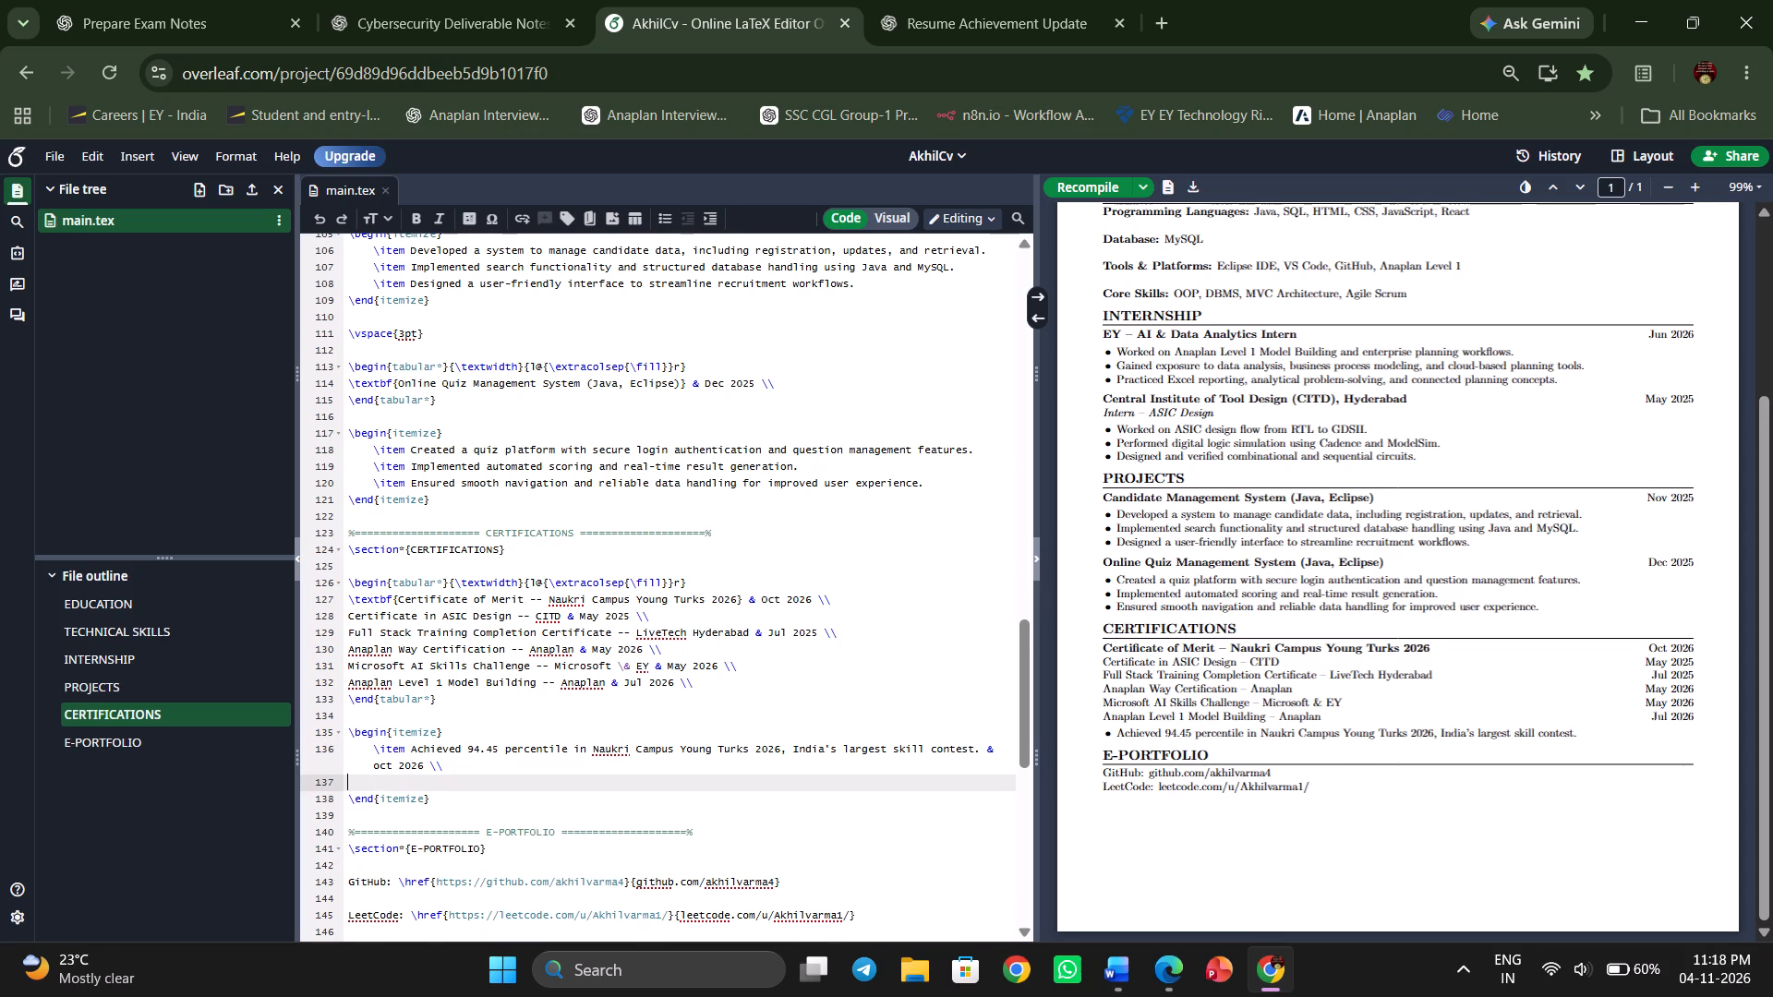
key(BackSpace)
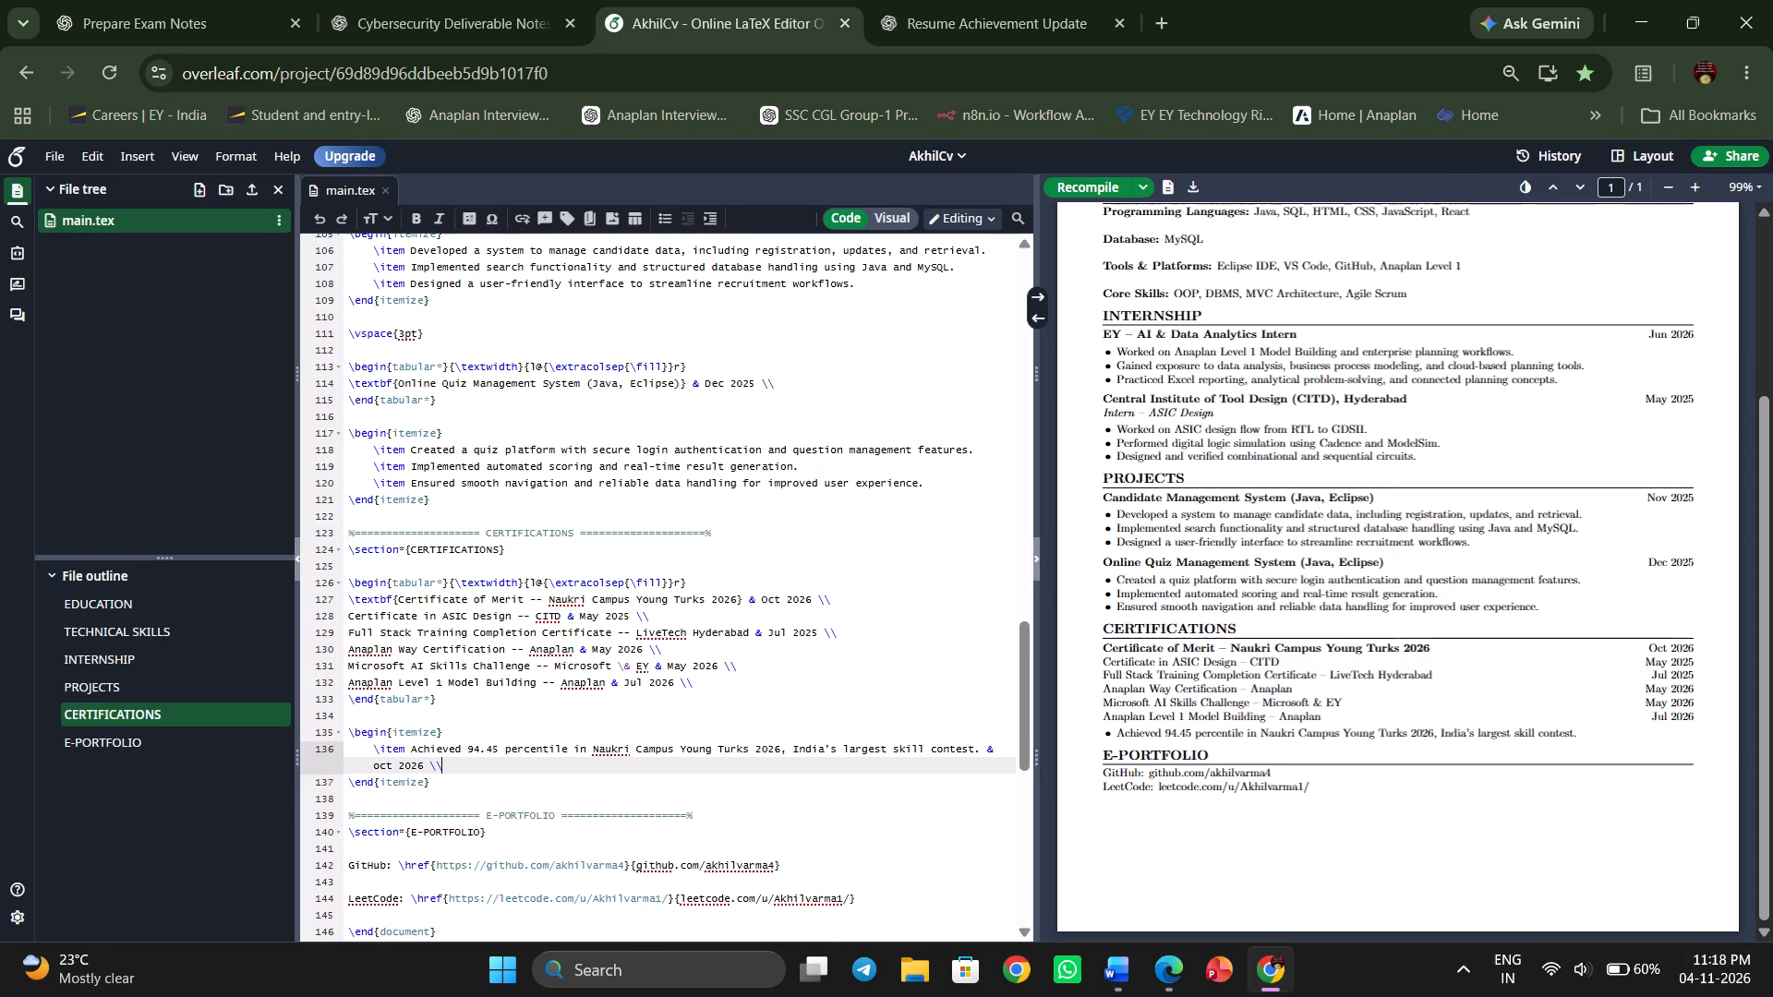
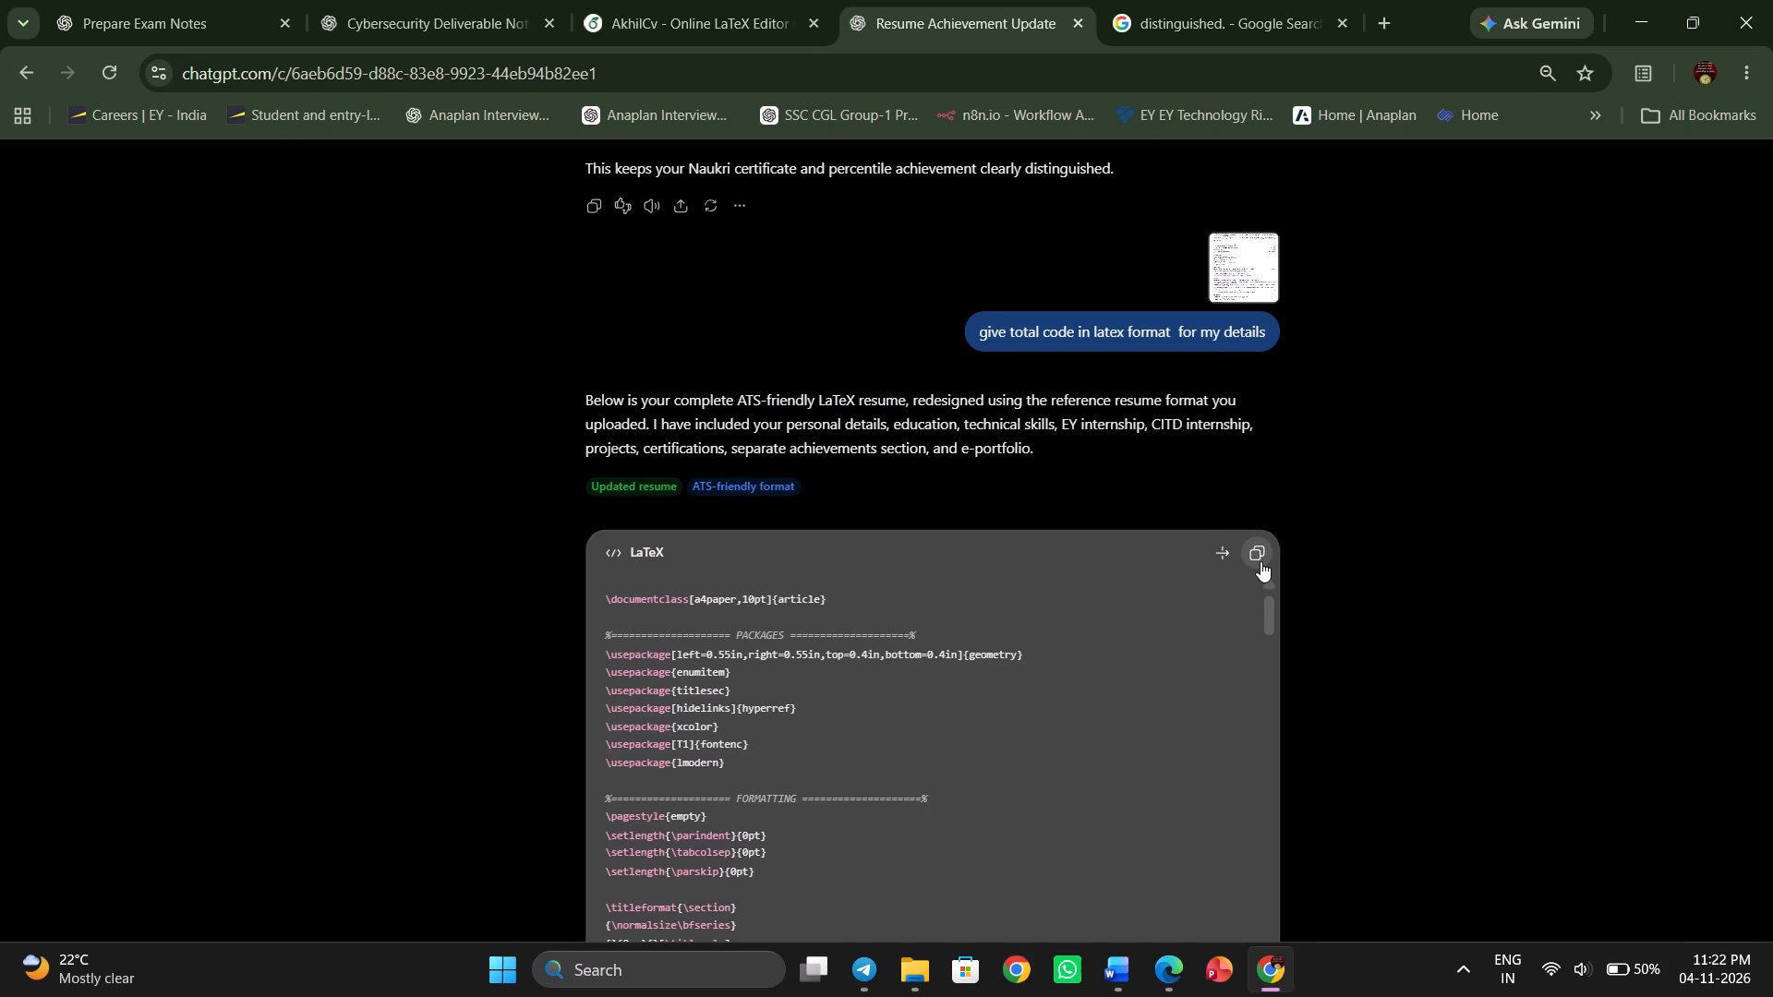
In the AkhilCv Overleaf project, replace the entire contents of main.tex with the copied code and recompile the PDF.
click(651, 11)
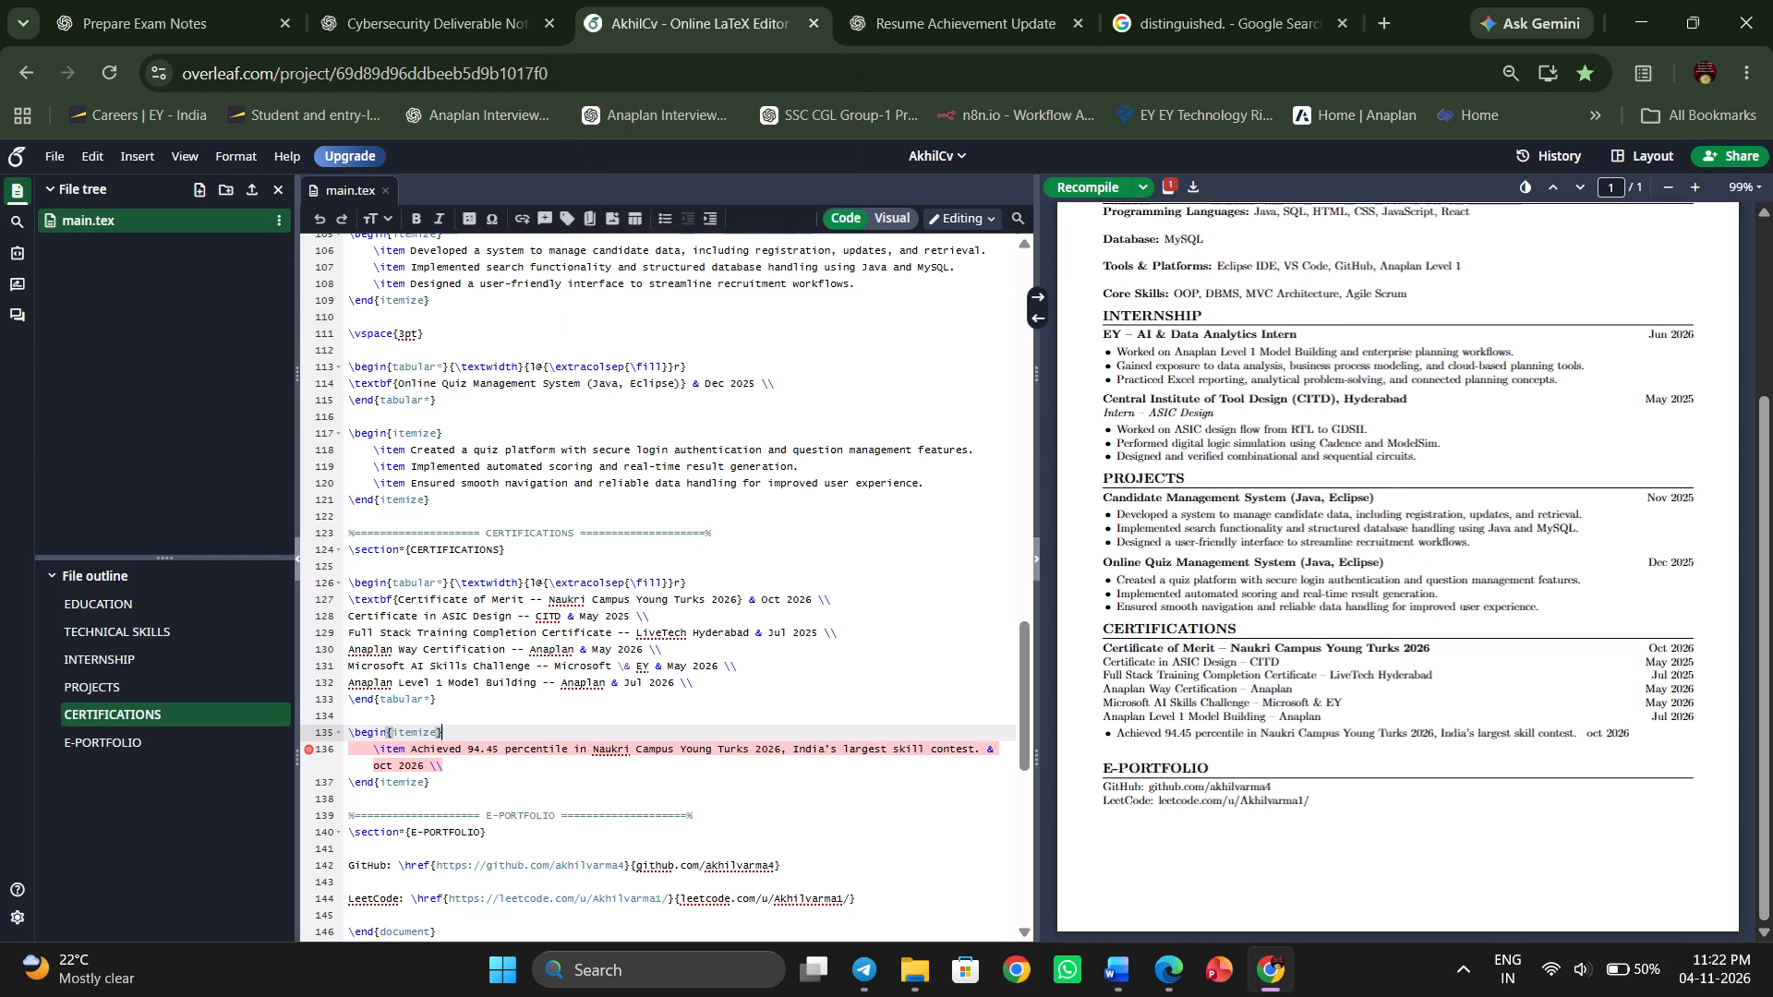
key(ctrl+a)
key(BackSpace)
key(ctrl+v)
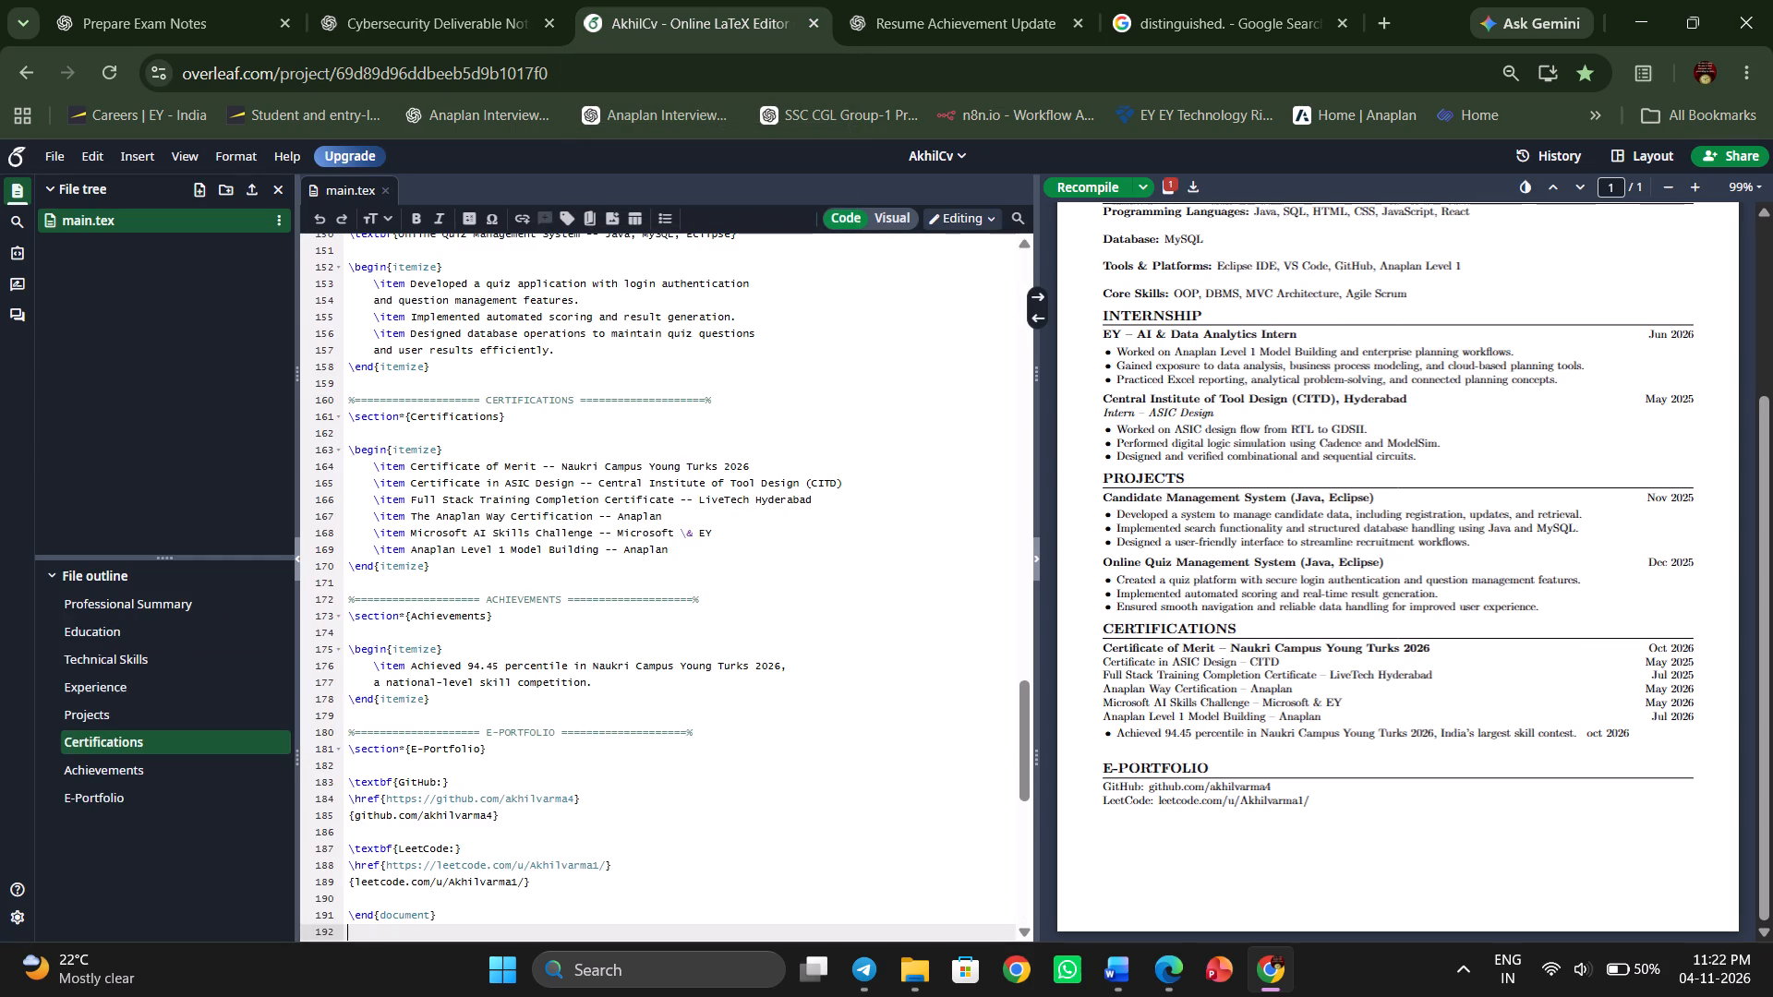
click(1088, 180)
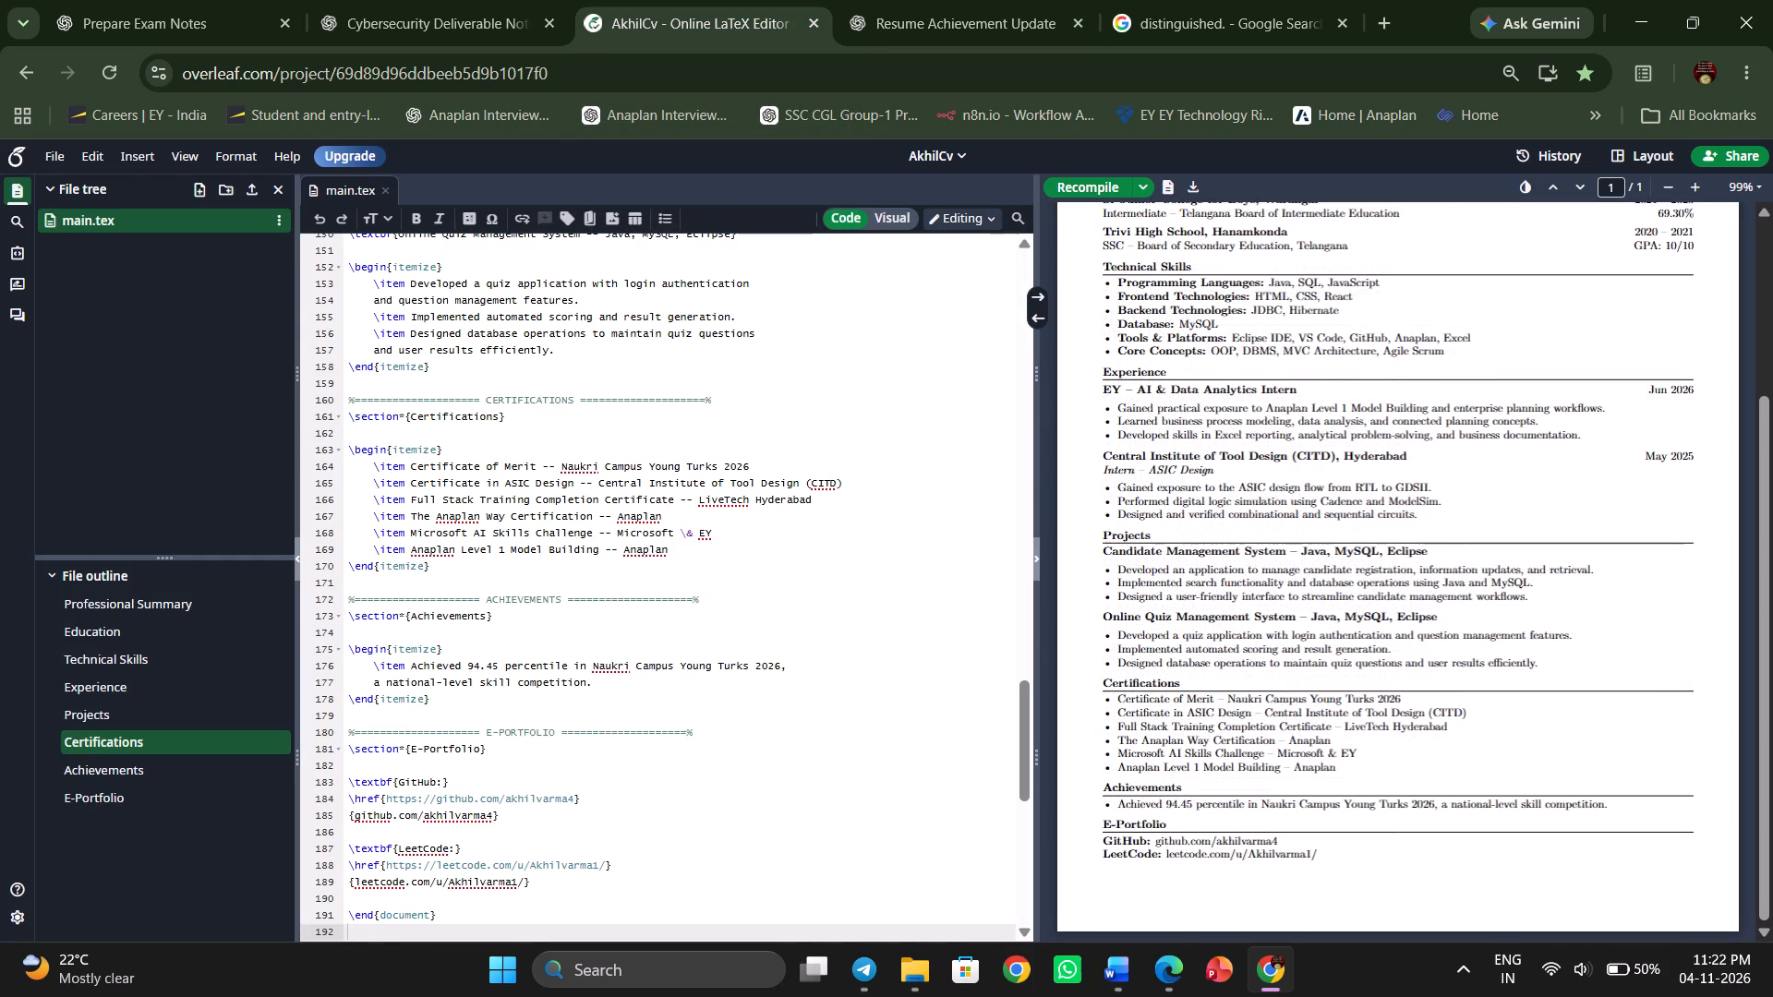
Review the recompiled resume preview from the E-Portfolio section back up to the header, checking layout and section content.
scroll(1161, 437, down, 1)
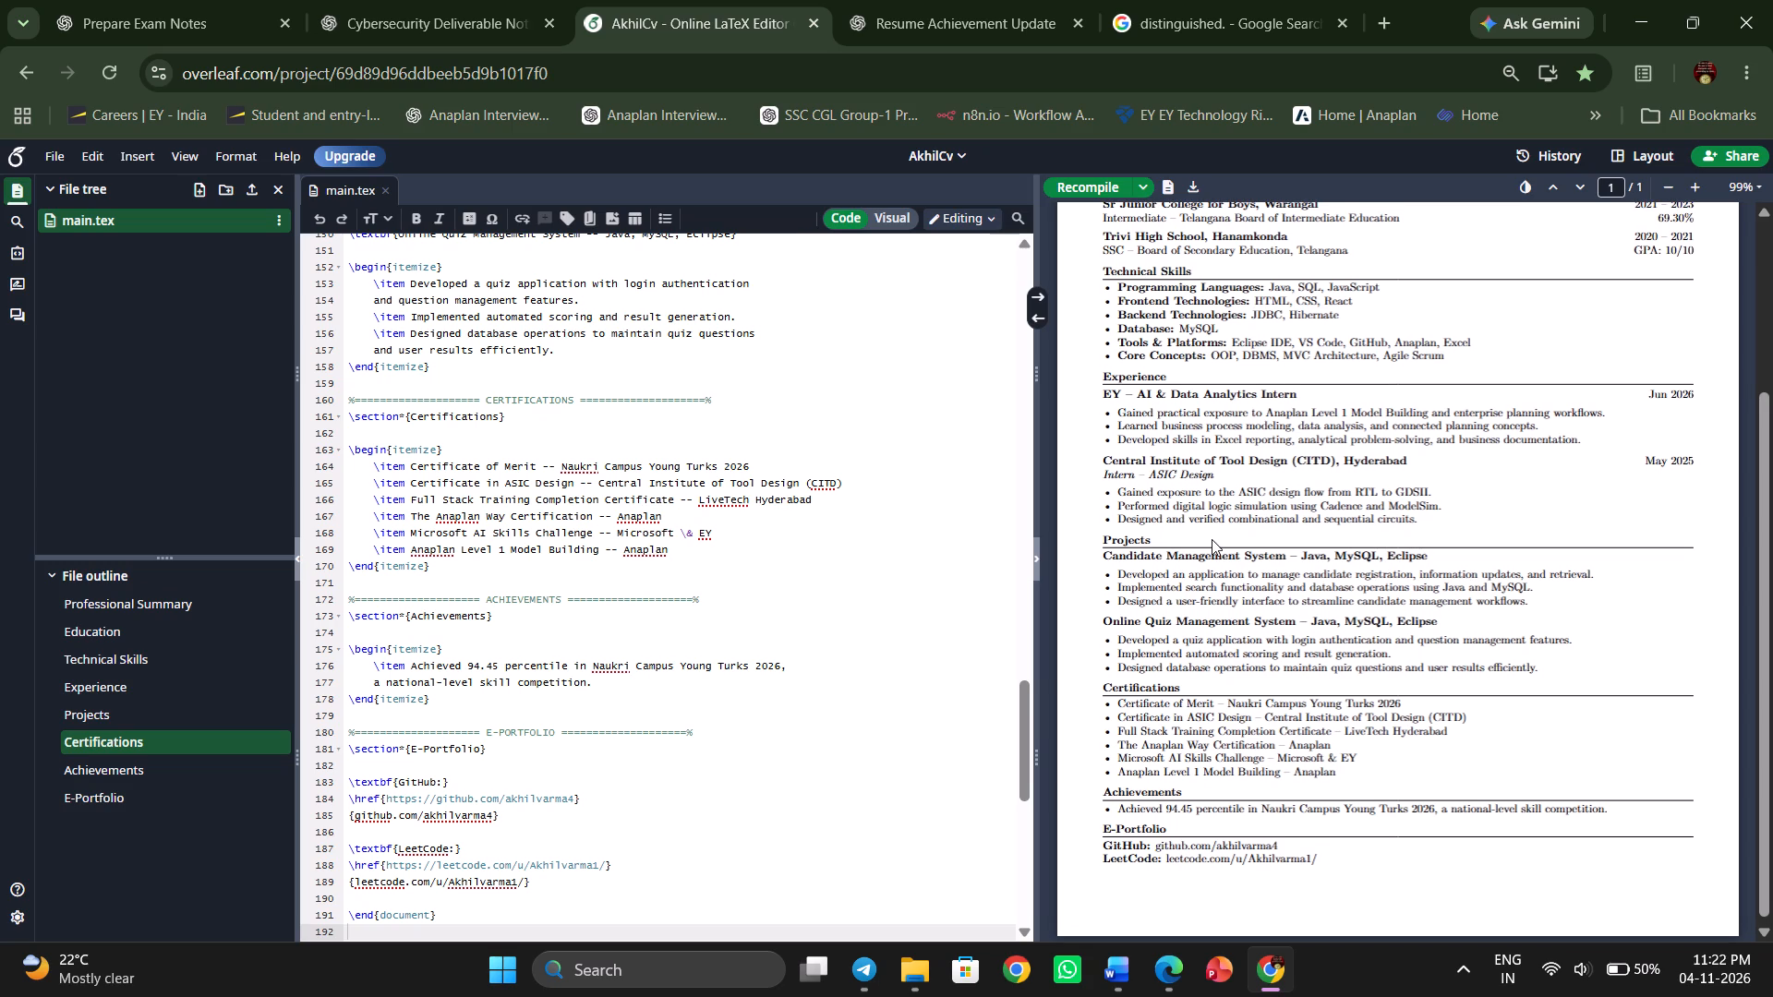
scroll(1201, 607, down, 3)
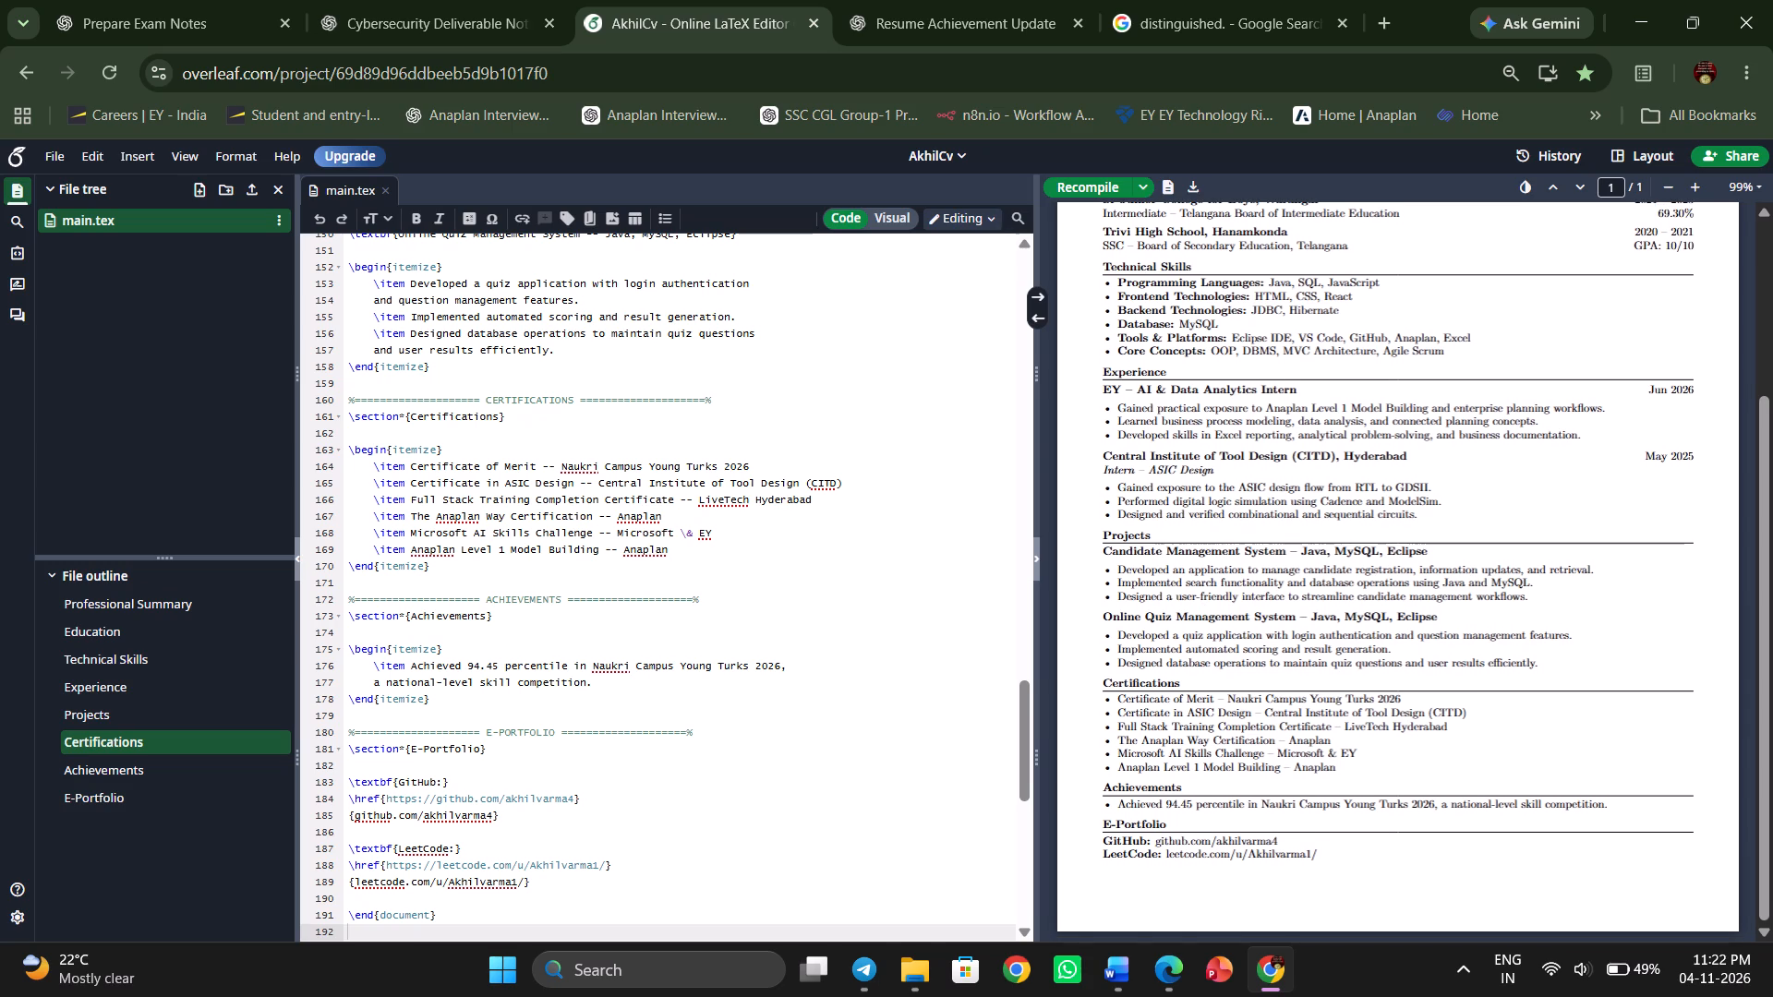
scroll(1273, 713, up, 2)
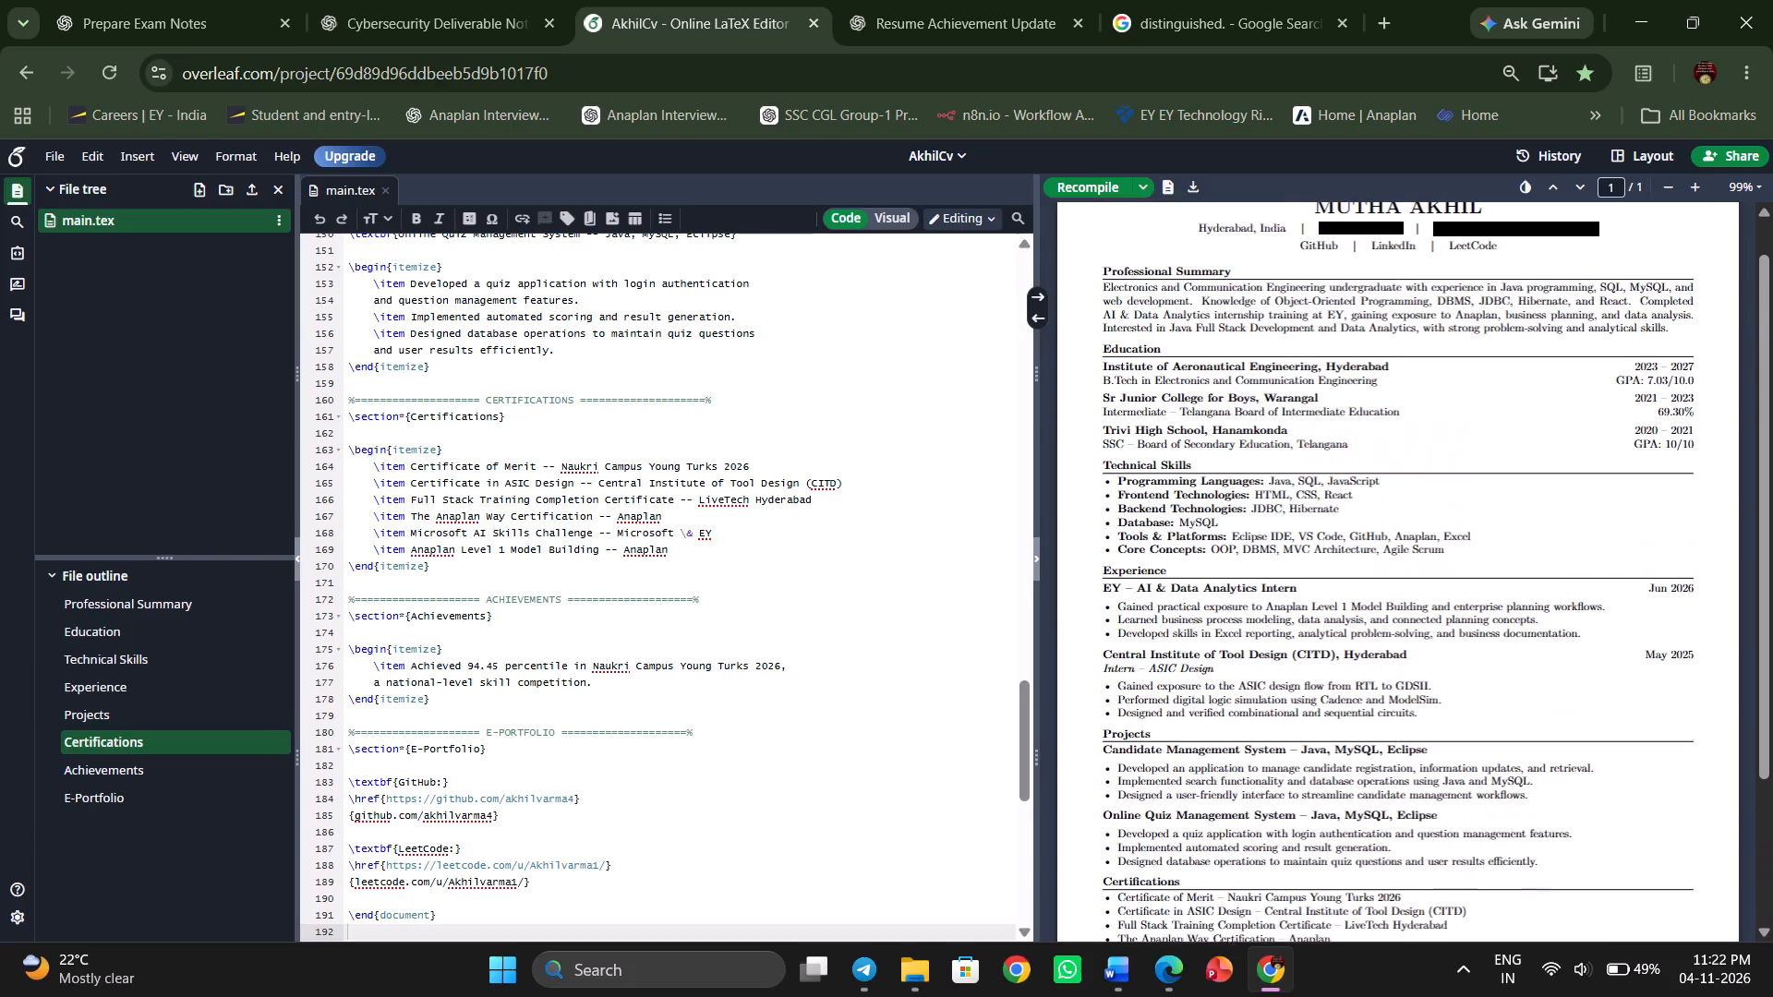
scroll(1273, 713, up, 1)
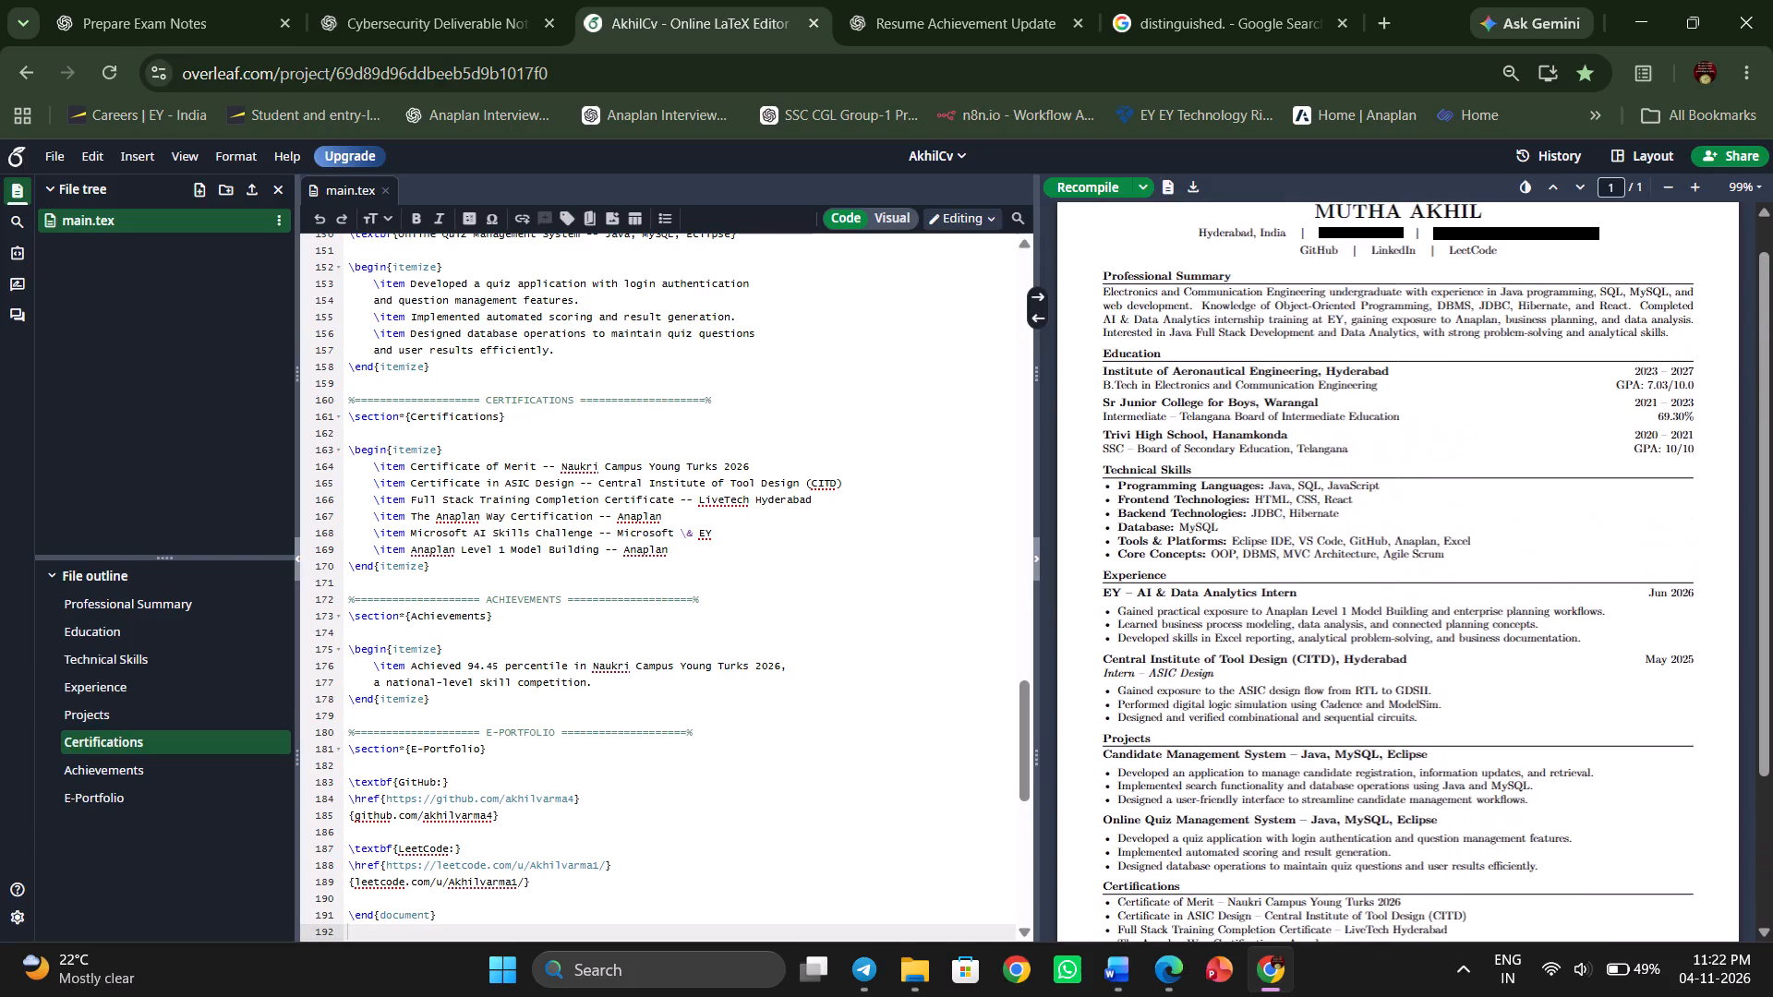
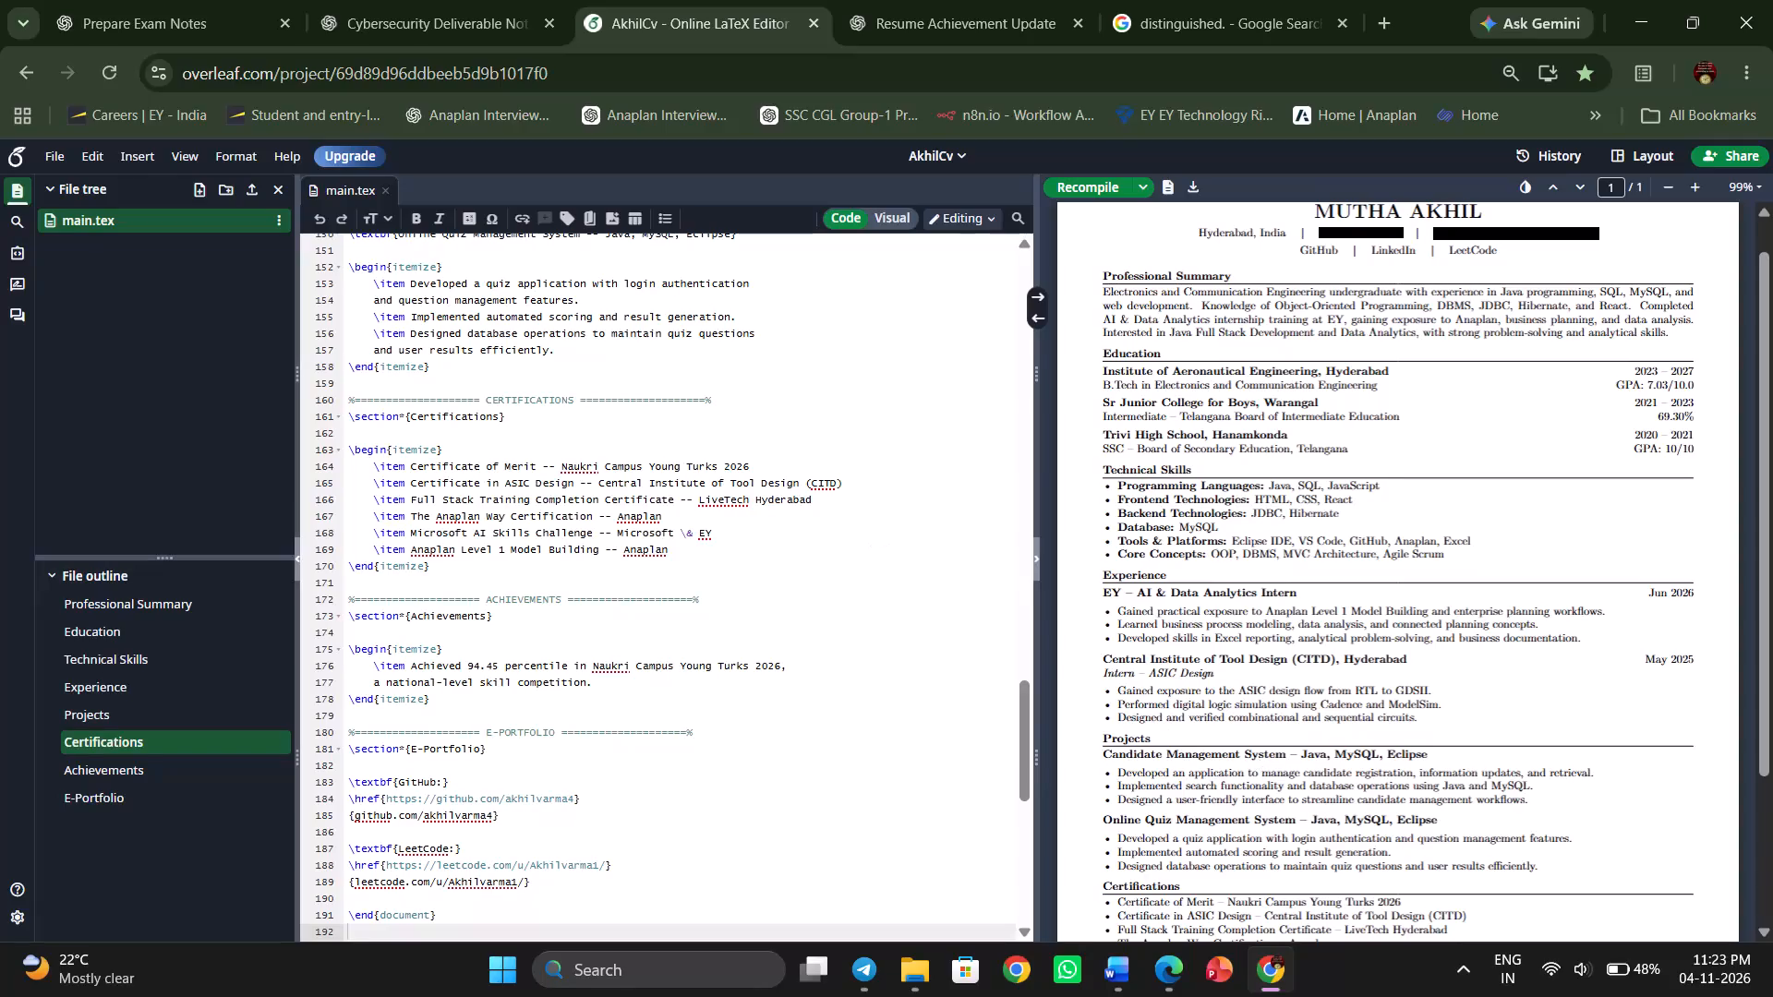
Review the Certifications, Achievements and E-Portfolio code in main.tex alongside the compiled resume preview.
scroll(838, 512, up, 1)
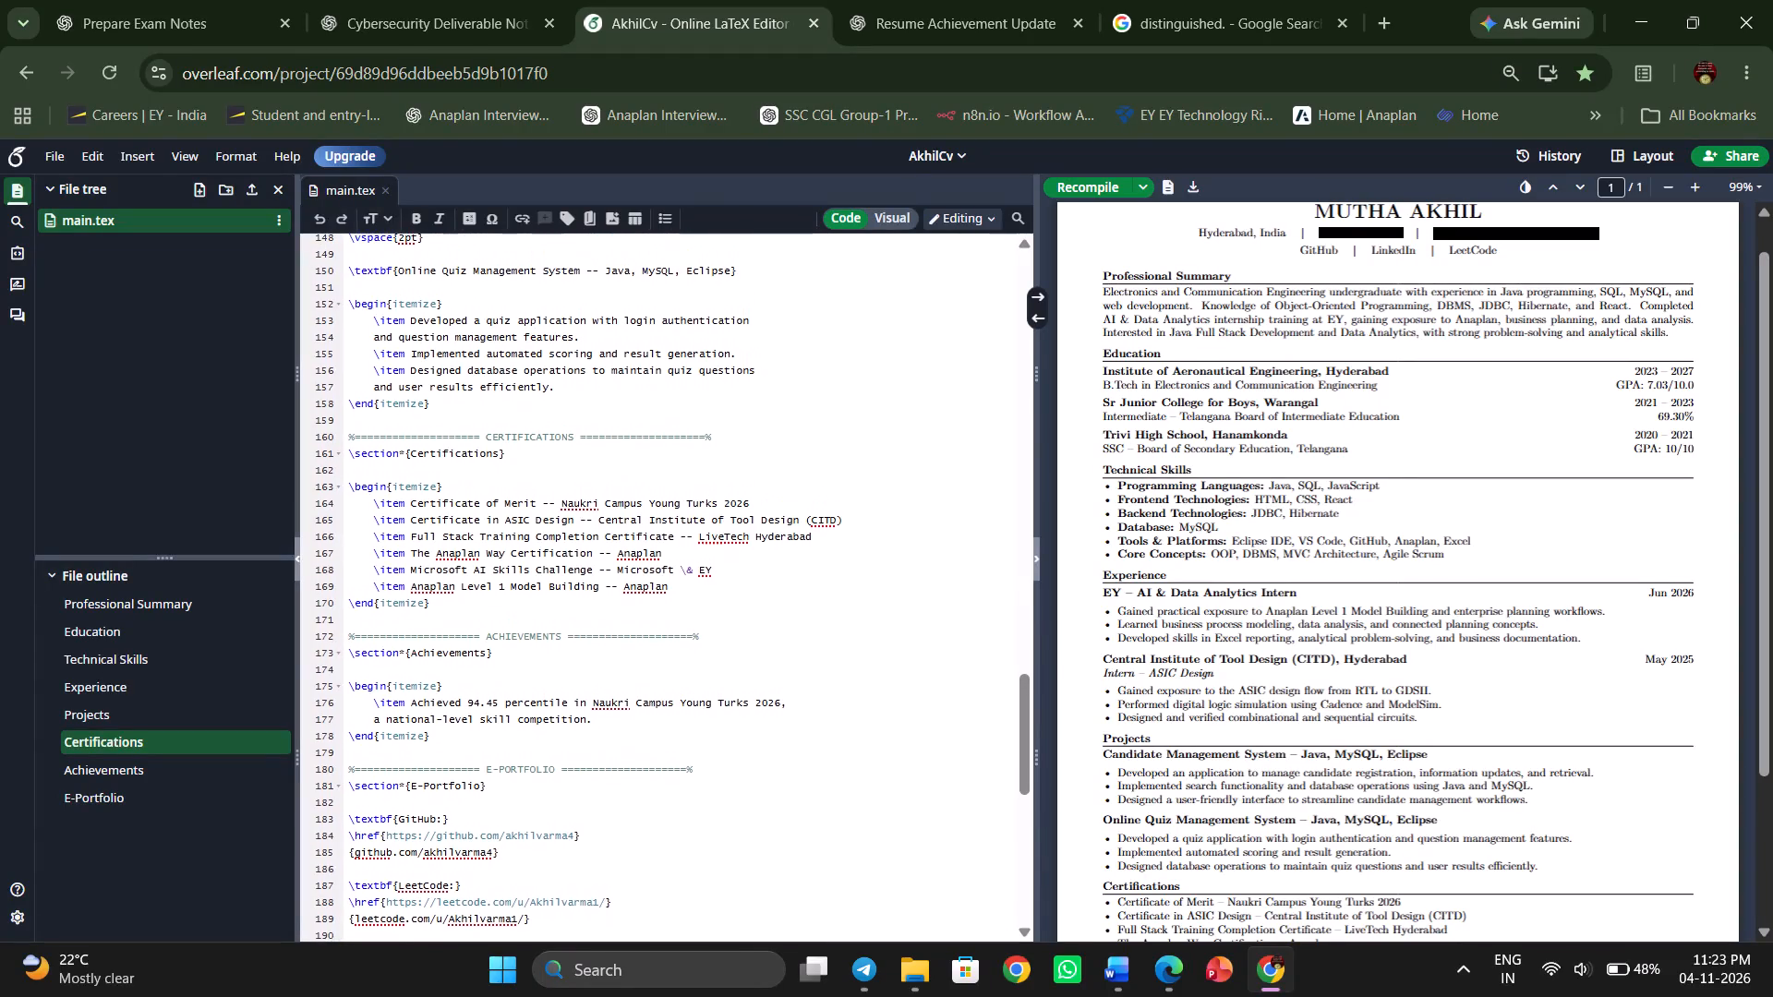
scroll(838, 512, up, 1)
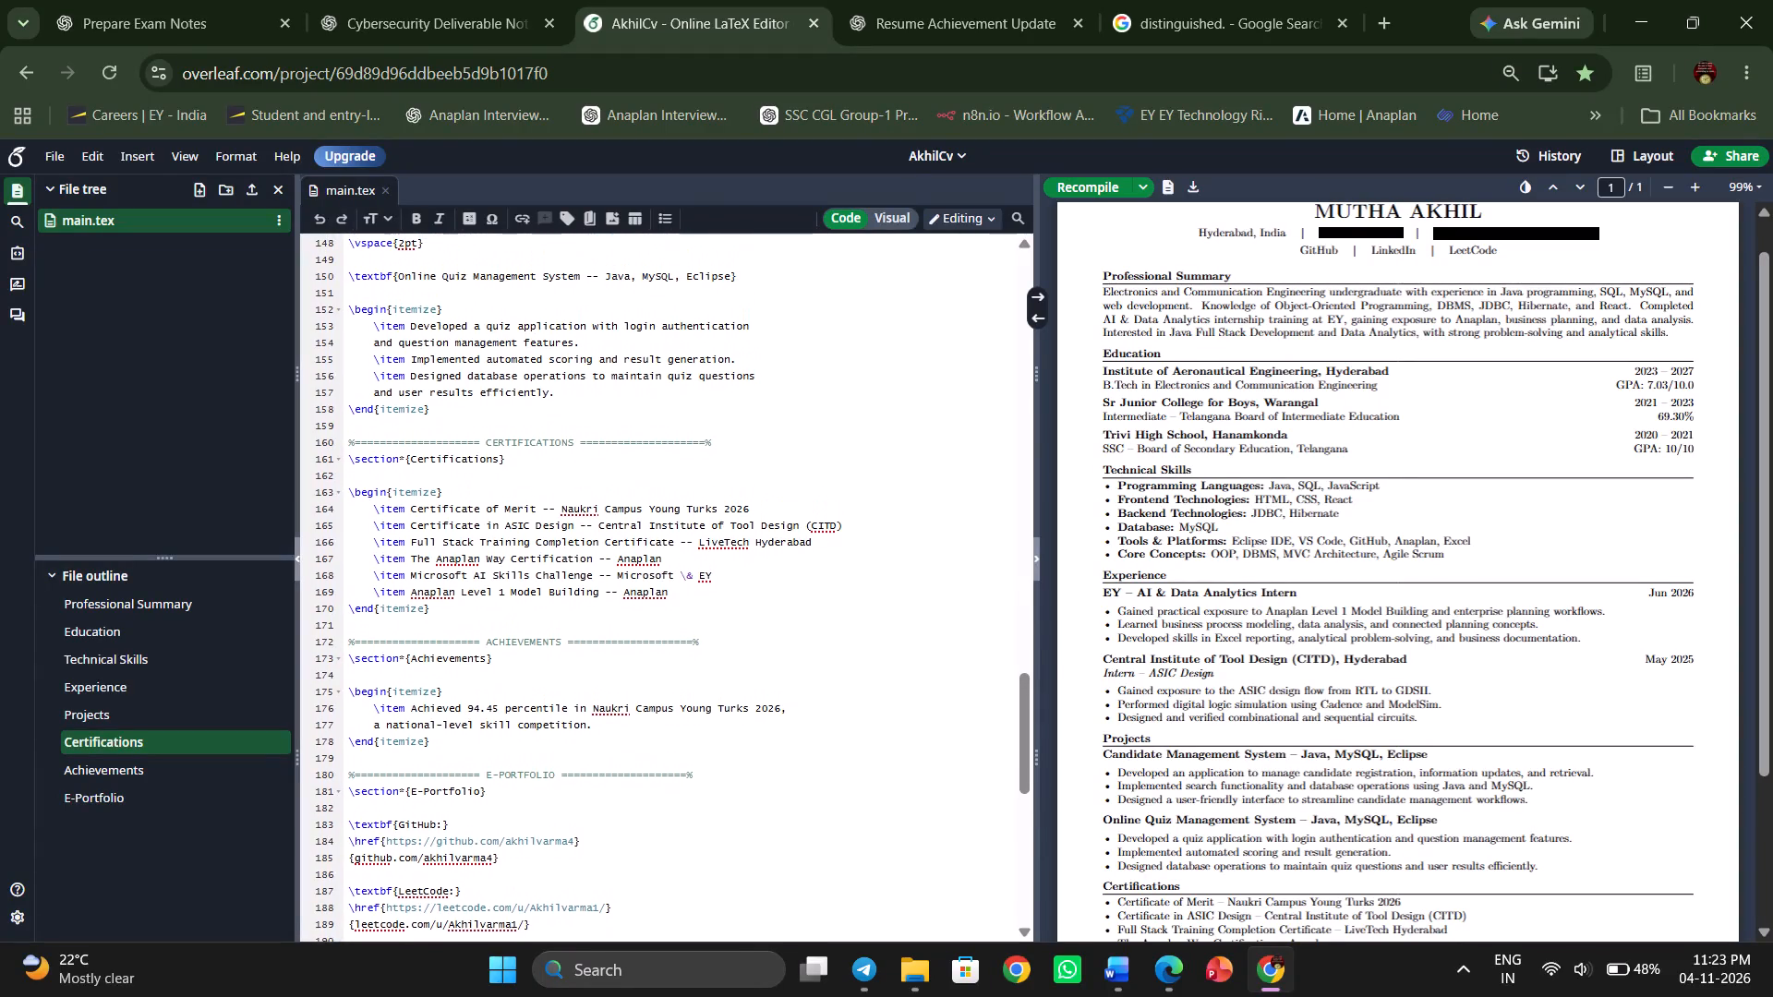
scroll(838, 512, up, 2)
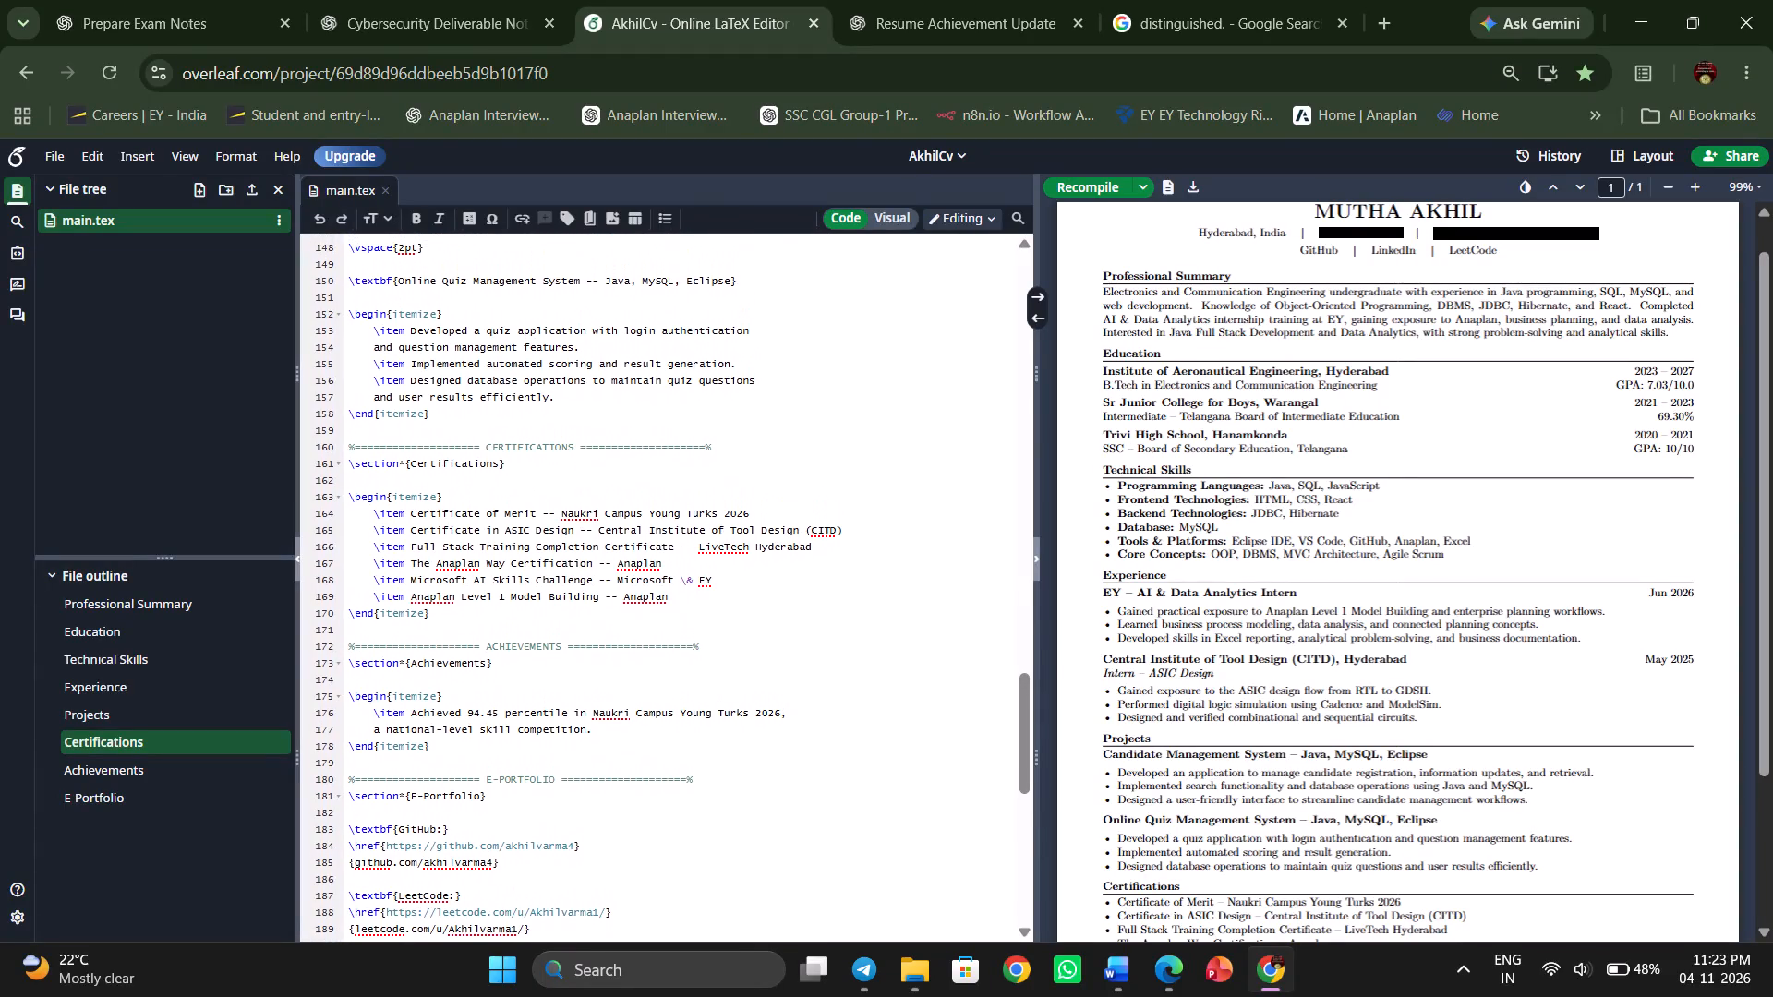
scroll(838, 512, up, 3)
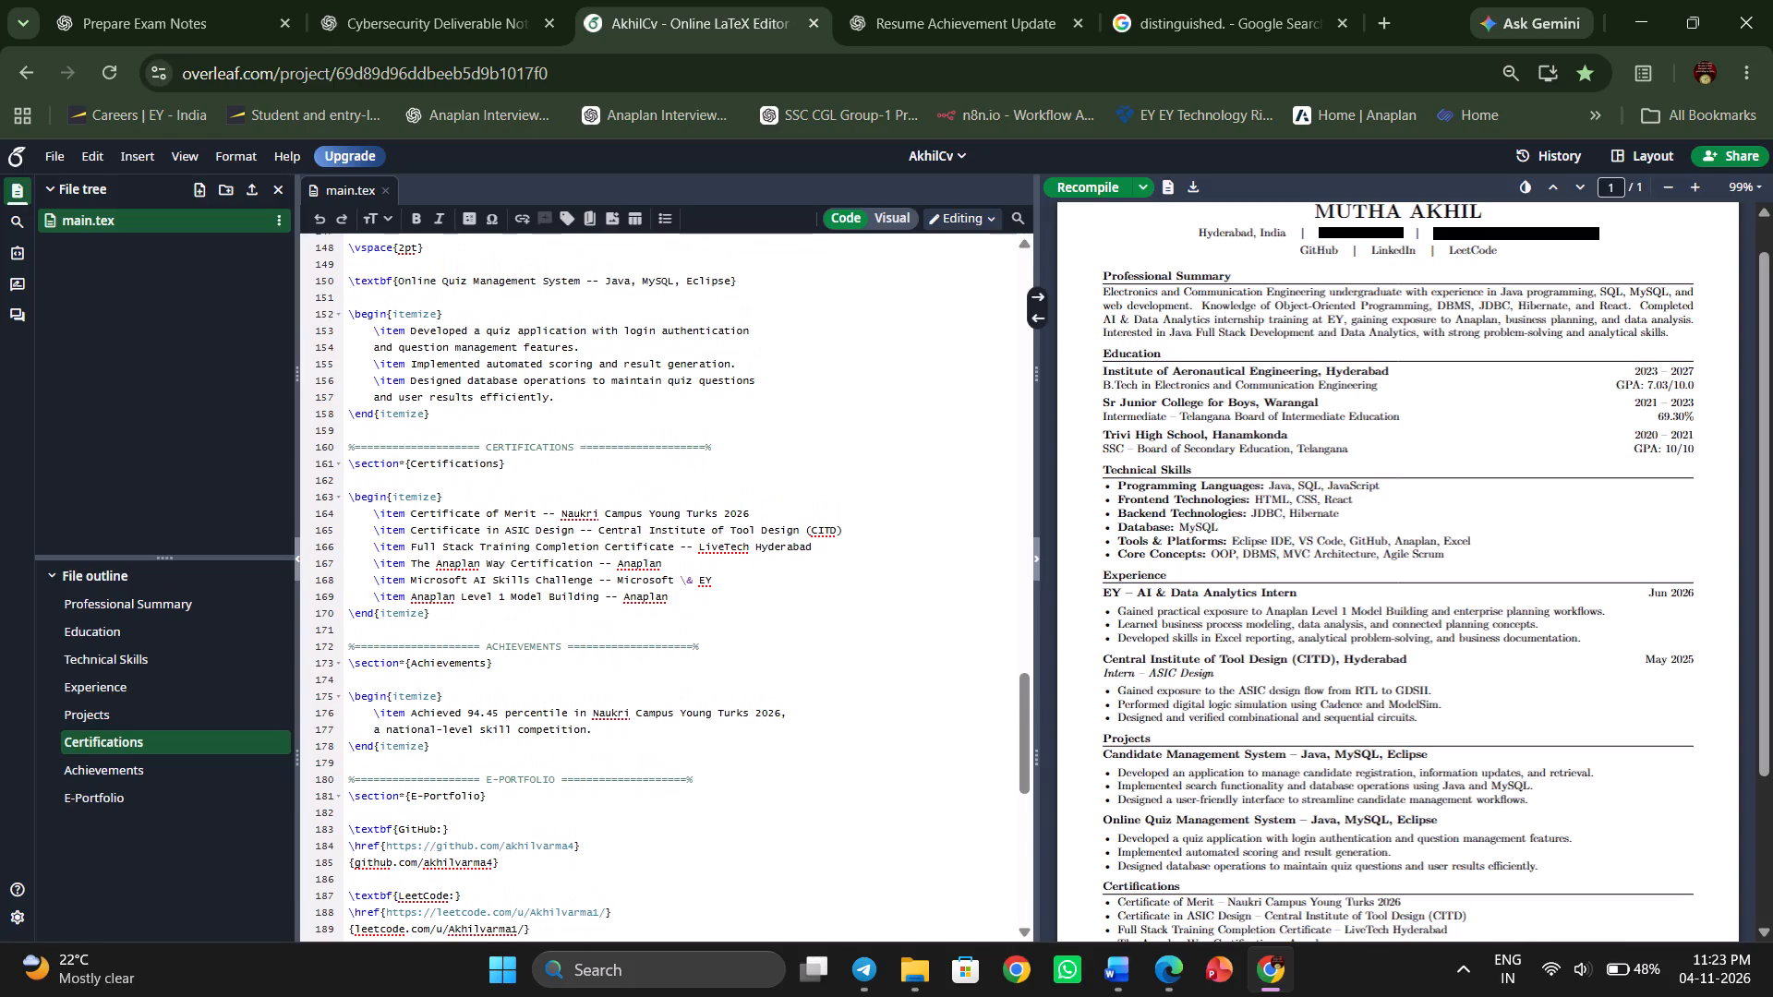
scroll(838, 512, up, 2)
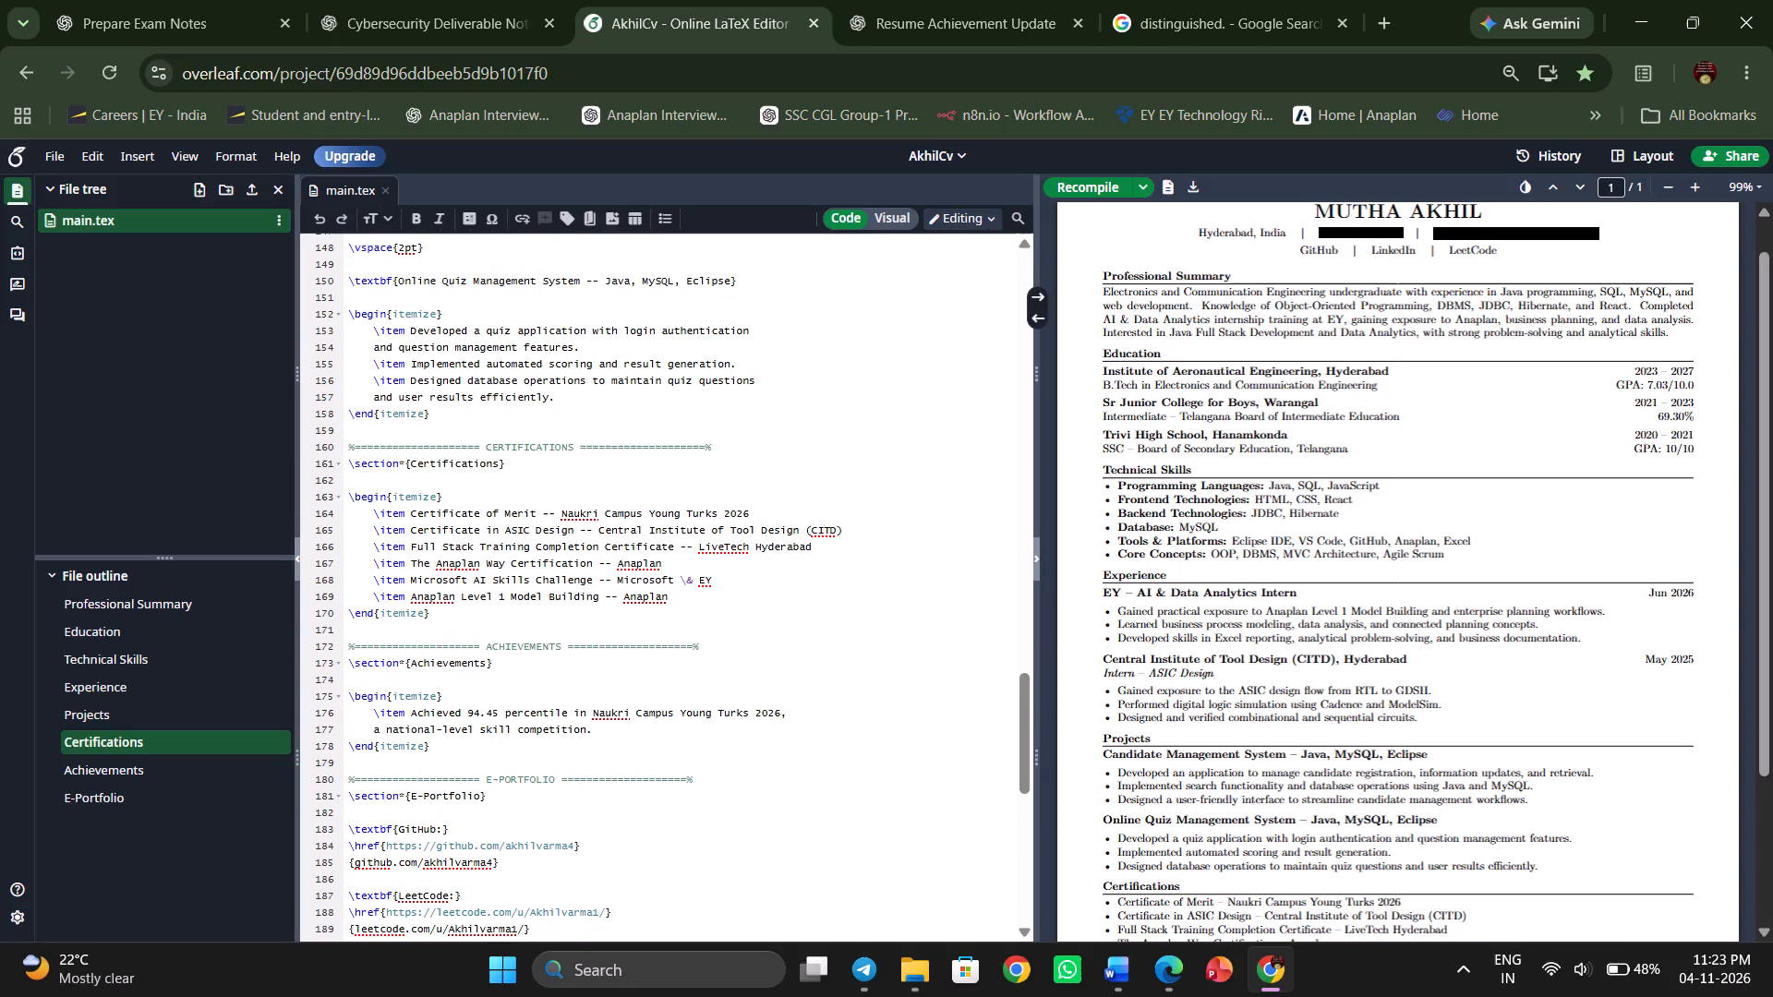
scroll(838, 512, up, 3)
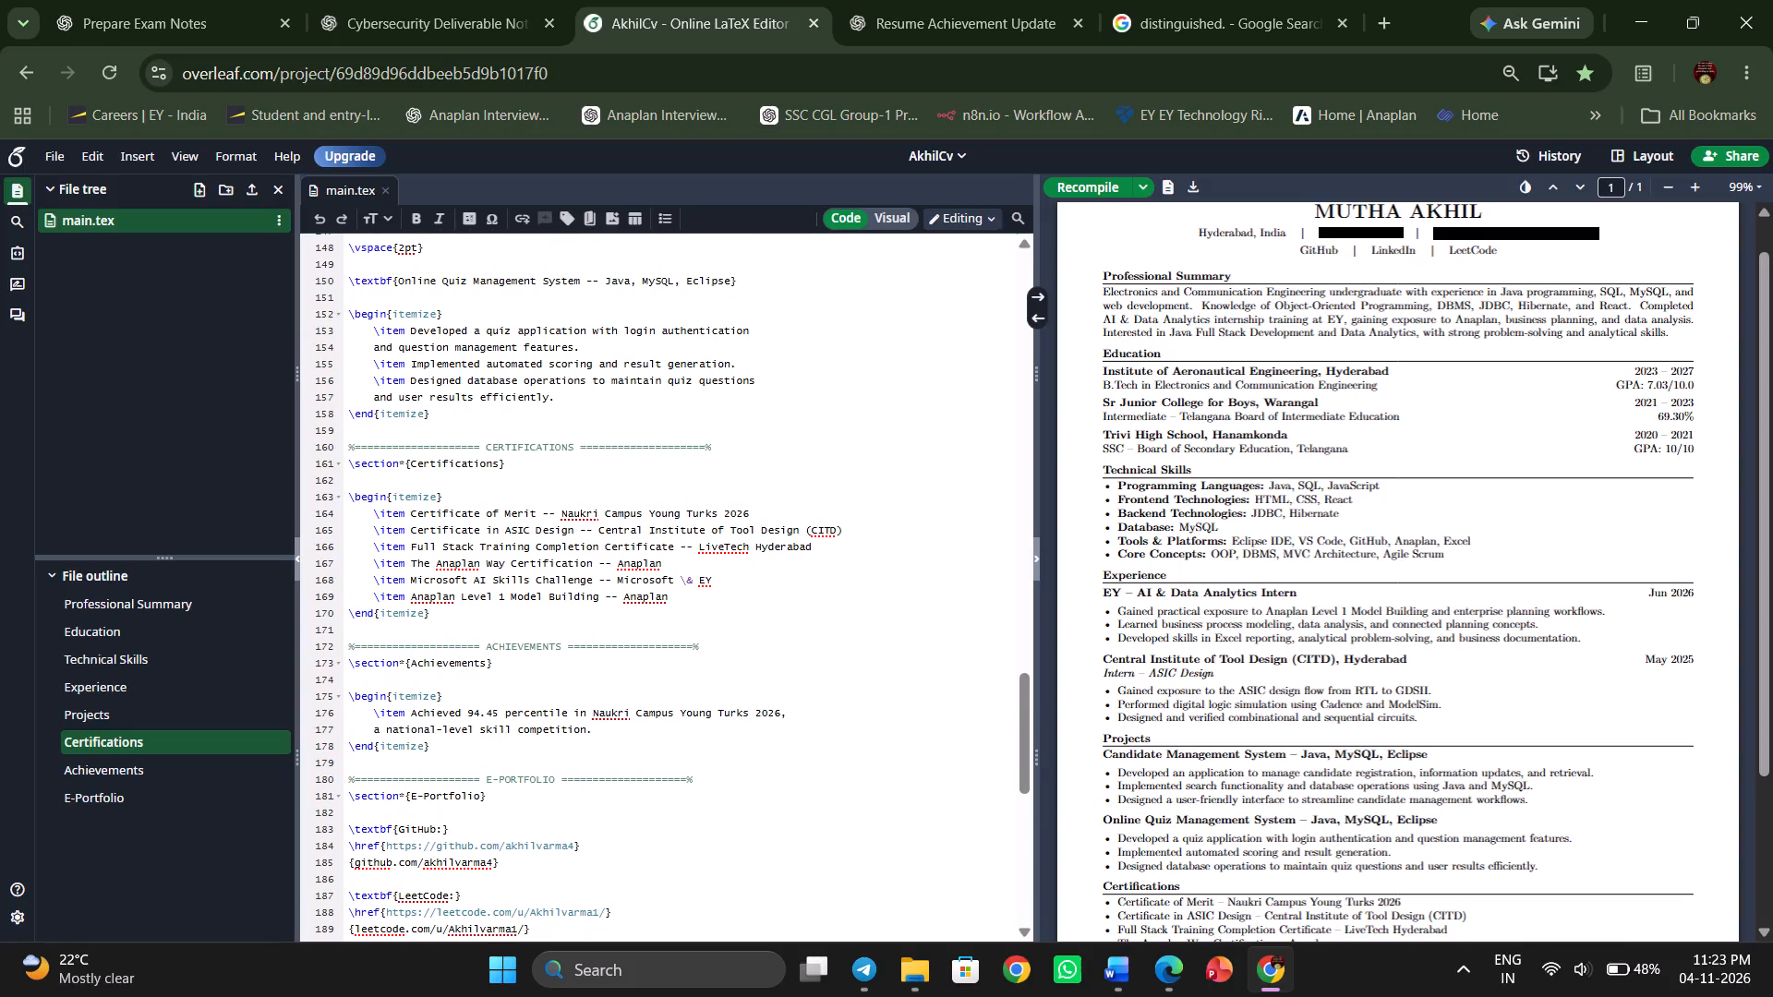
scroll(838, 512, up, 2)
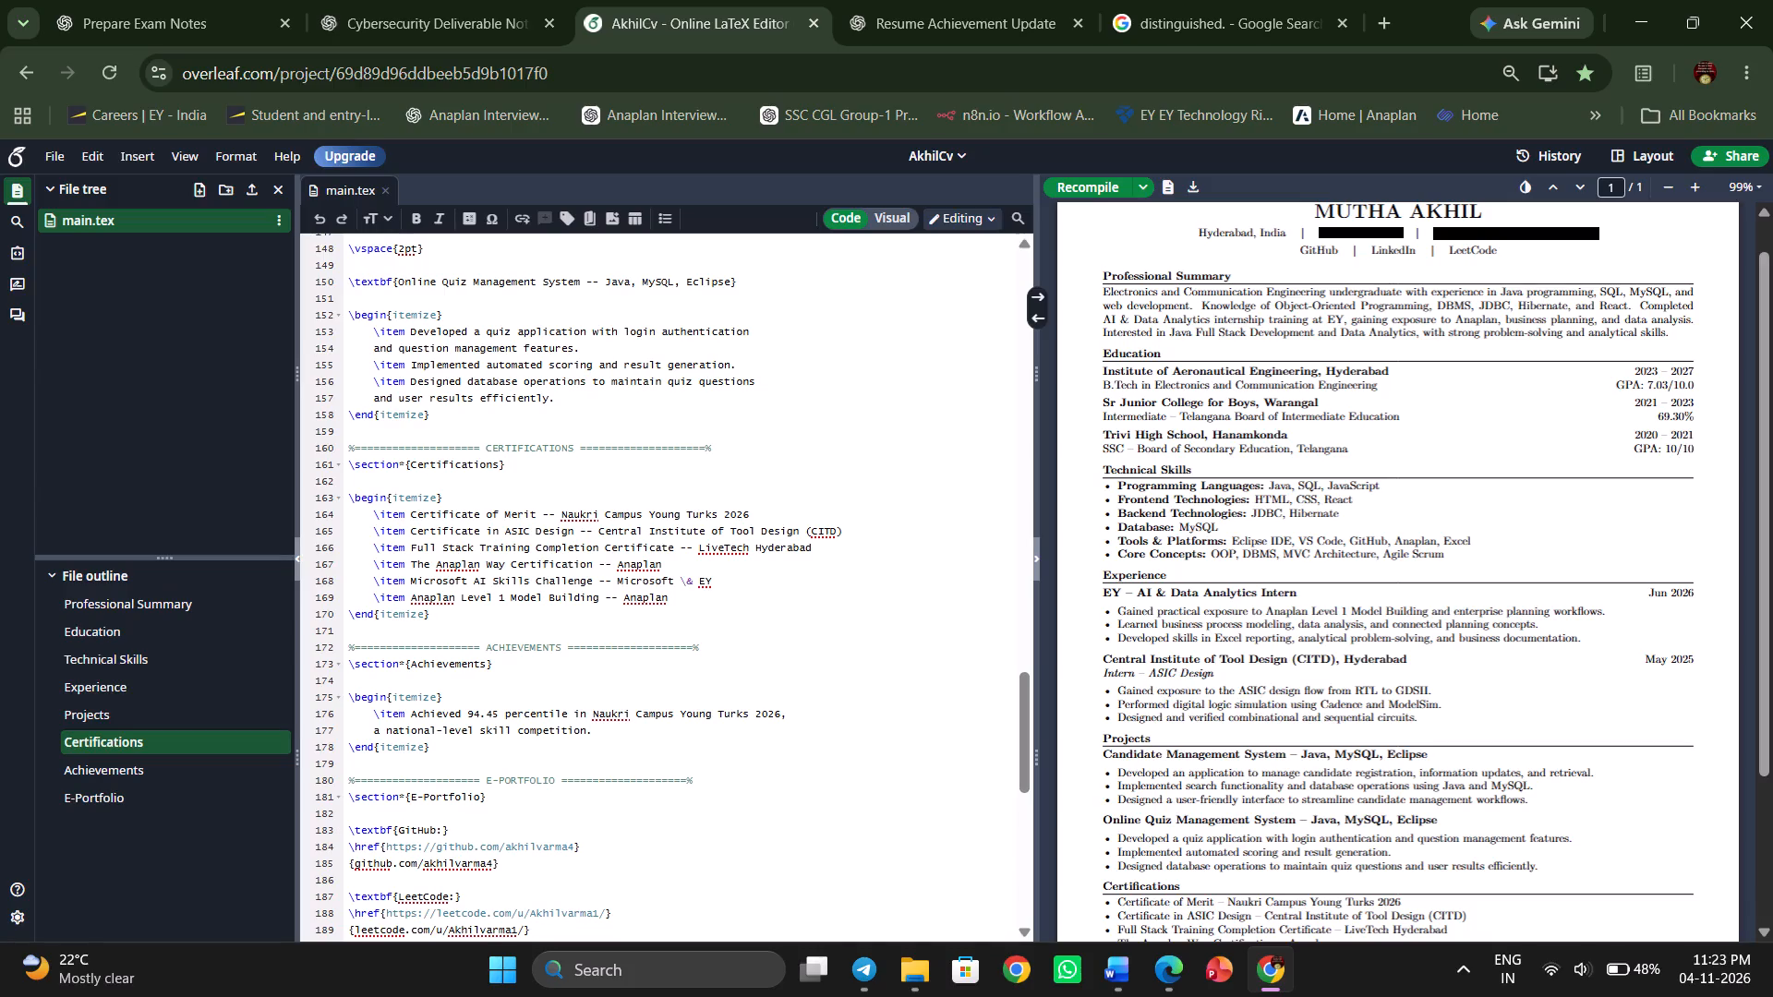
scroll(838, 512, up, 6)
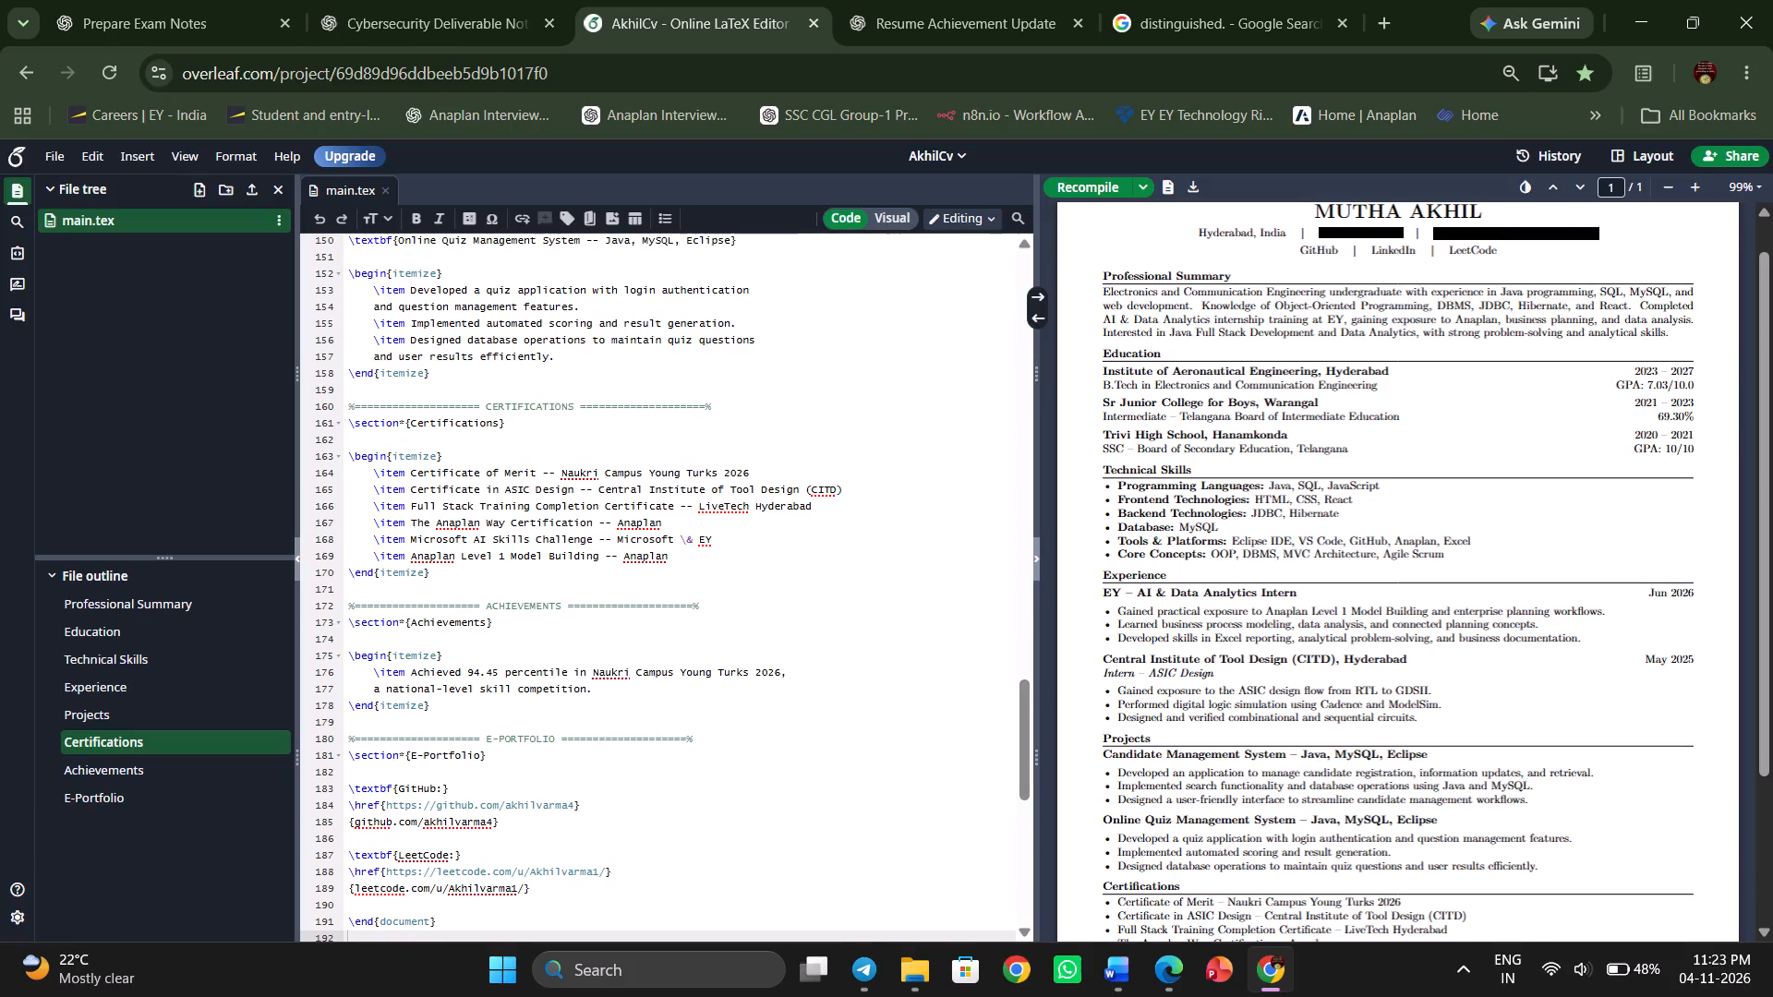
scroll(850, 544, down, 1)
scroll(850, 544, up, 1)
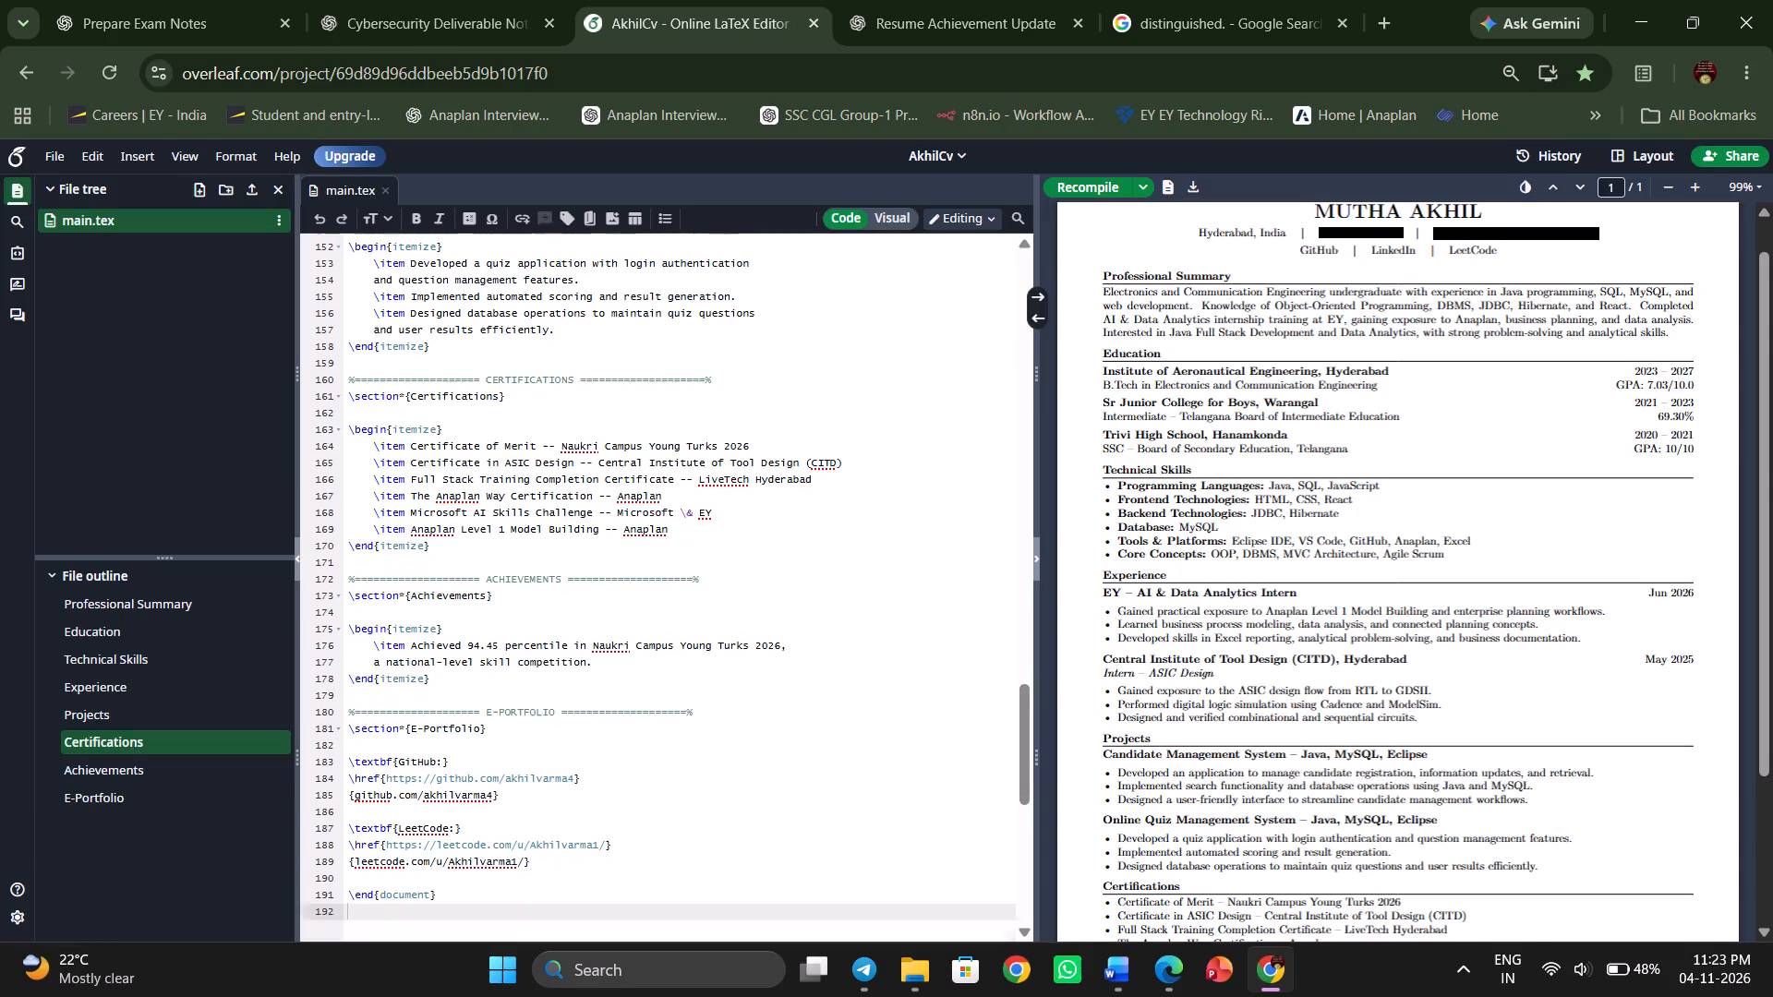
scroll(779, 481, up, 2)
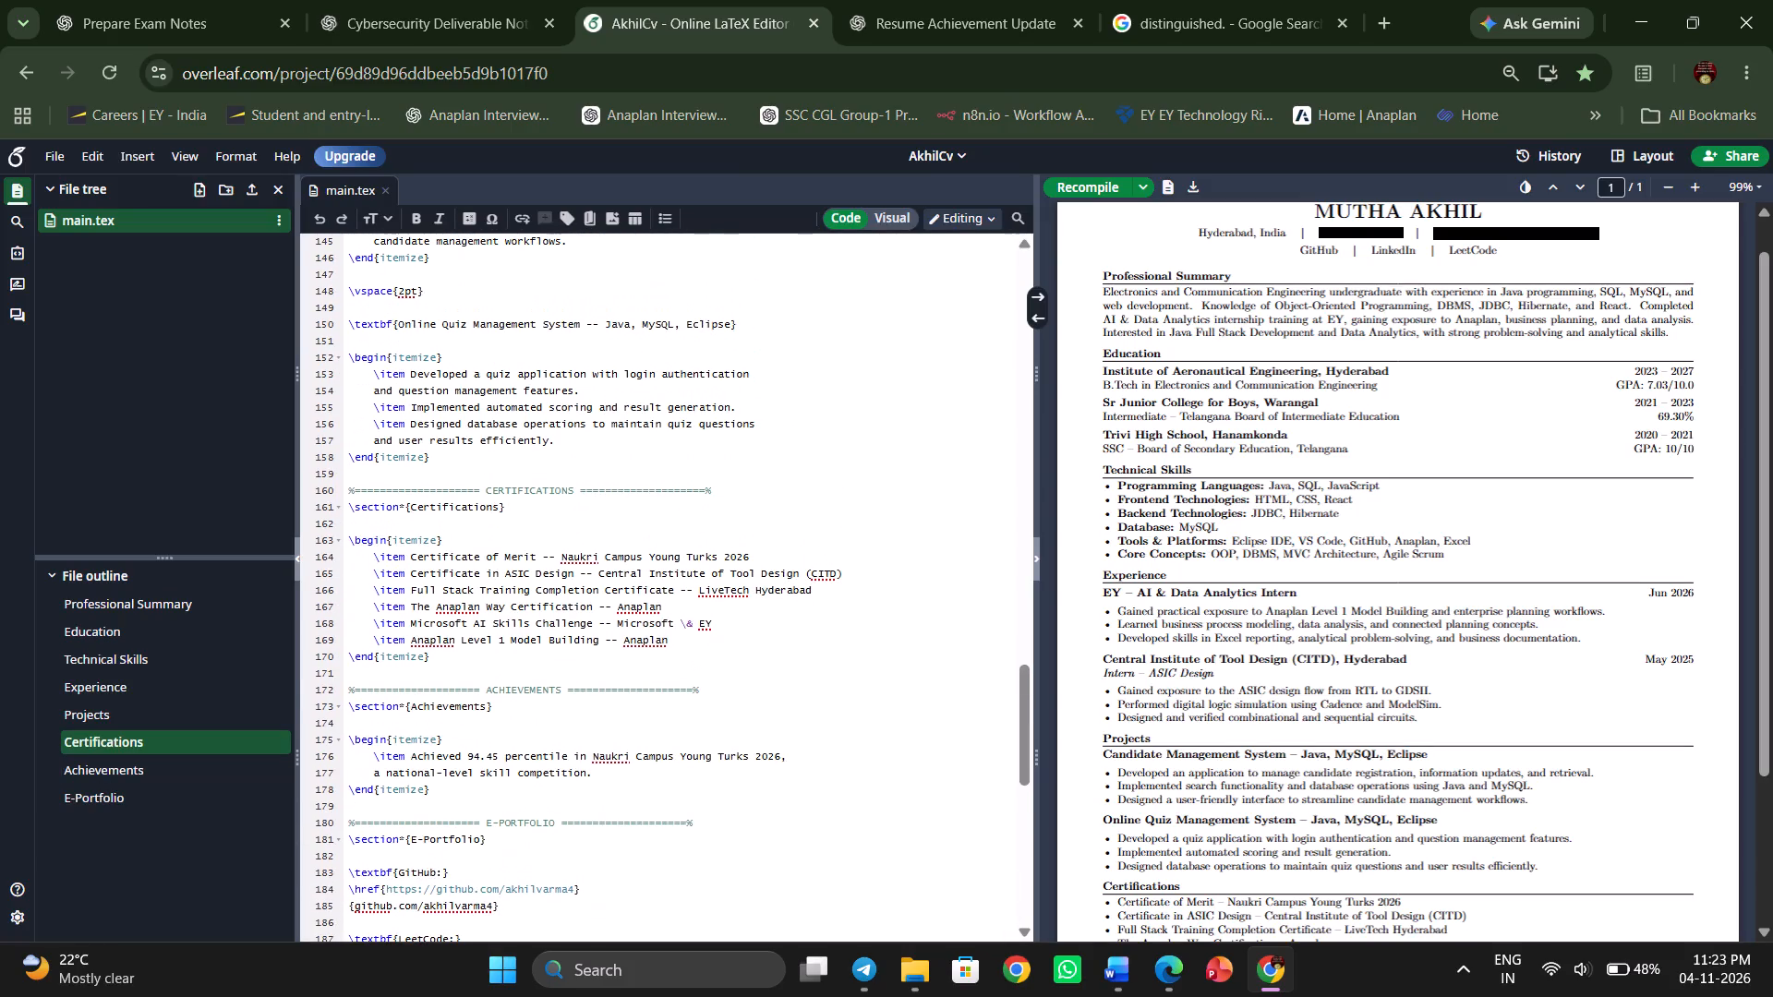
Delete React from the Frontend Technologies line in the Technical Skills section of main.tex.
scroll(733, 463, up, 3)
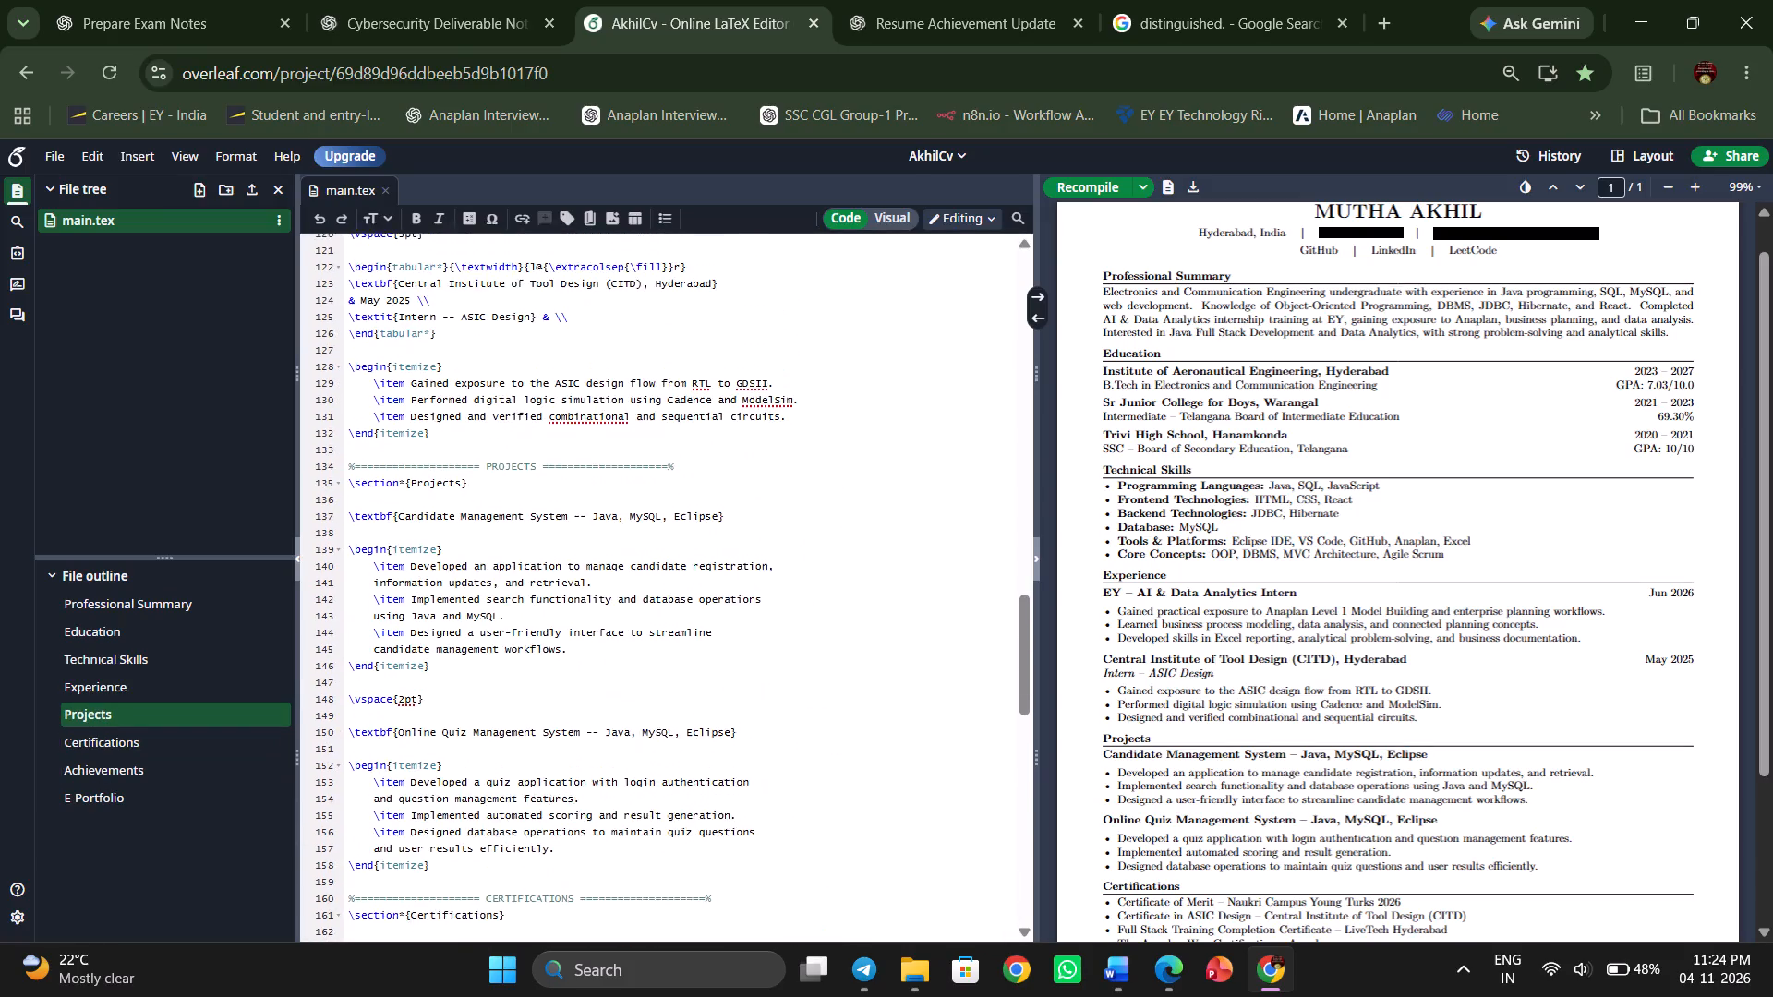
scroll(733, 463, up, 1)
scroll(655, 445, up, 3)
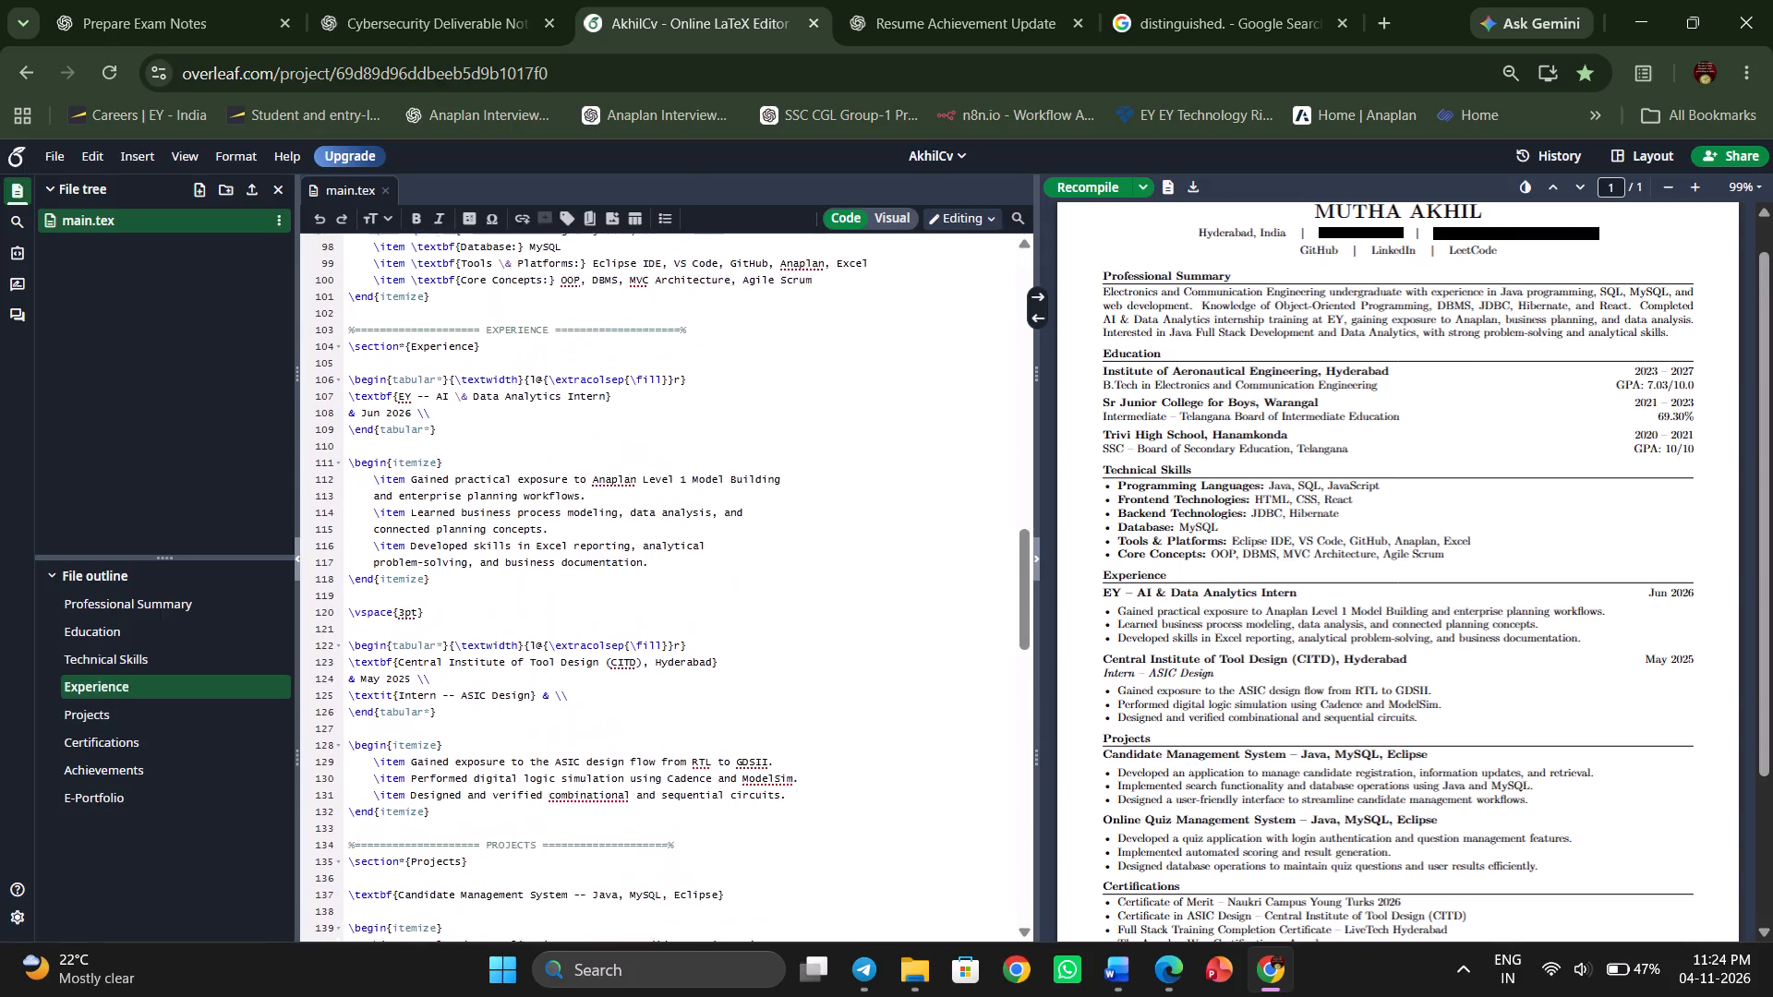
scroll(655, 445, up, 2)
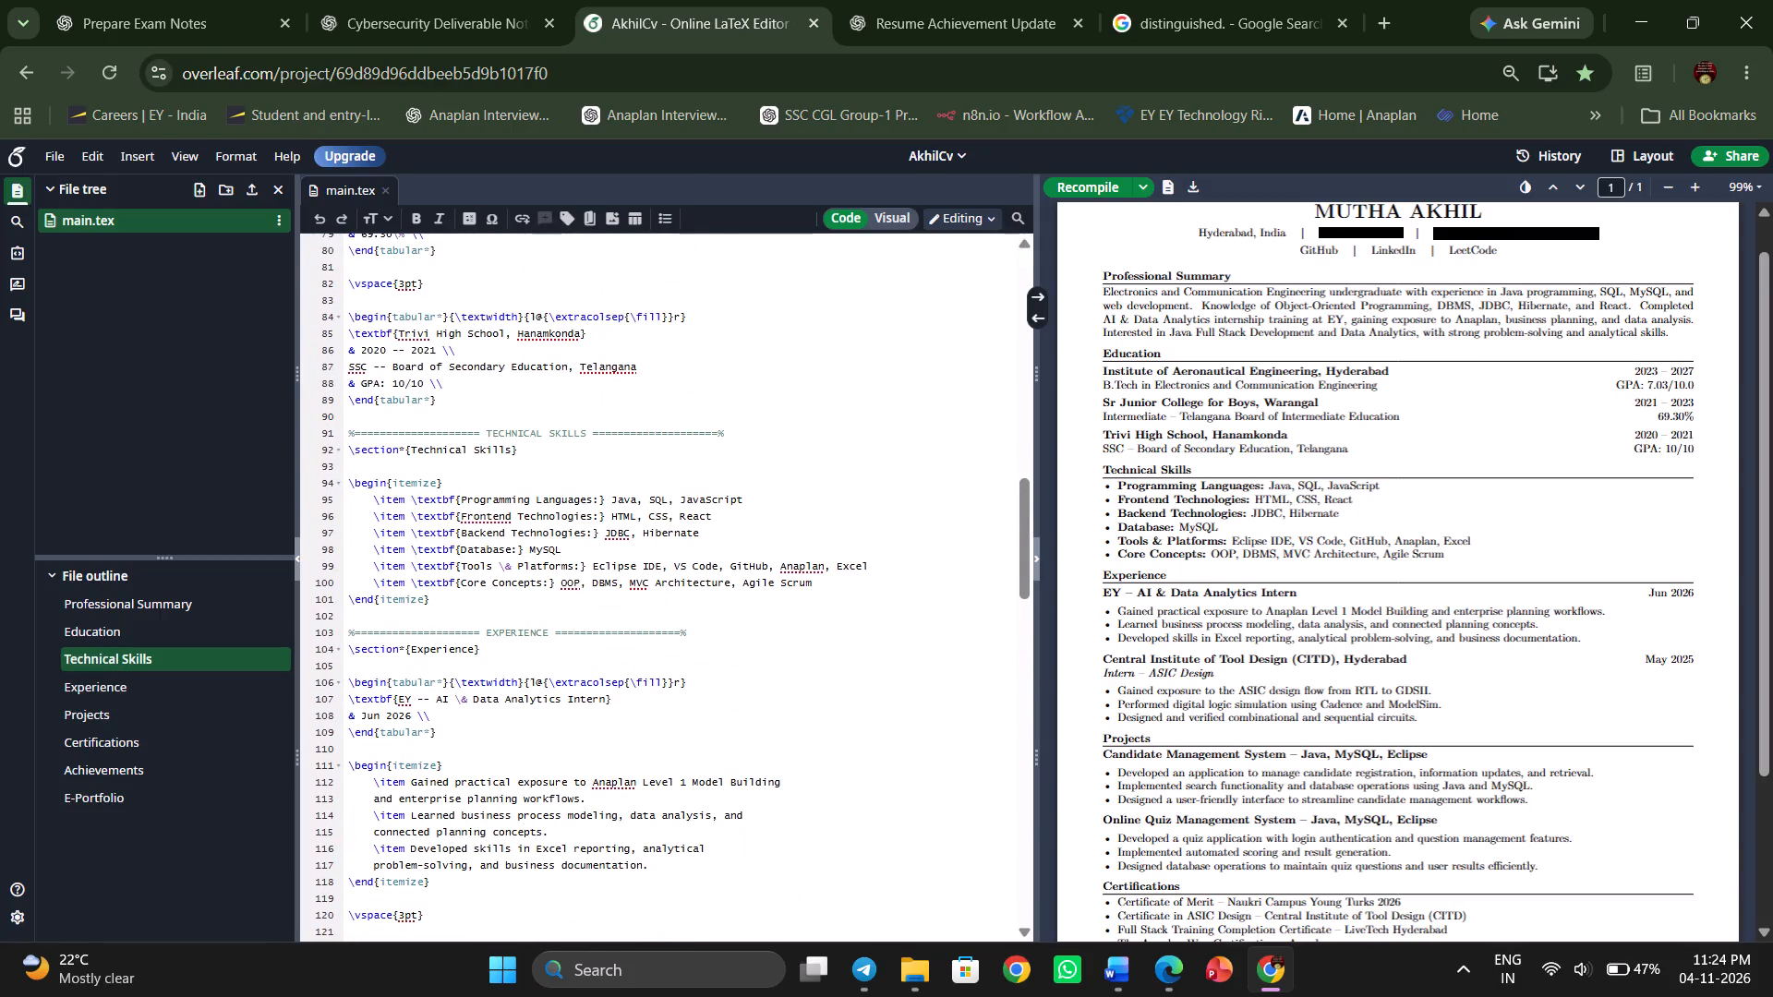
click(718, 518)
key(BackSpace)
key(BackSpace)
key(BackSpace)
key(BackSpace)
key(BackSpace)
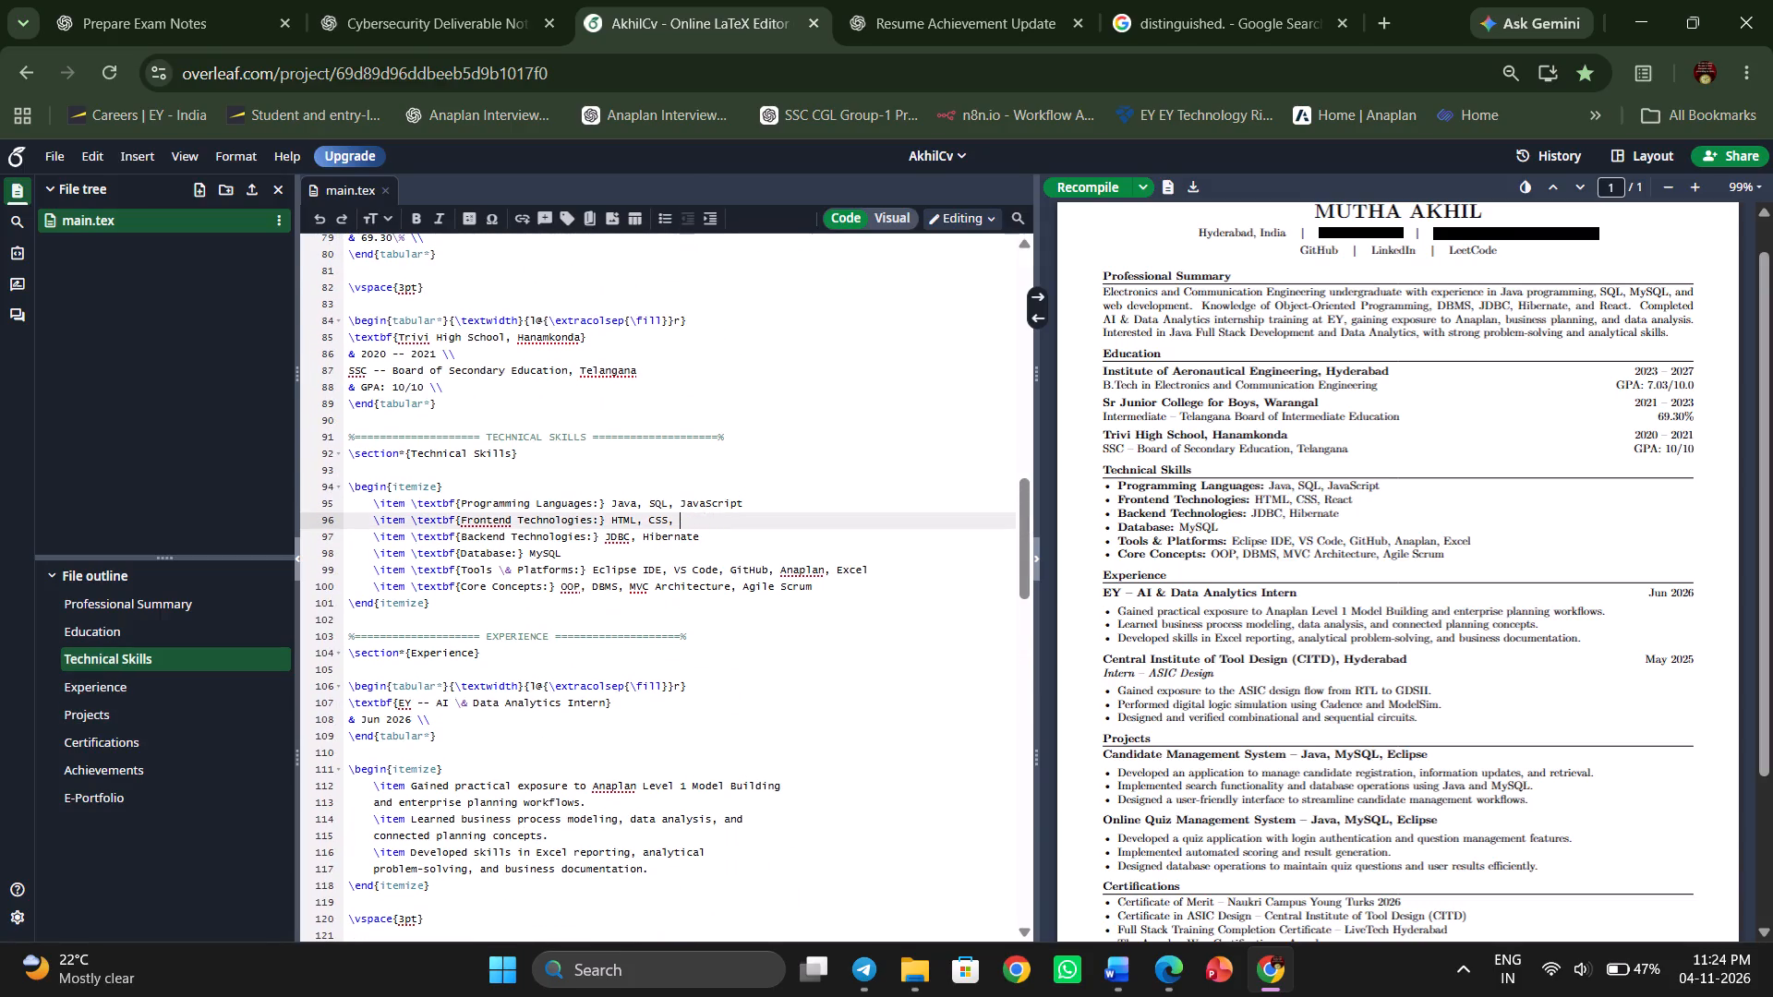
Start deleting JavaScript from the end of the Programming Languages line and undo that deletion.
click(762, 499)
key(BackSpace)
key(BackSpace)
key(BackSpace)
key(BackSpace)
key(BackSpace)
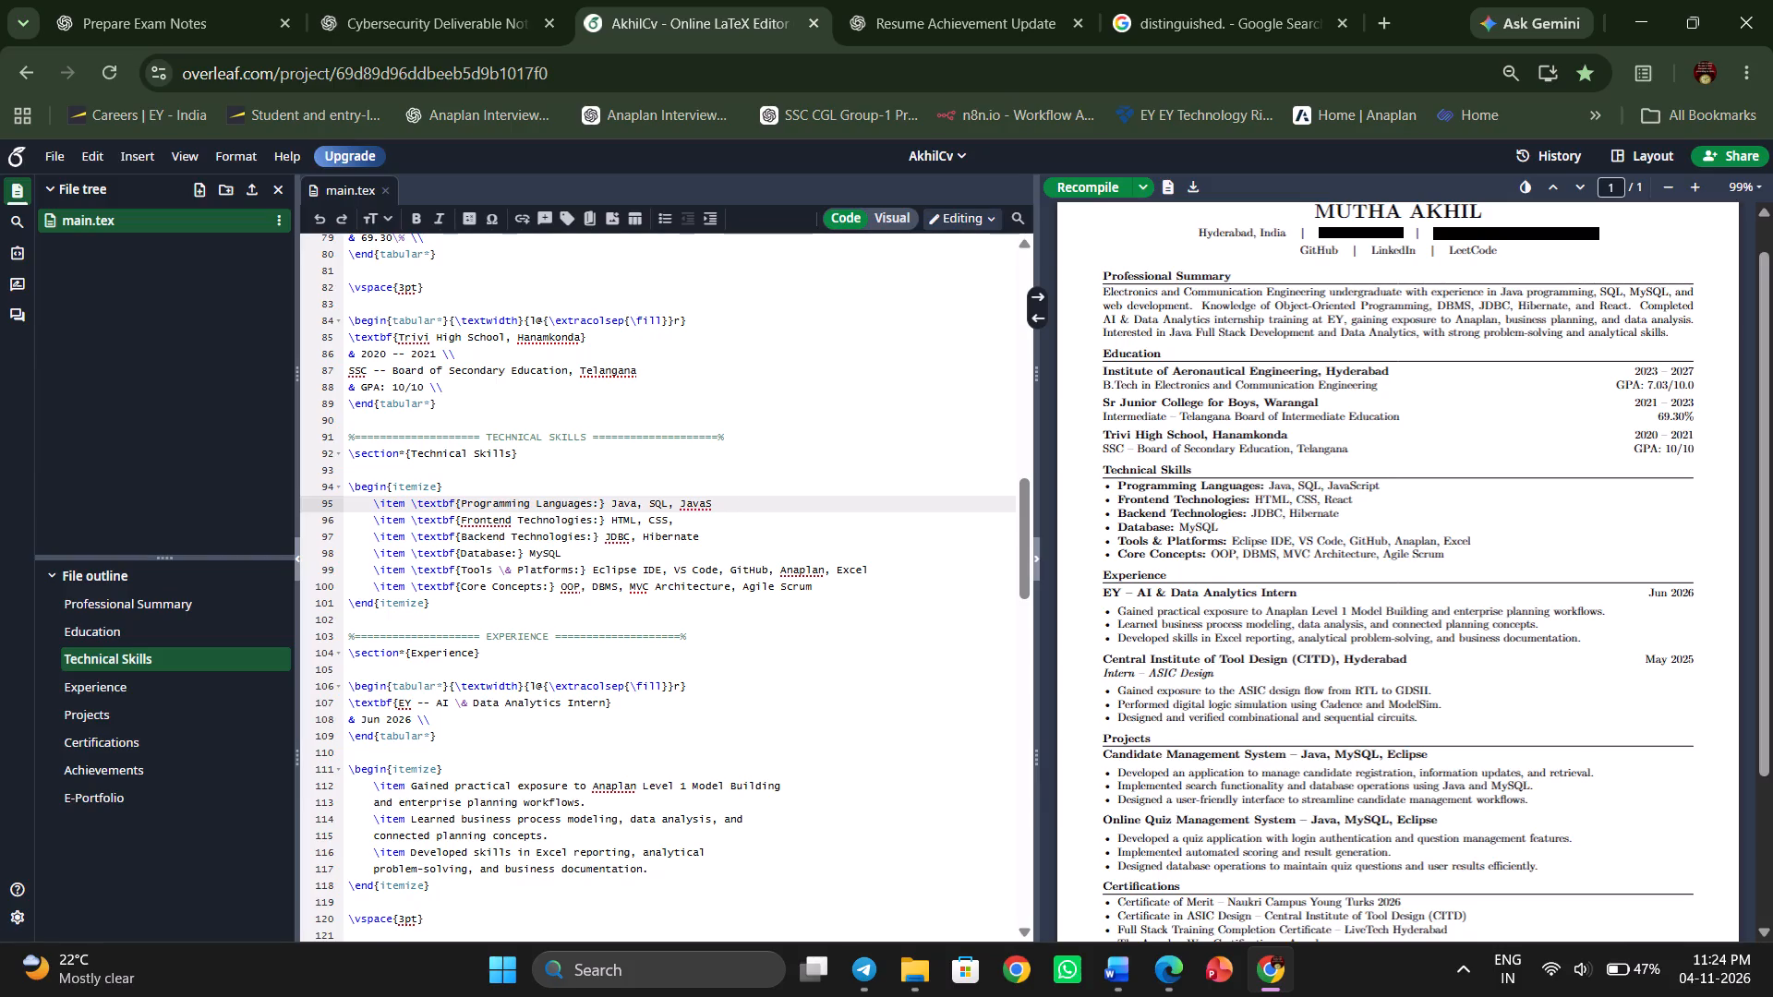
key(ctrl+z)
scroll(762, 499, down, 3)
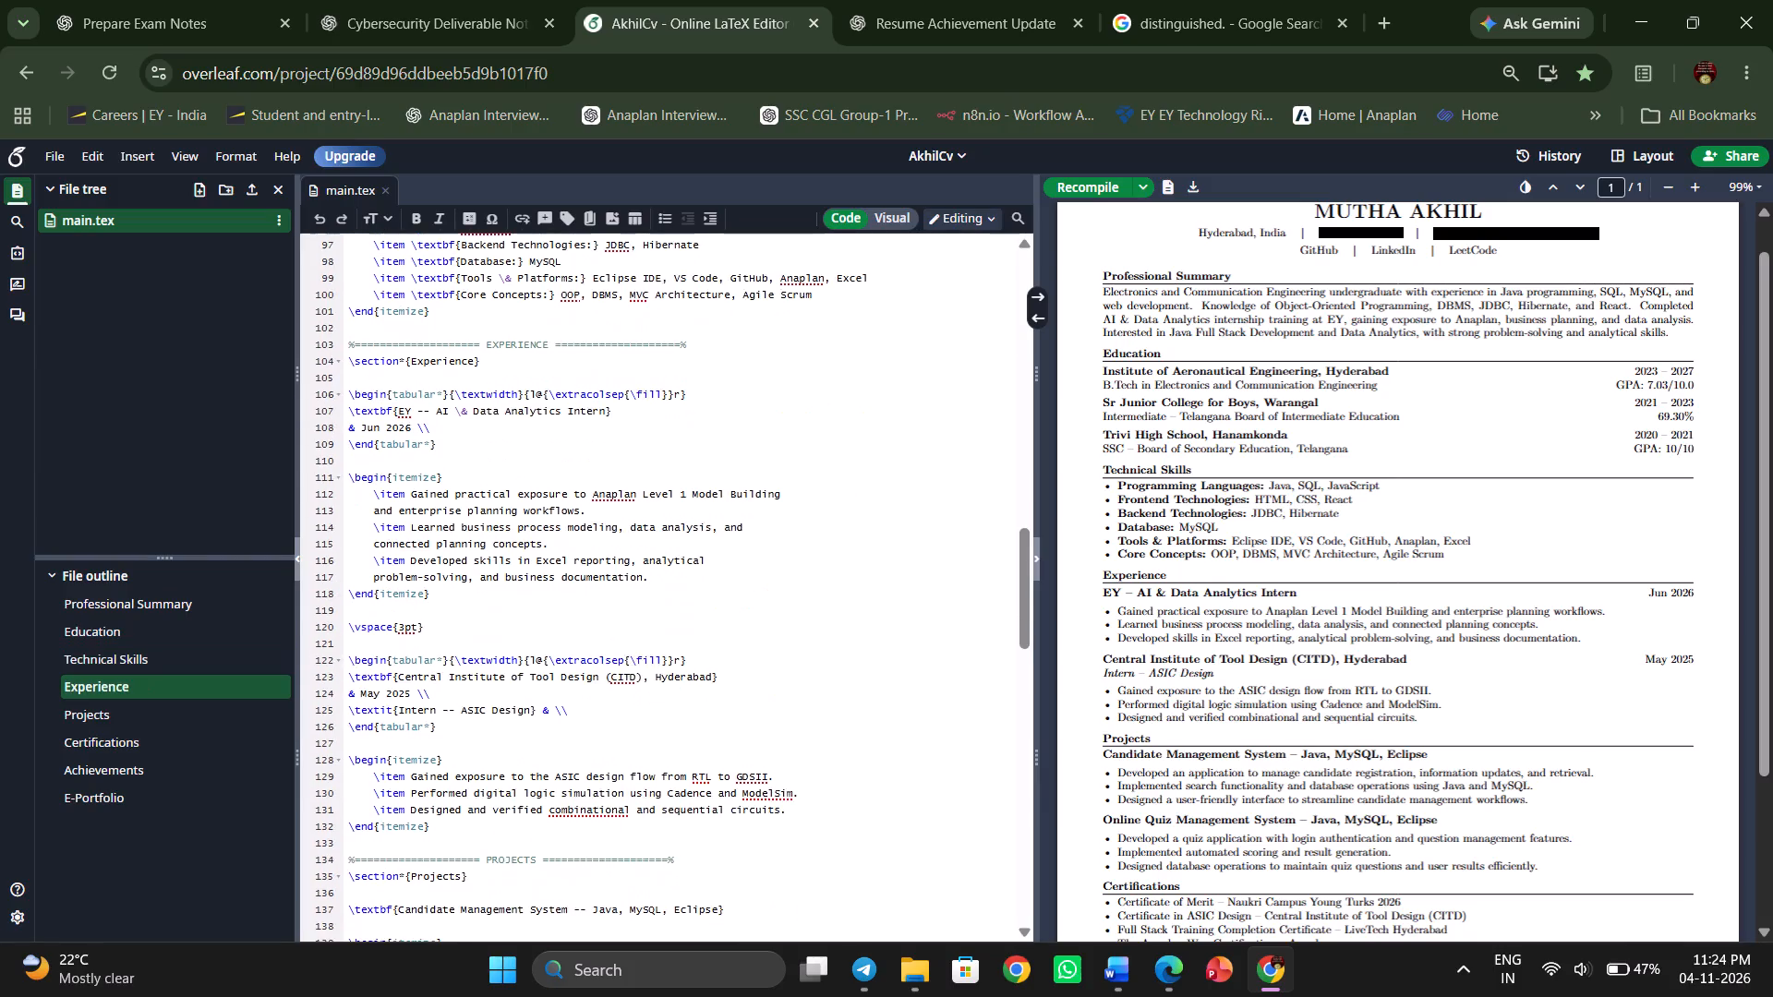
scroll(883, 426, down, 10)
scroll(881, 437, up, 2)
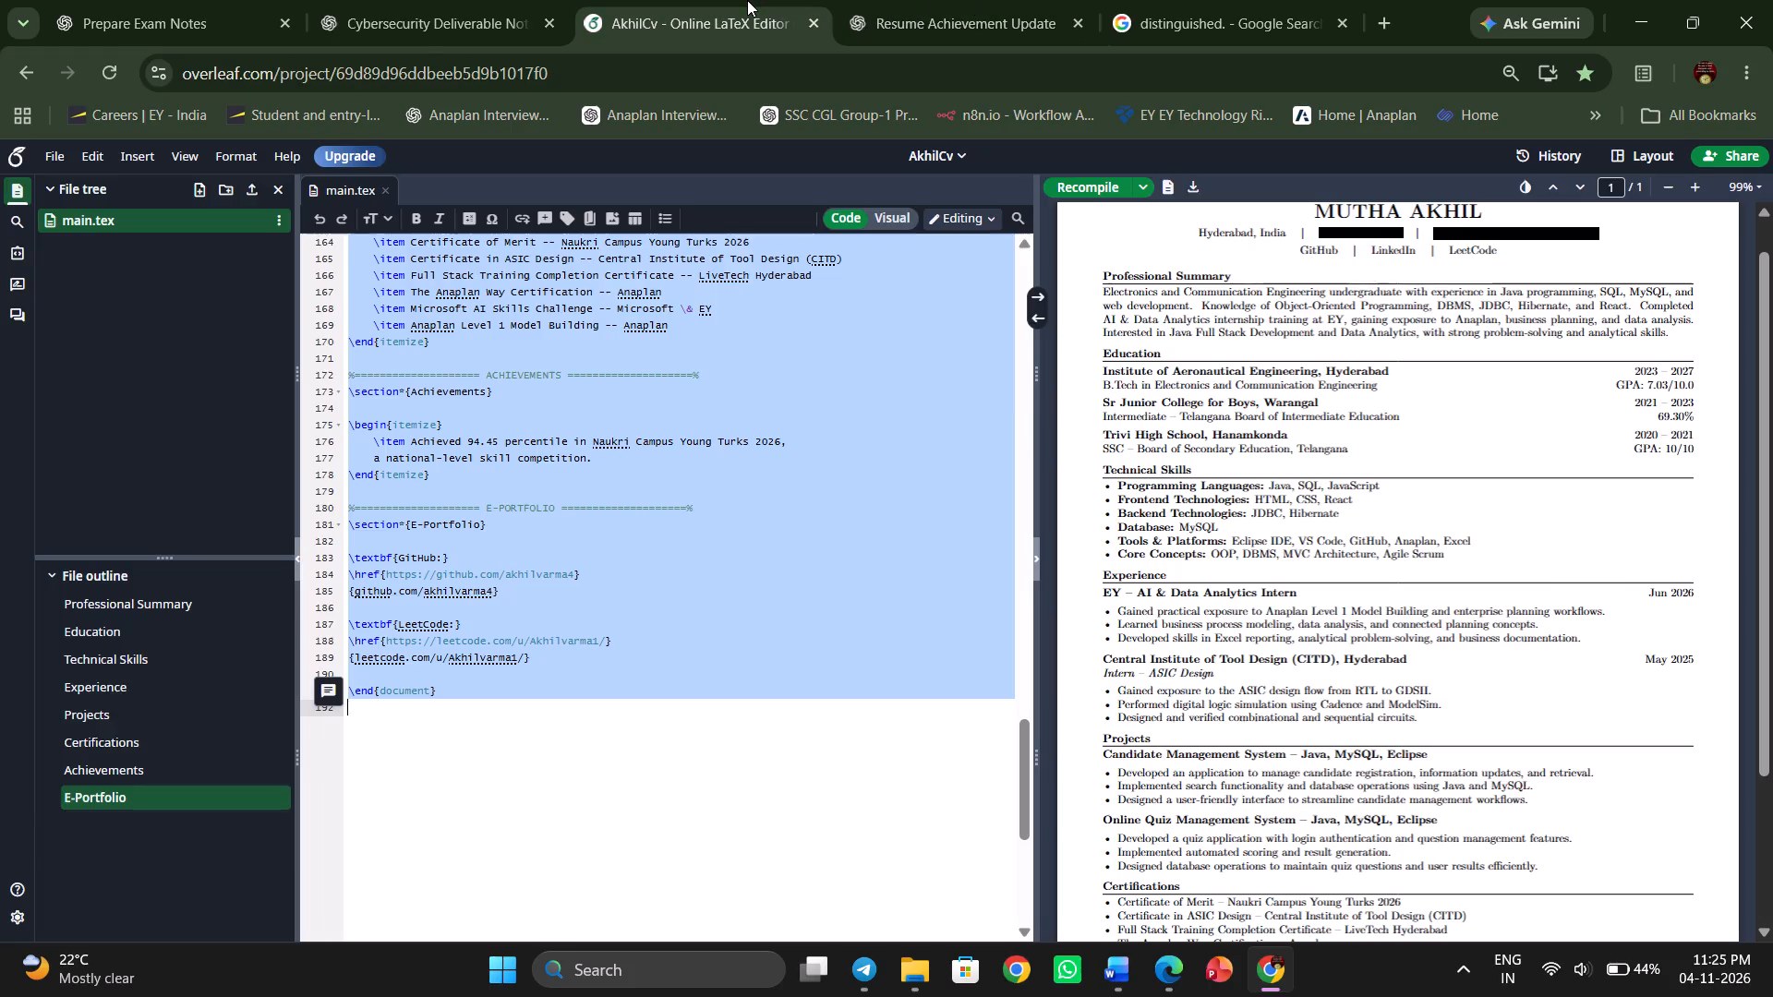
key(BackSpace)
key(ctrl+v)
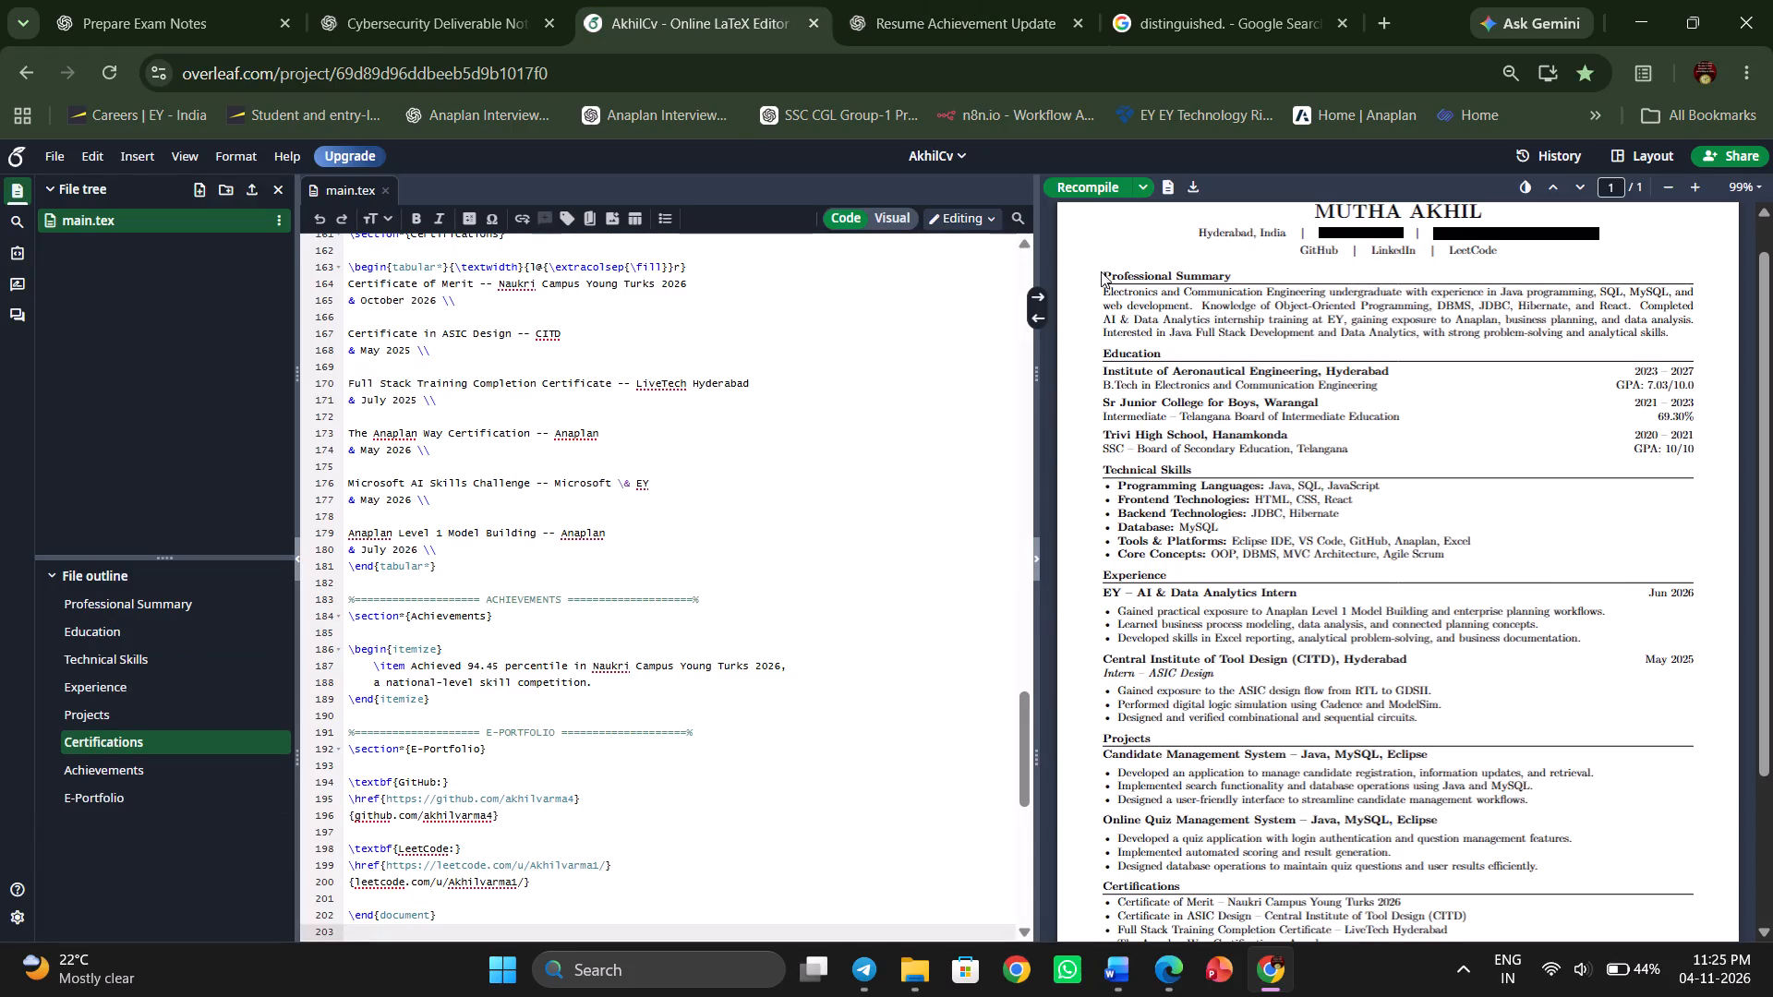
click(1110, 178)
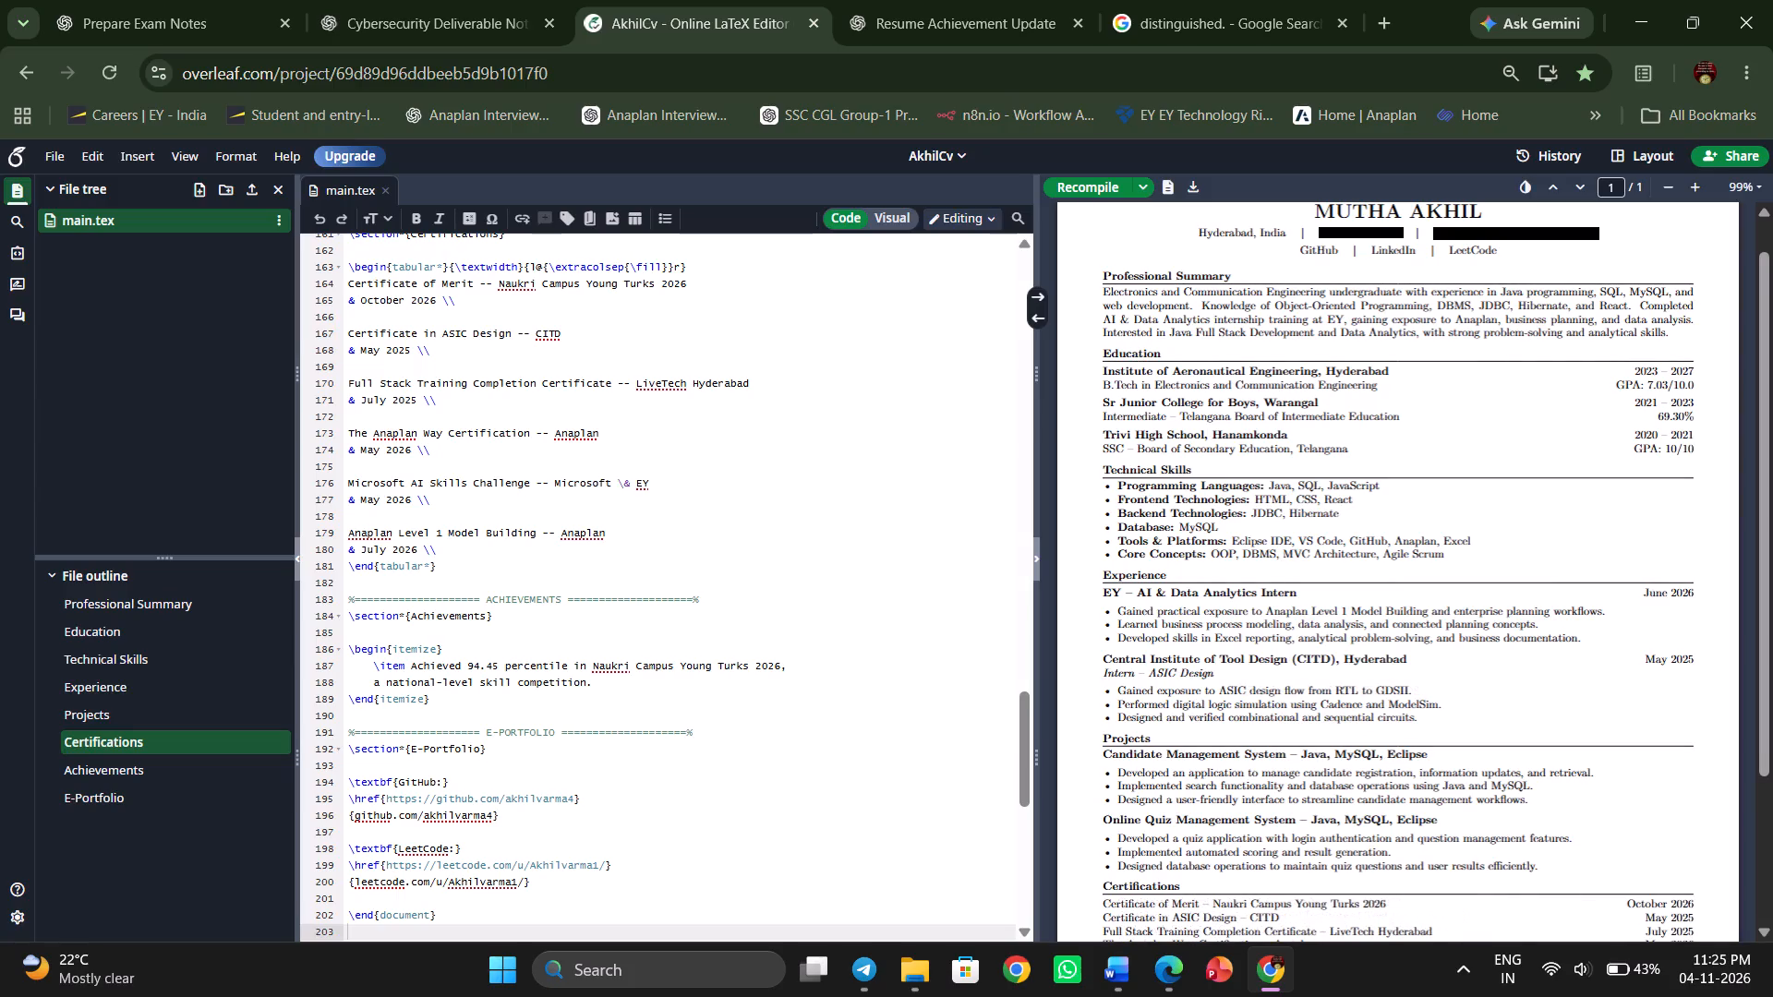
Append "& oct 2026 \\" after "a national-level skill competition." in the Achievements item and recompile the resume.
scroll(1209, 421, down, 2)
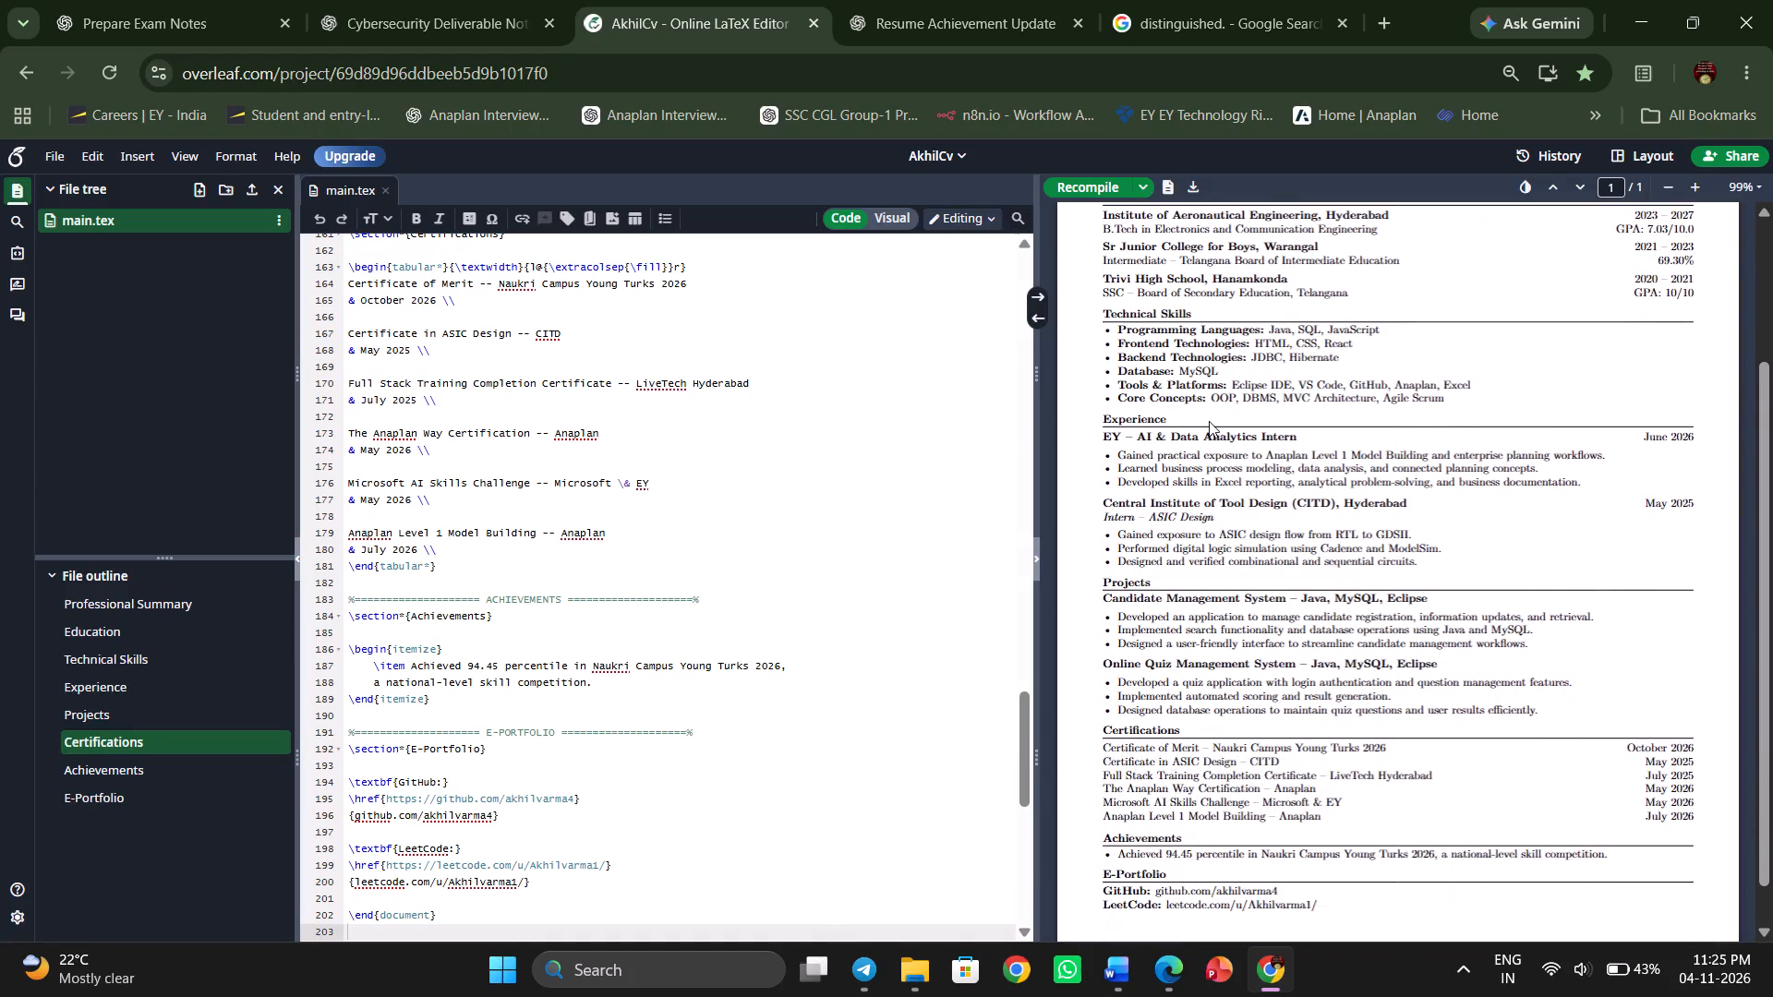
scroll(1209, 421, down, 1)
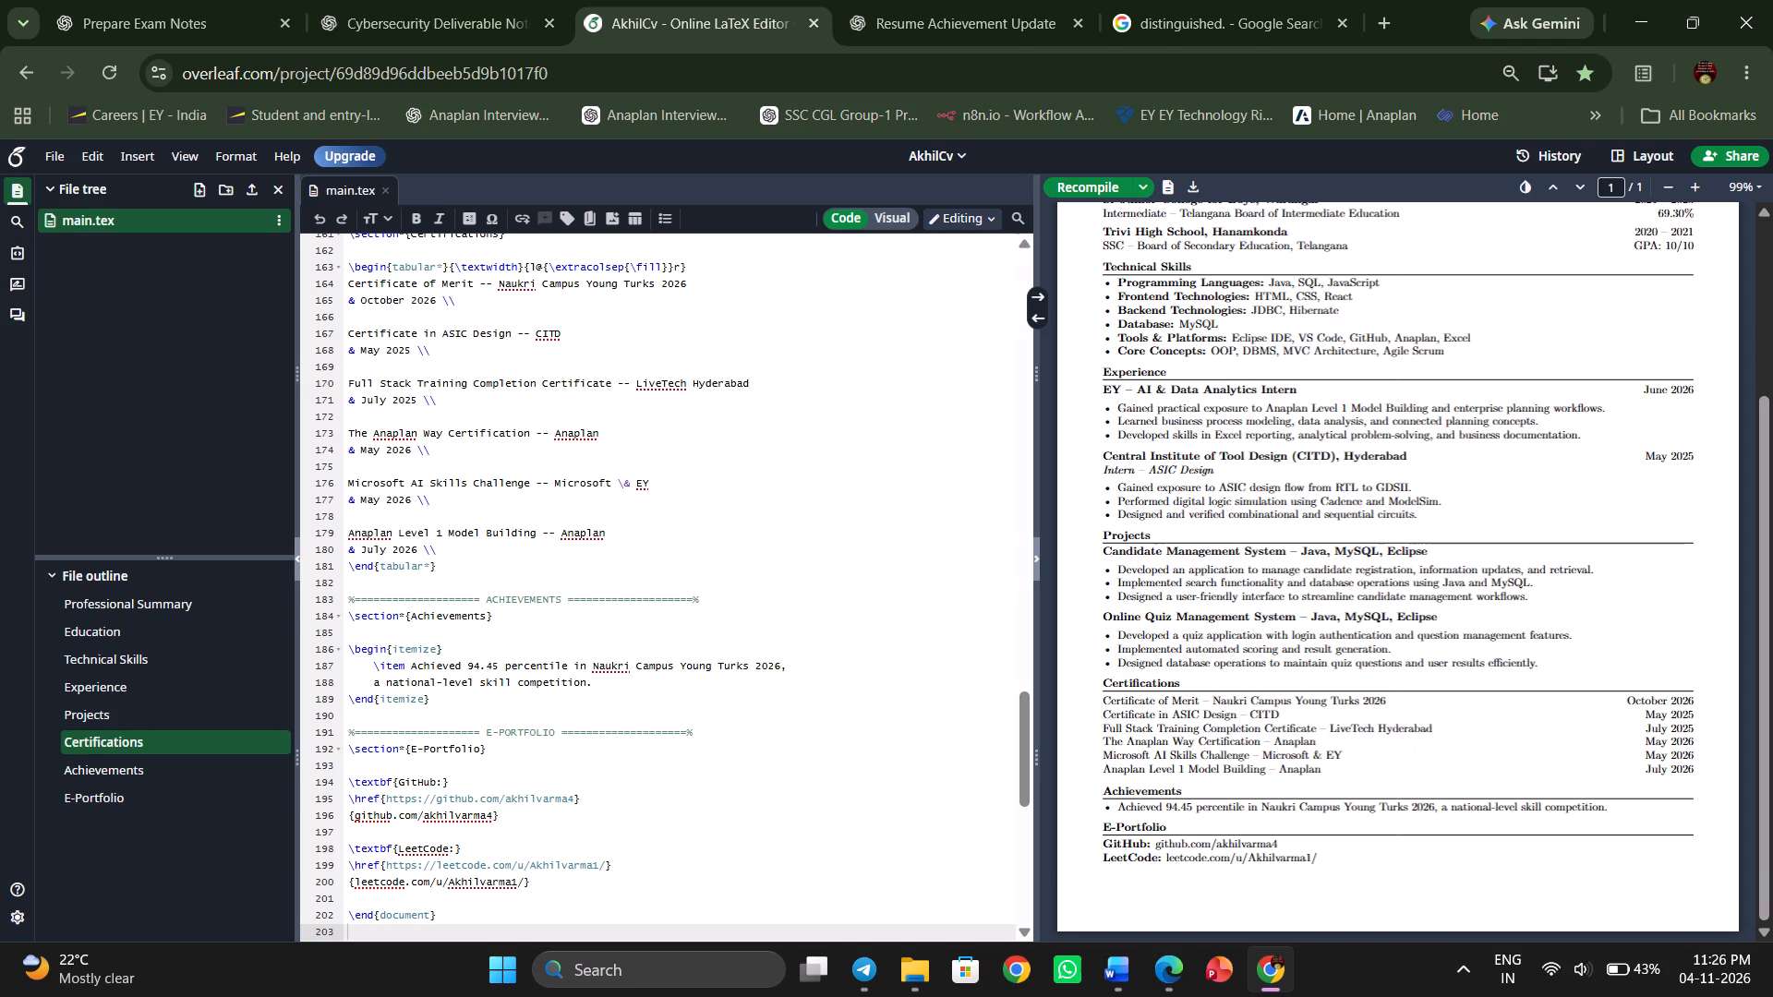
scroll(1263, 447, down, 1)
scroll(1017, 642, down, 1)
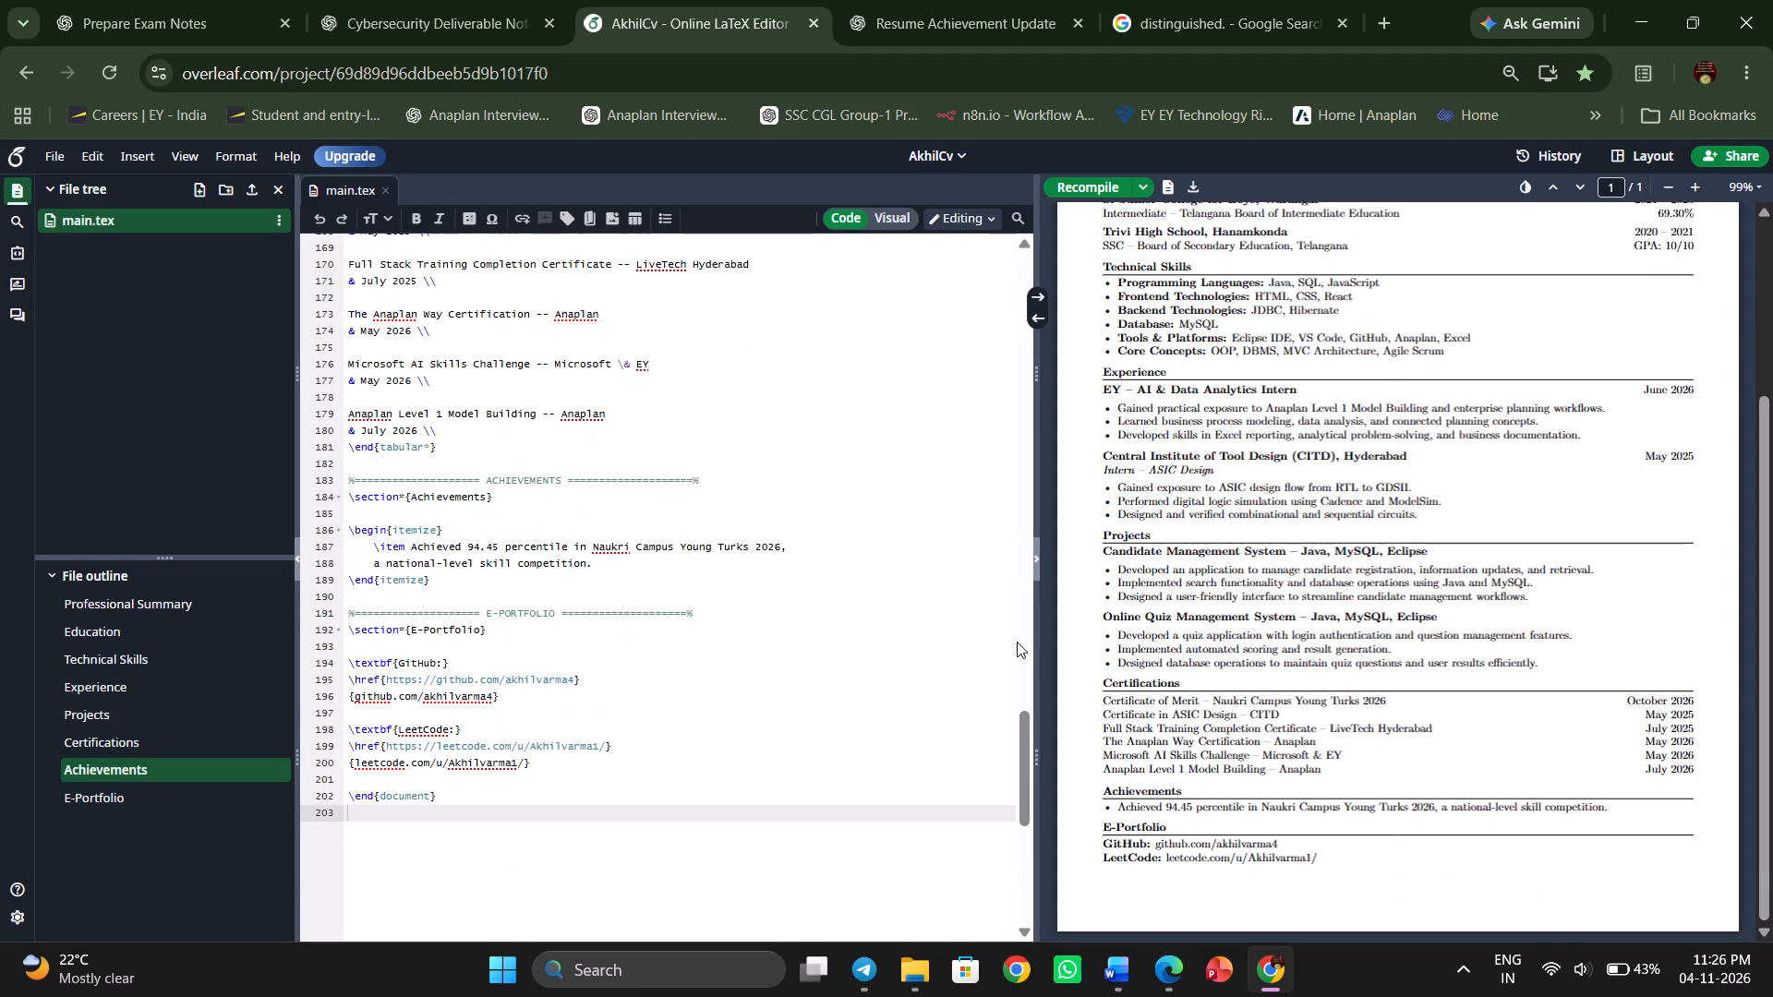
scroll(1017, 642, down, 3)
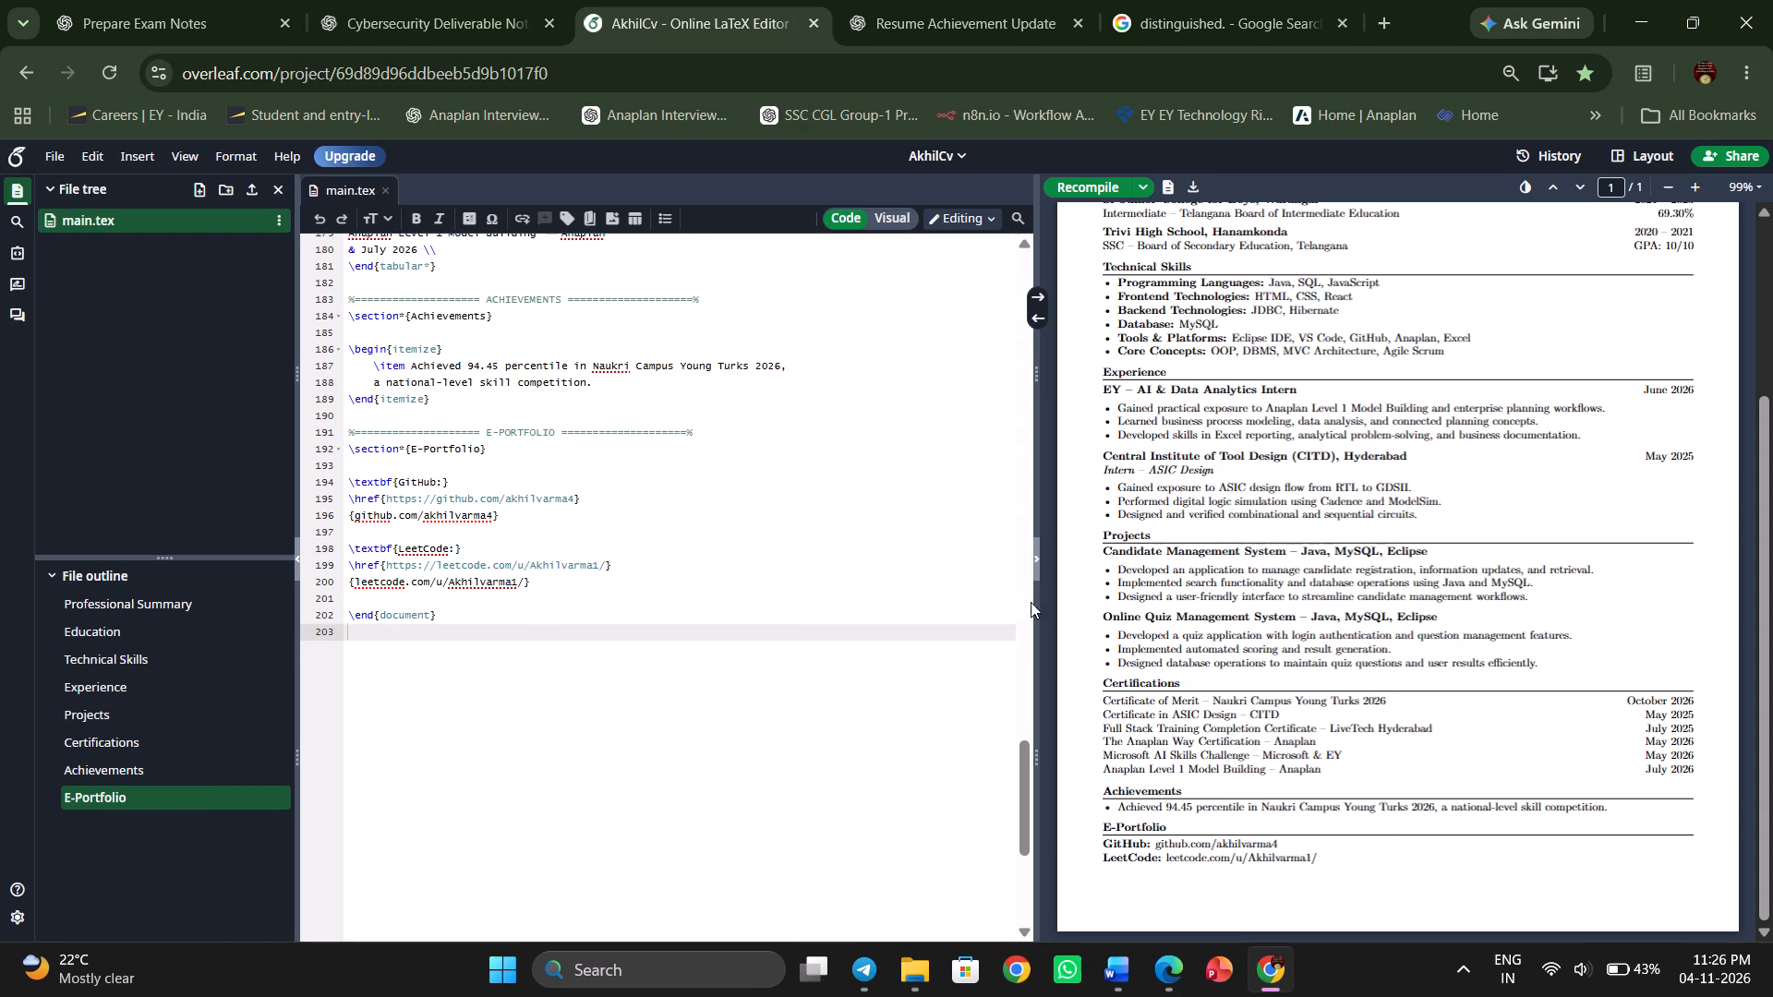
click(797, 532)
click(706, 463)
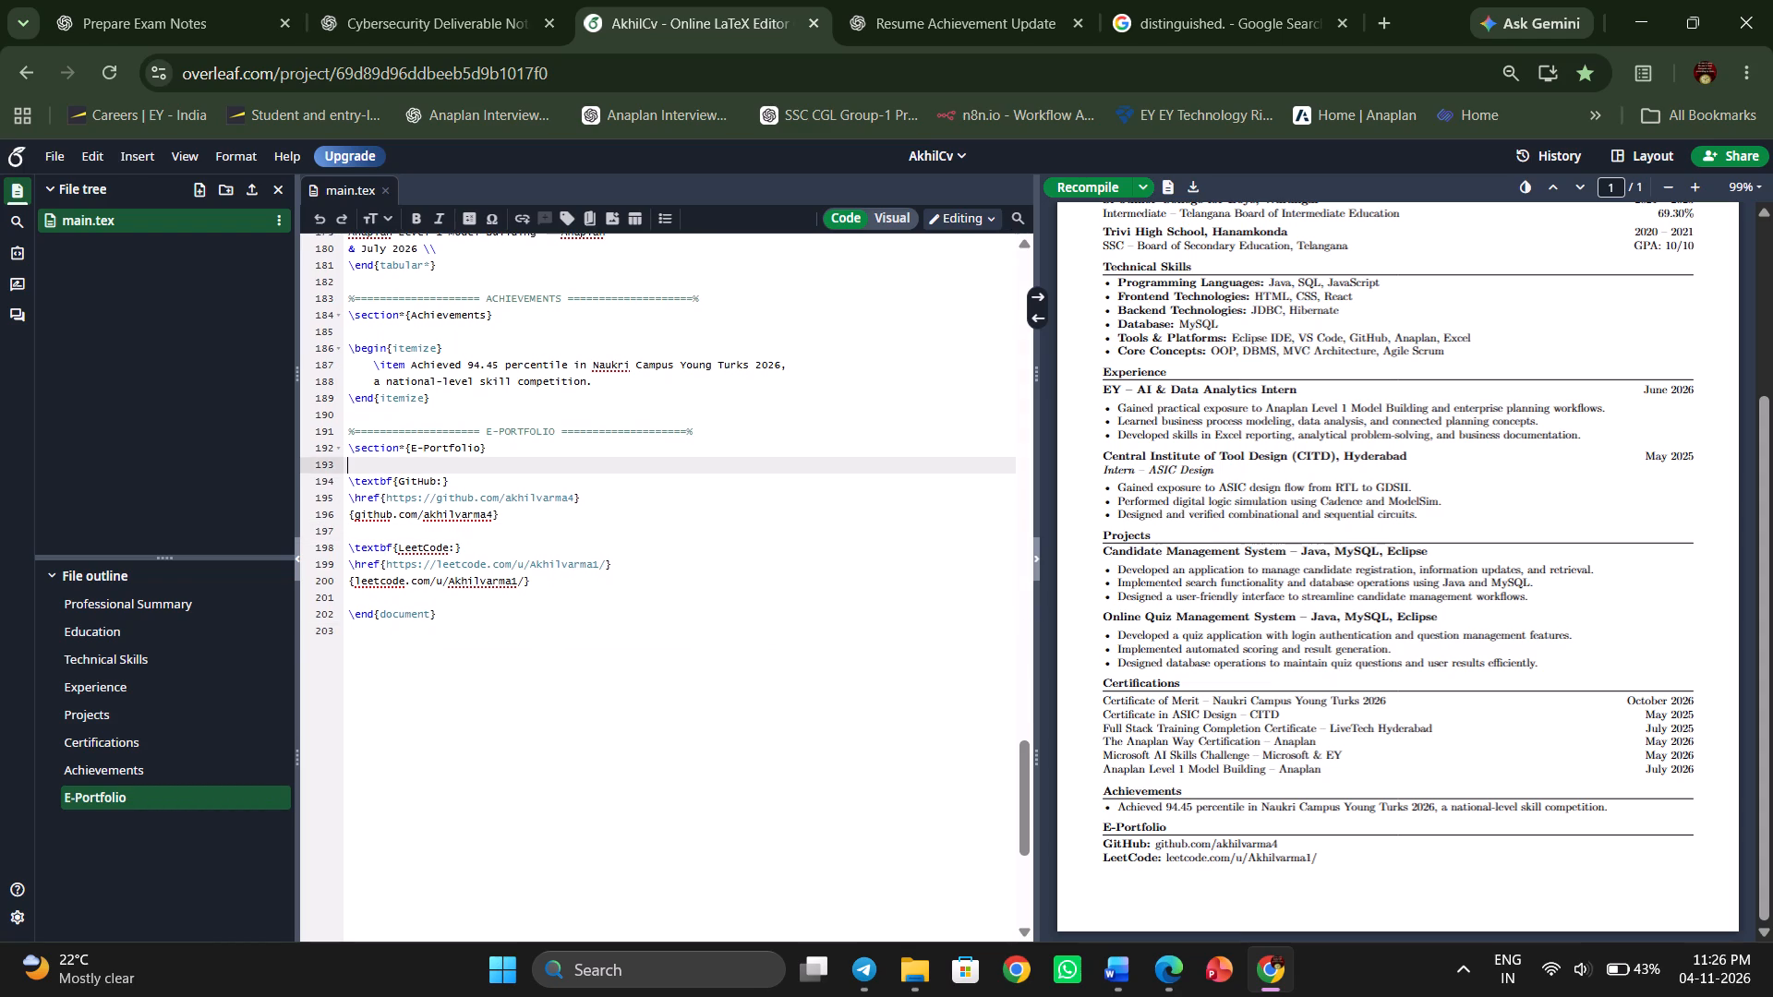
click(669, 383)
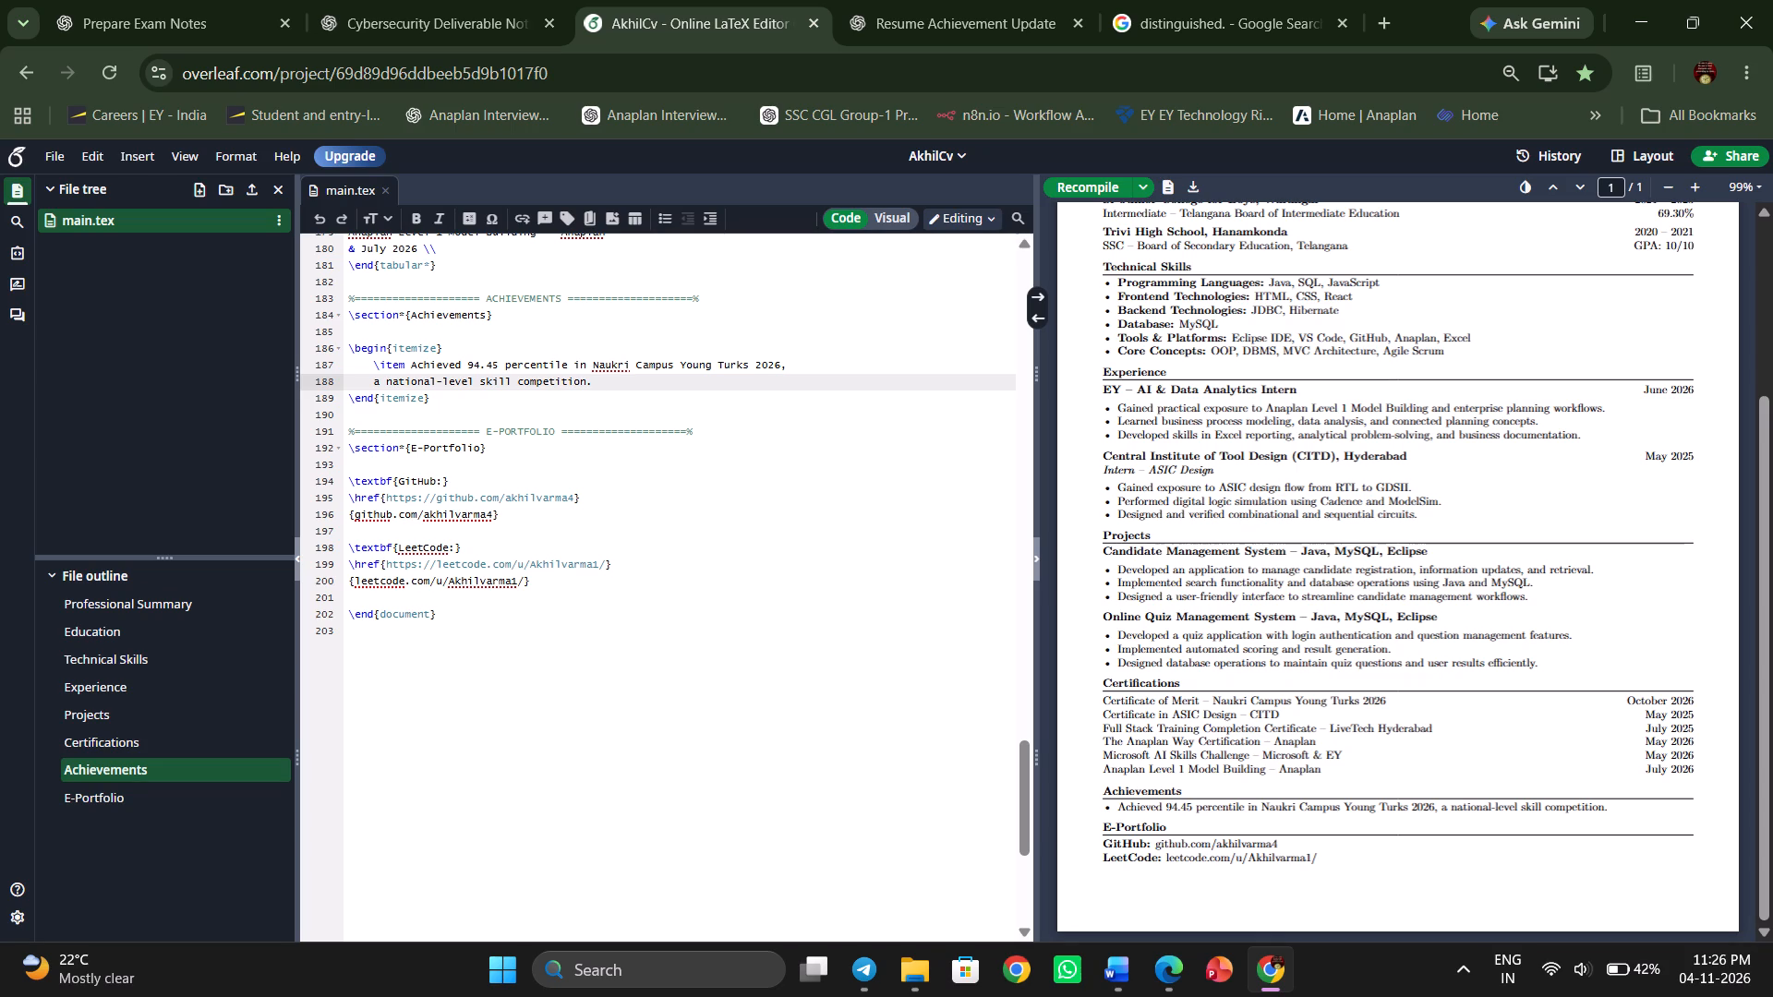
key(space)
text(&)
key(space)
text(oct)
key(space)
text(202)
text(6)
key(space)
text(\\)
click(1094, 193)
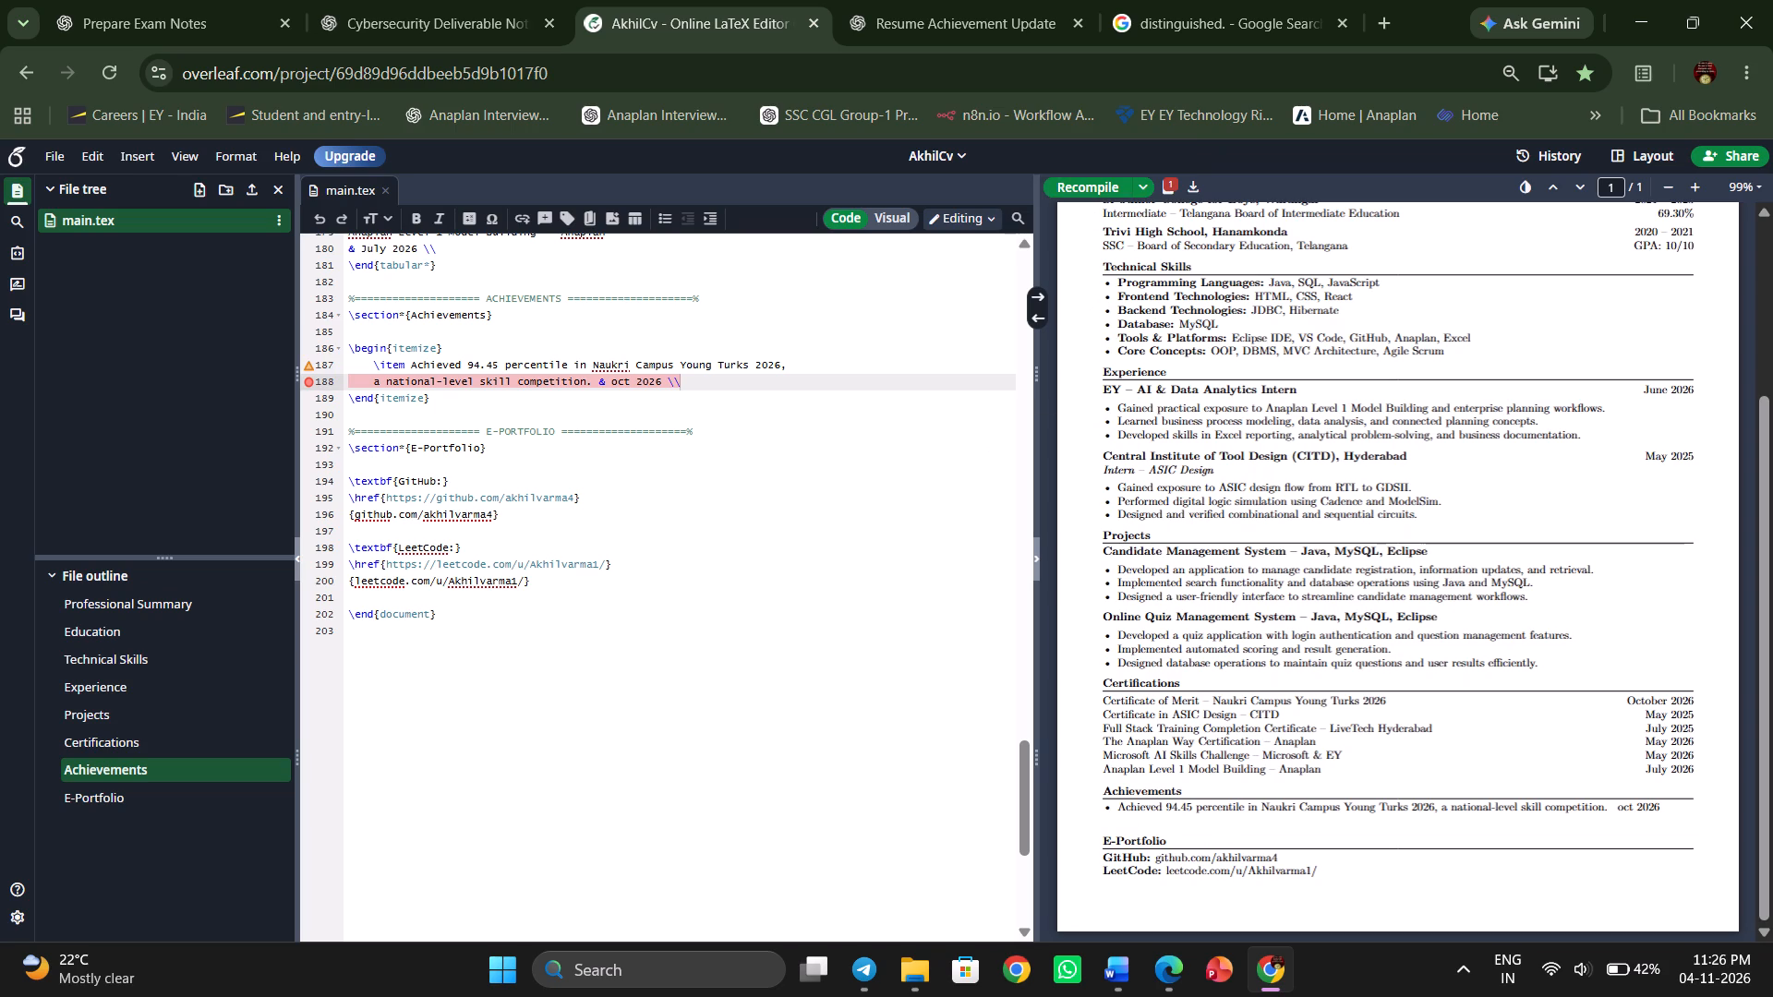
Try to push the achievement's date further along its line by inserting extra spaces before "& oct 2026", recompiling to check.
click(595, 381)
key(space)
key(space)
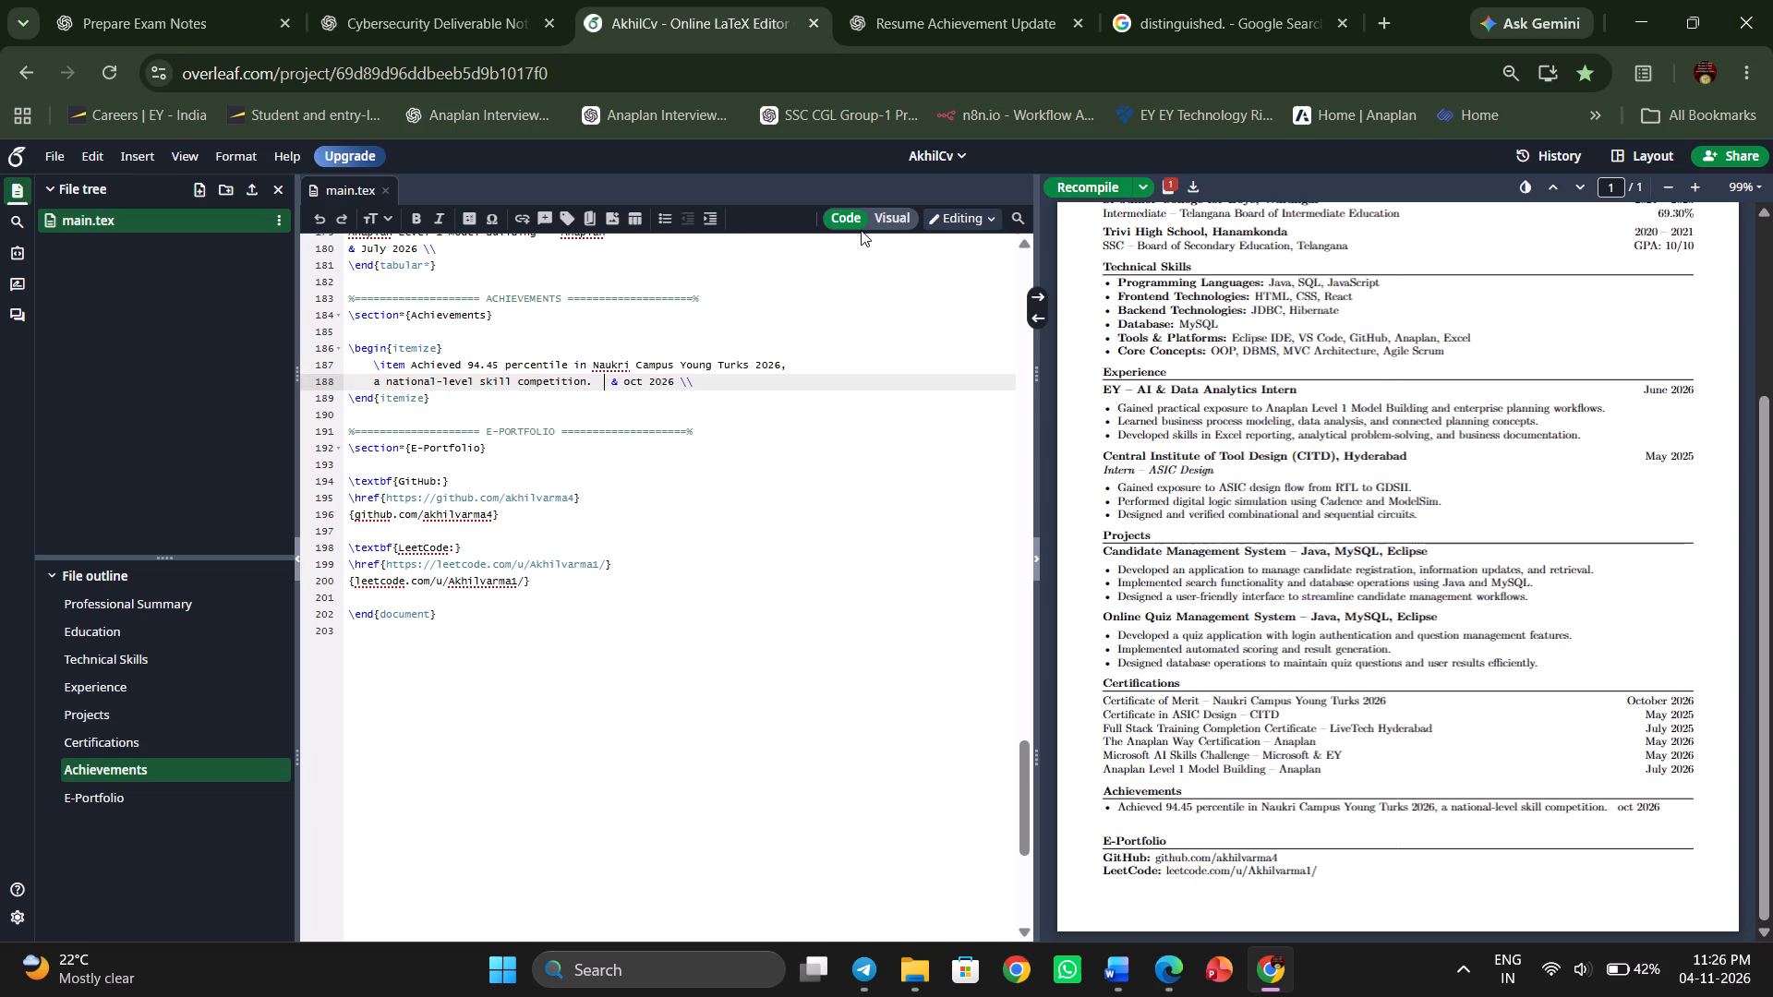
click(1107, 178)
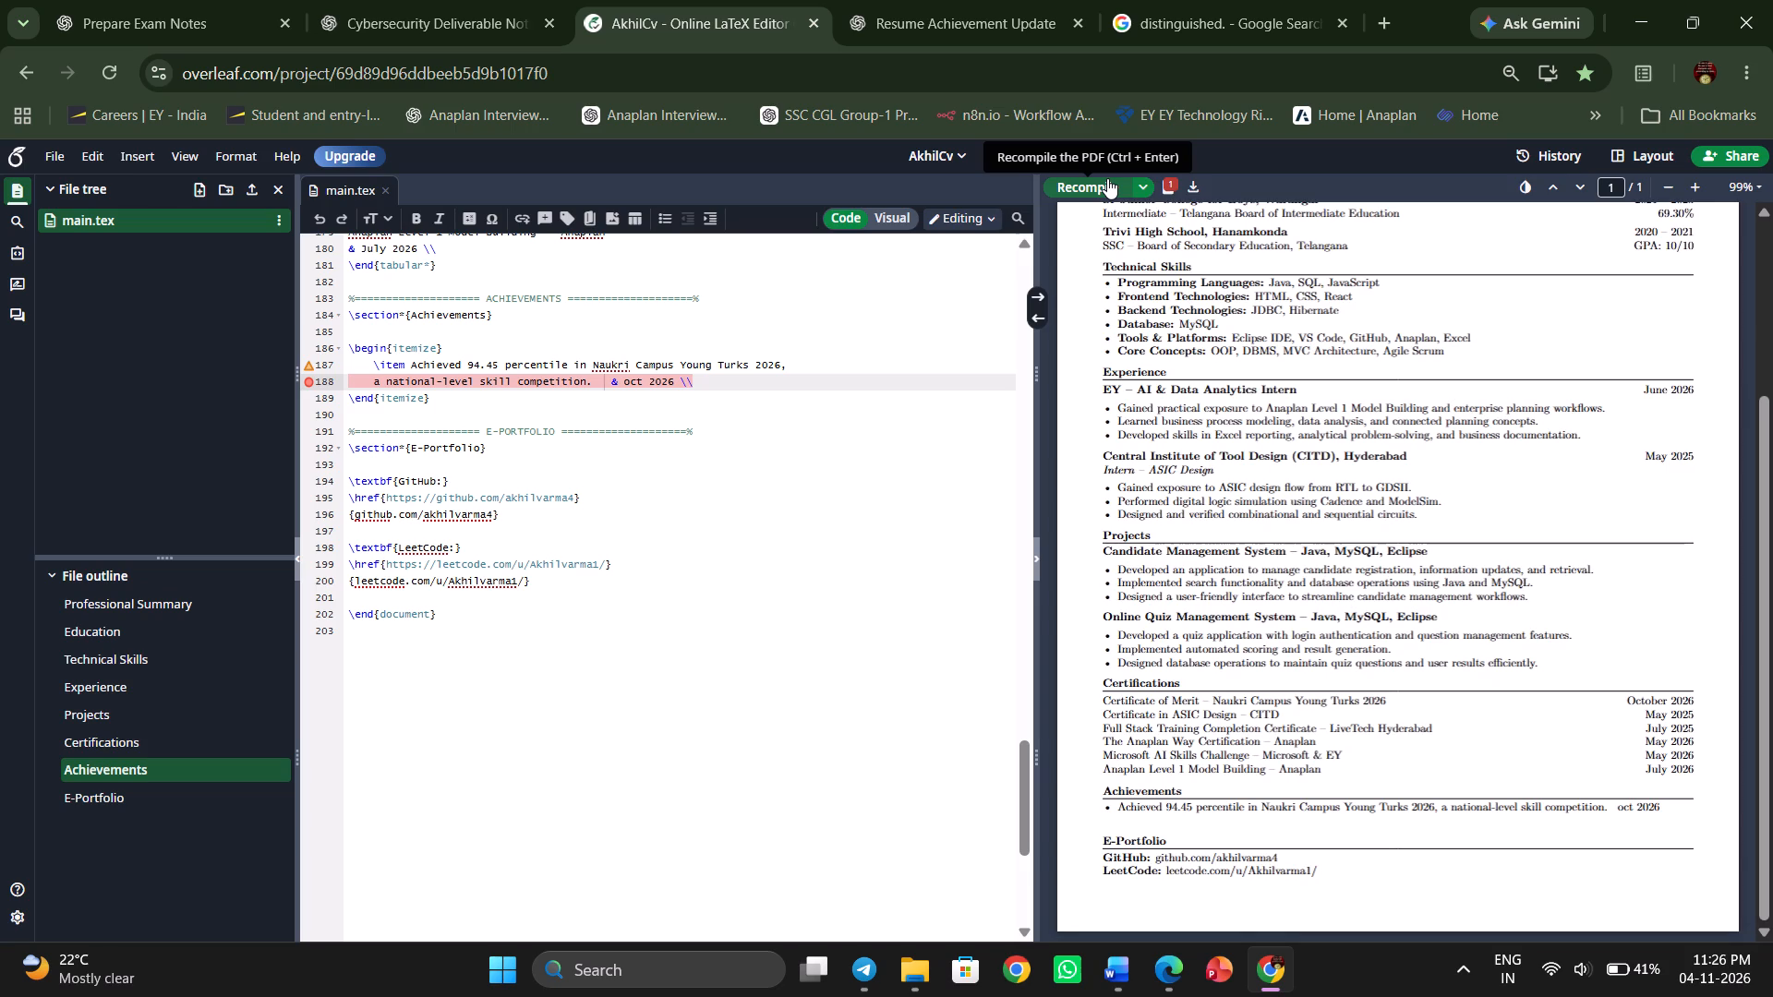
click(599, 381)
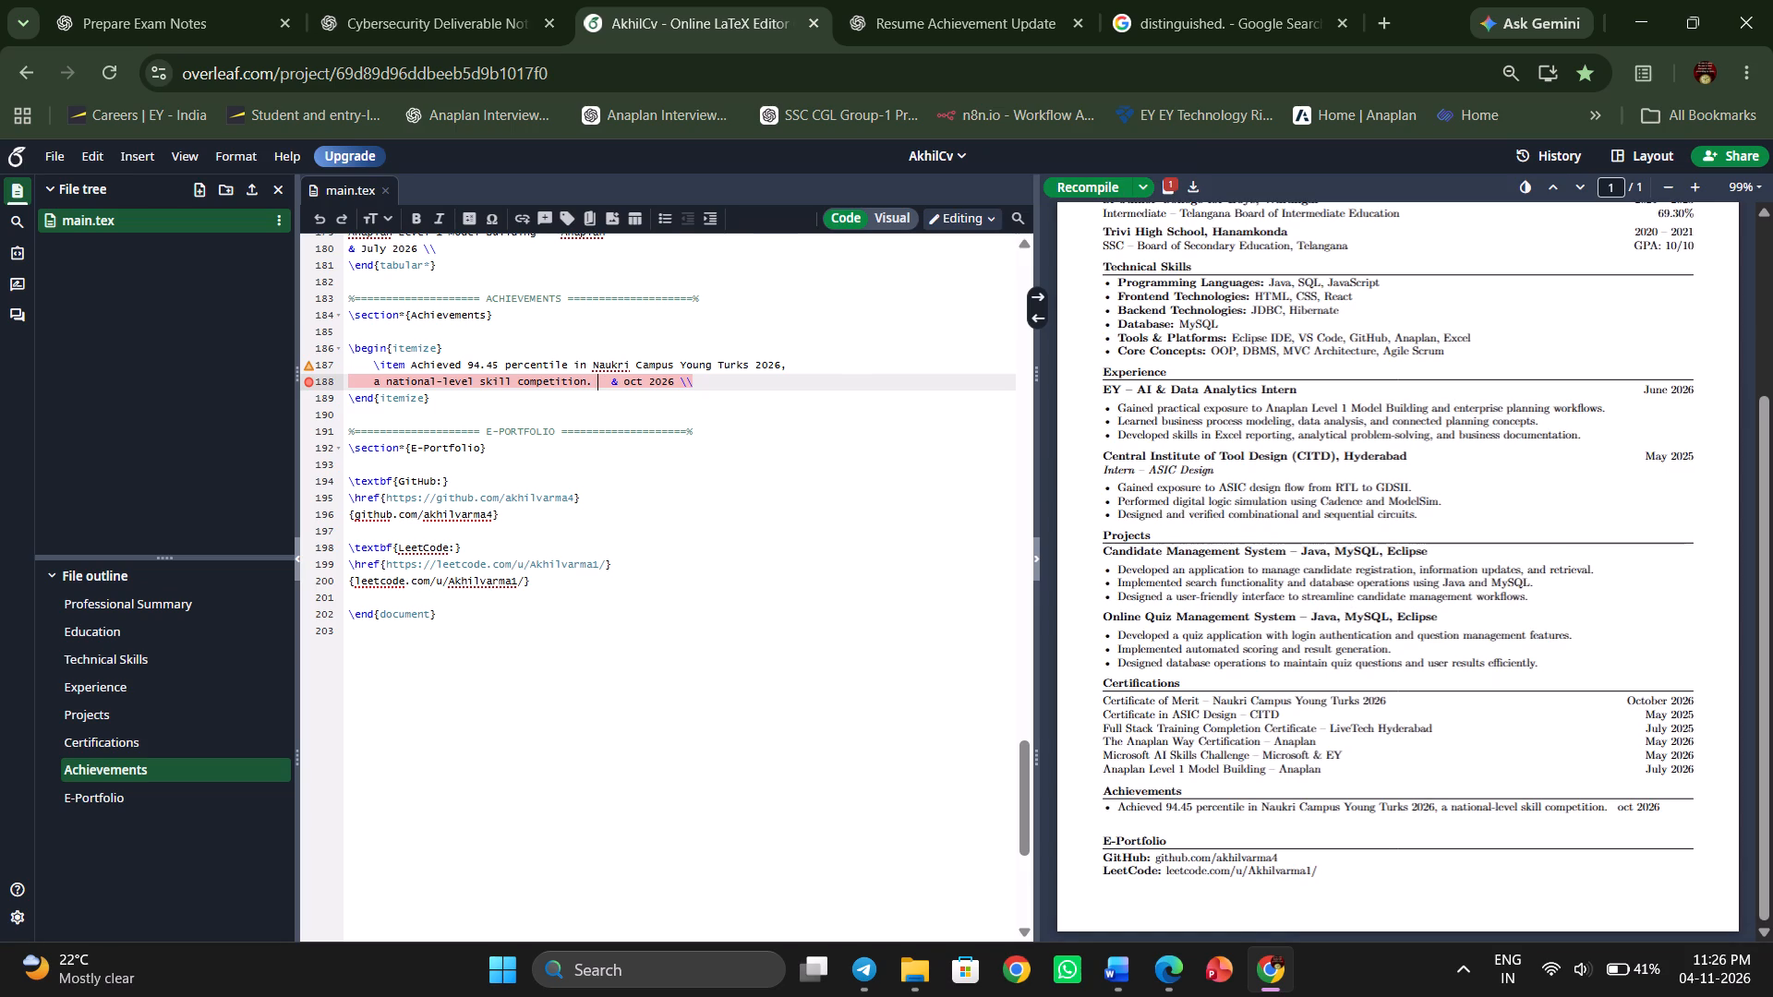
key(space)
key(space)
key(space)
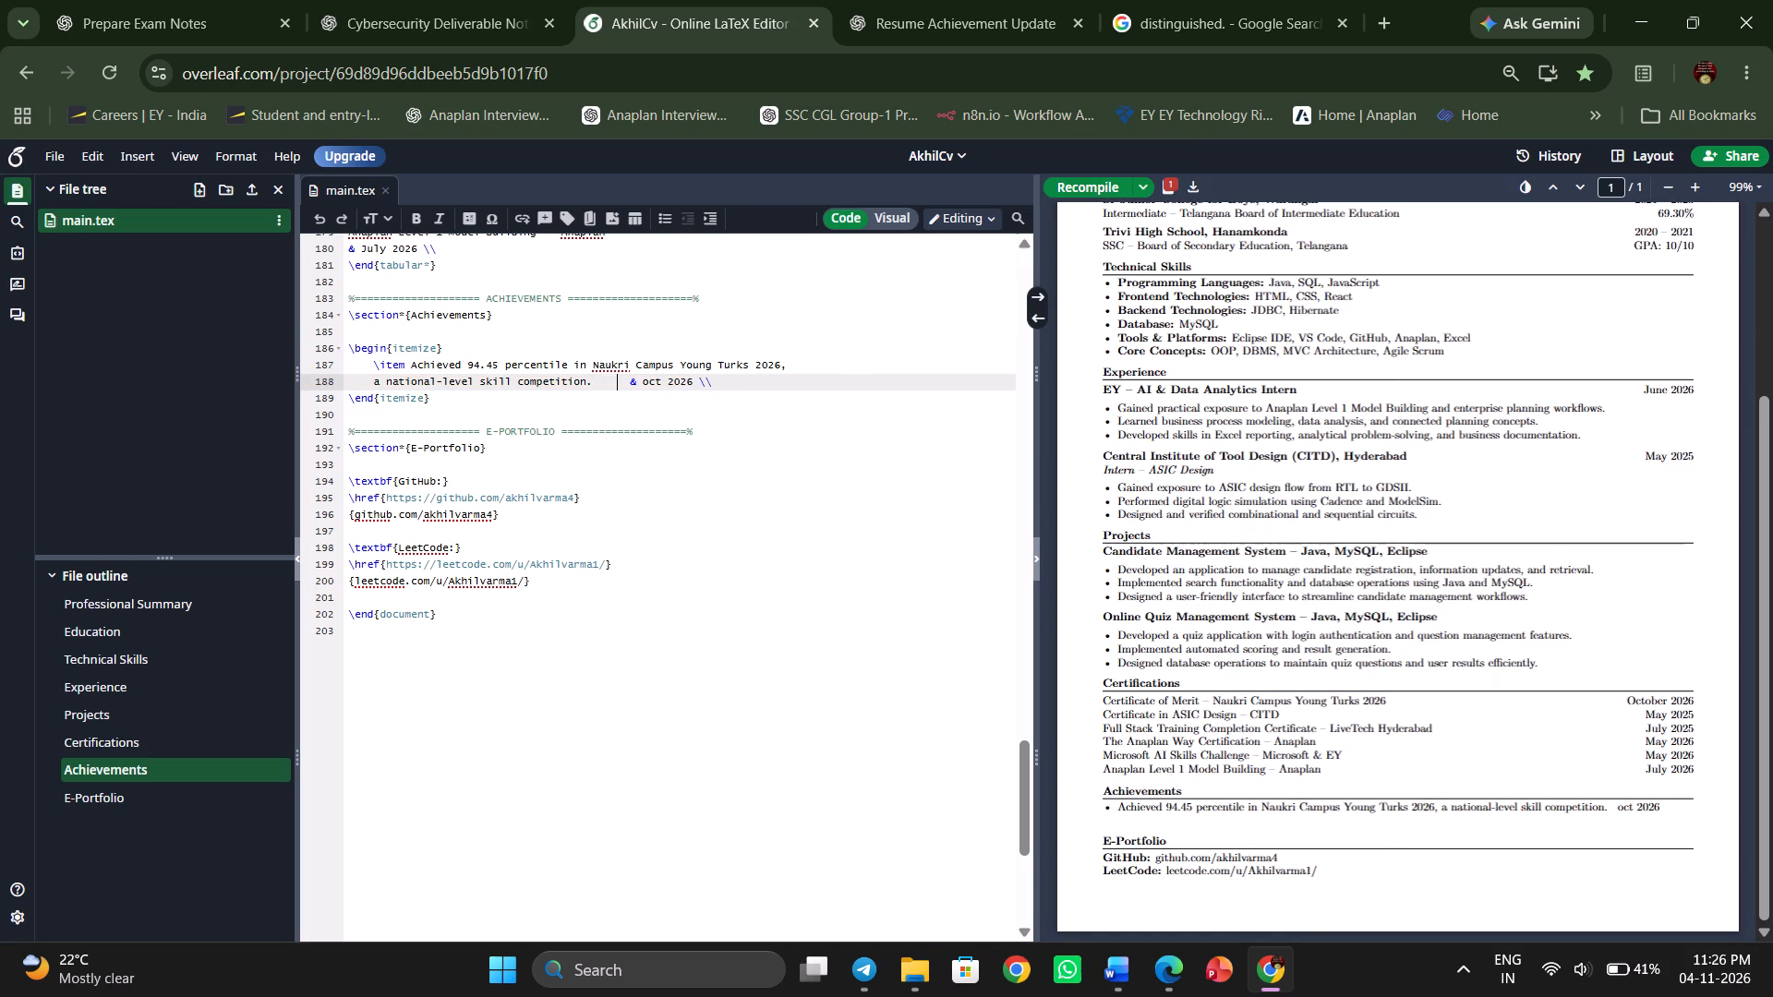
key(space)
key(space)
key(space)
key(space)
key(space)
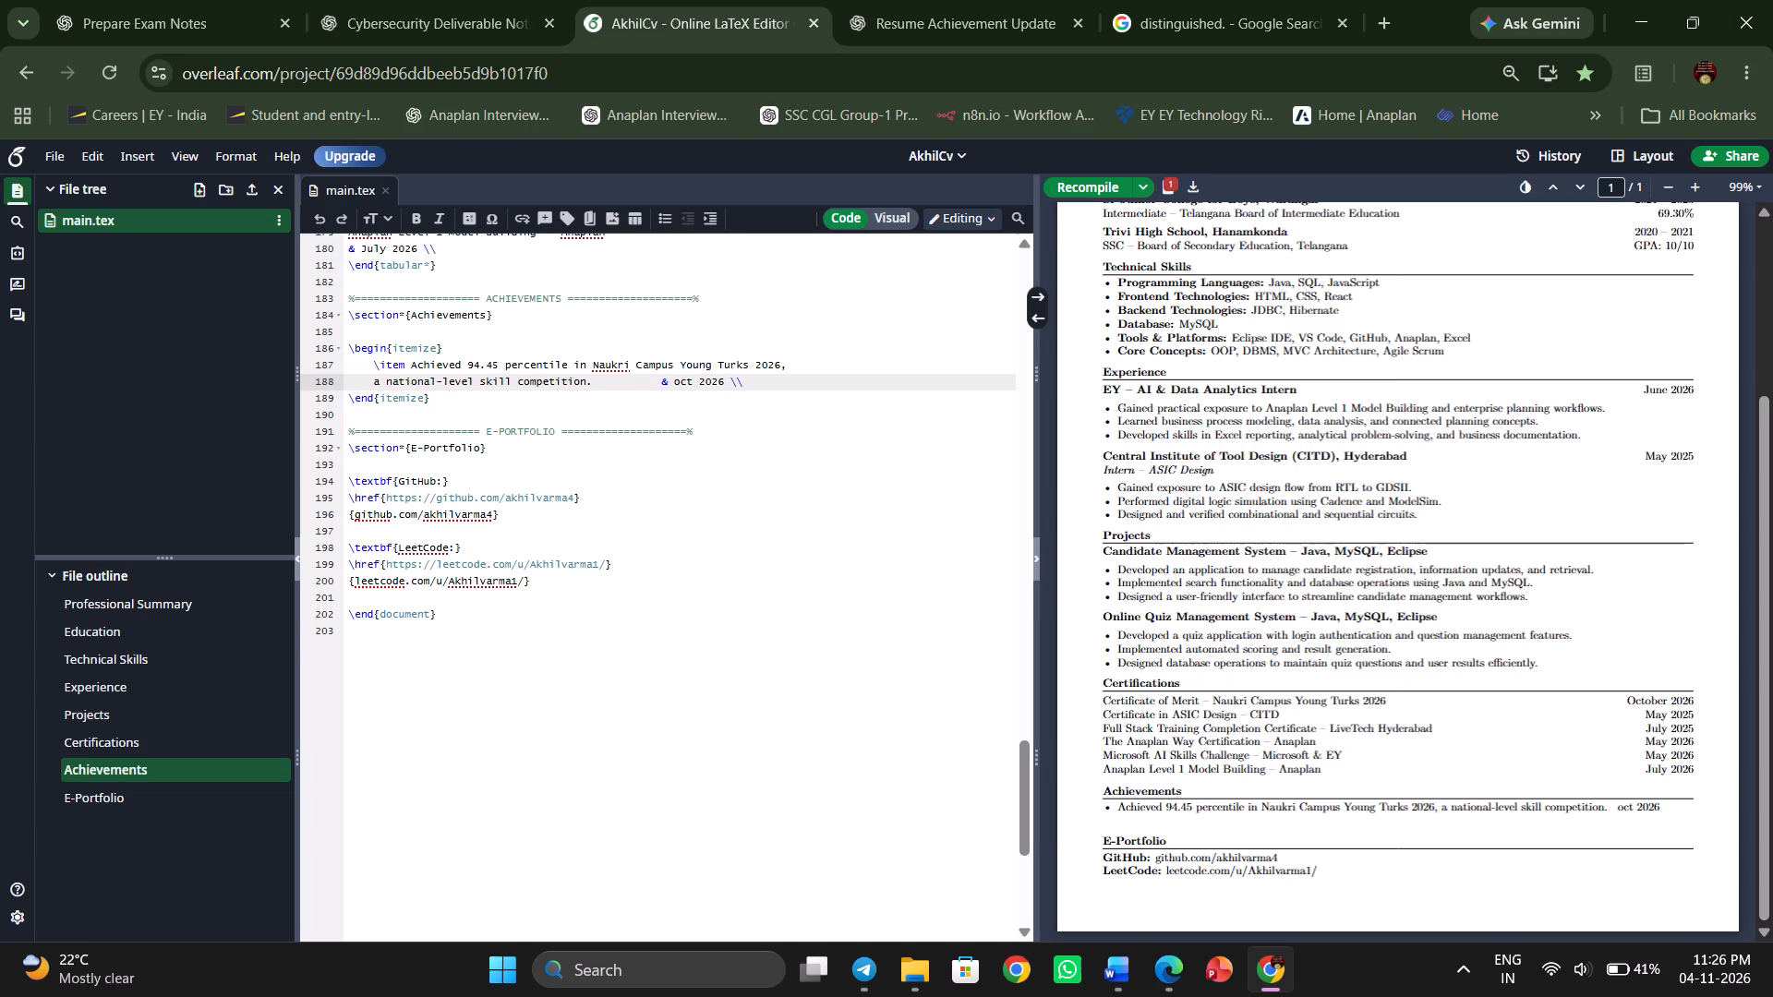
click(1116, 184)
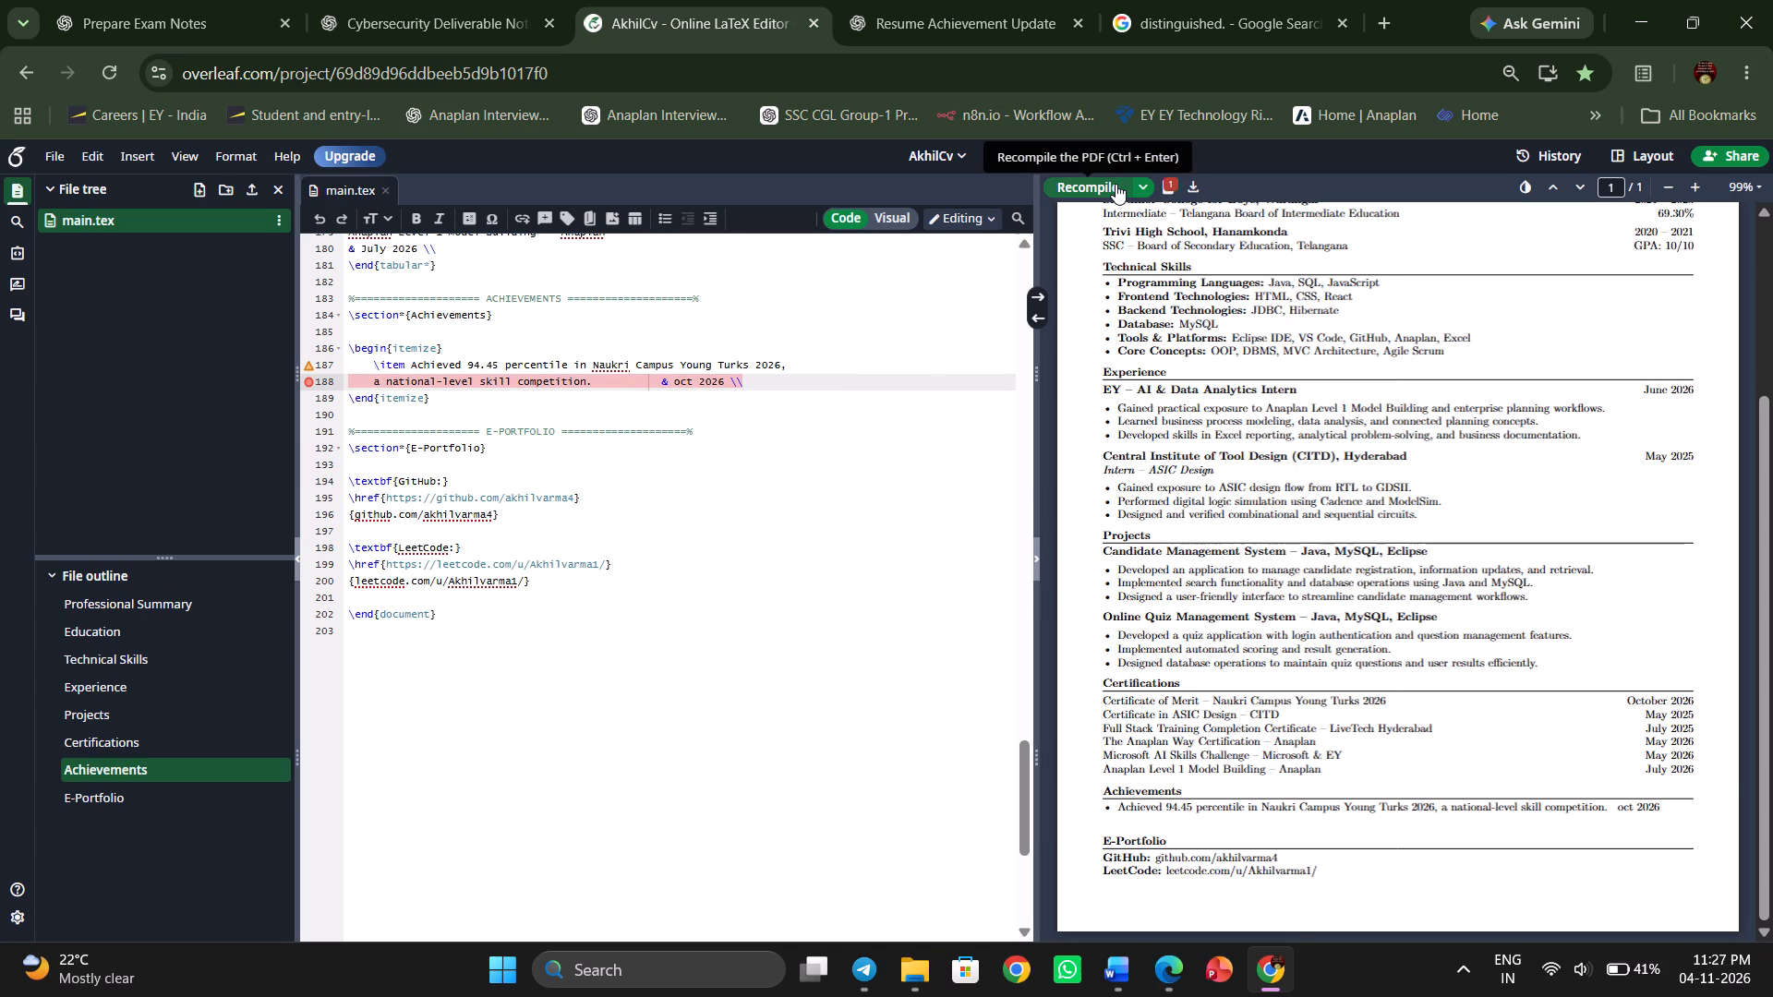
drag(497, 406, 317, 367)
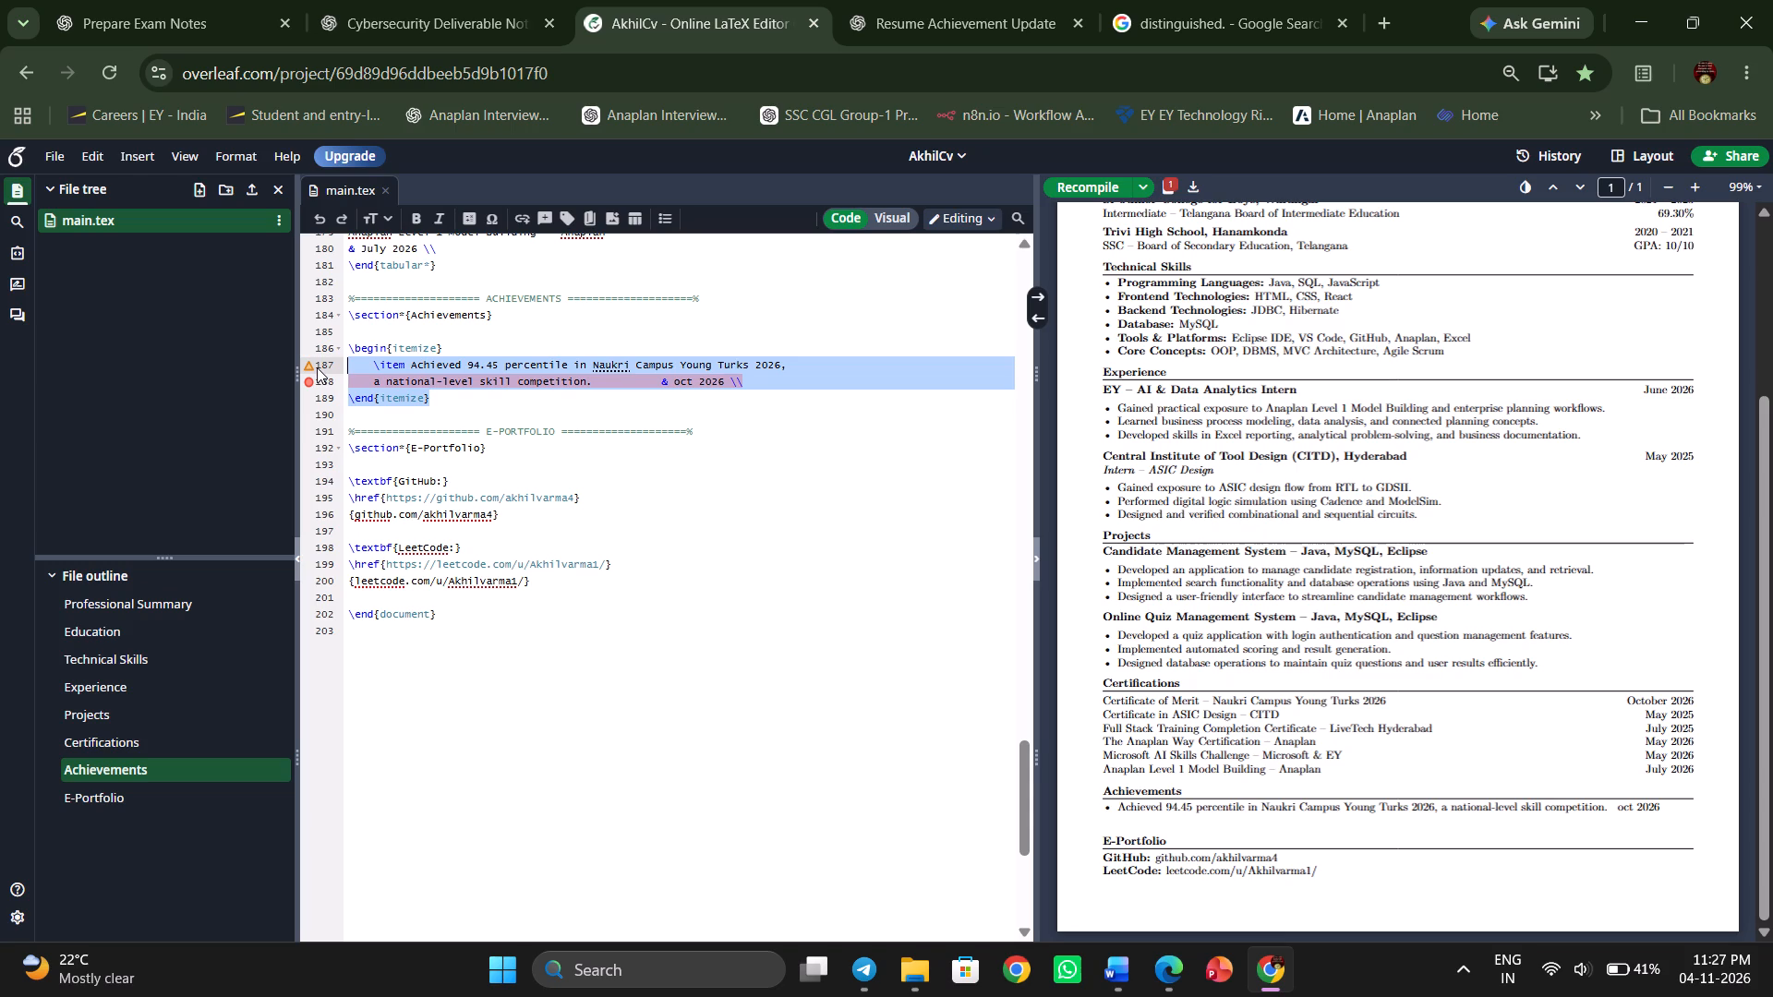
drag(317, 367, 317, 365)
click(355, 339)
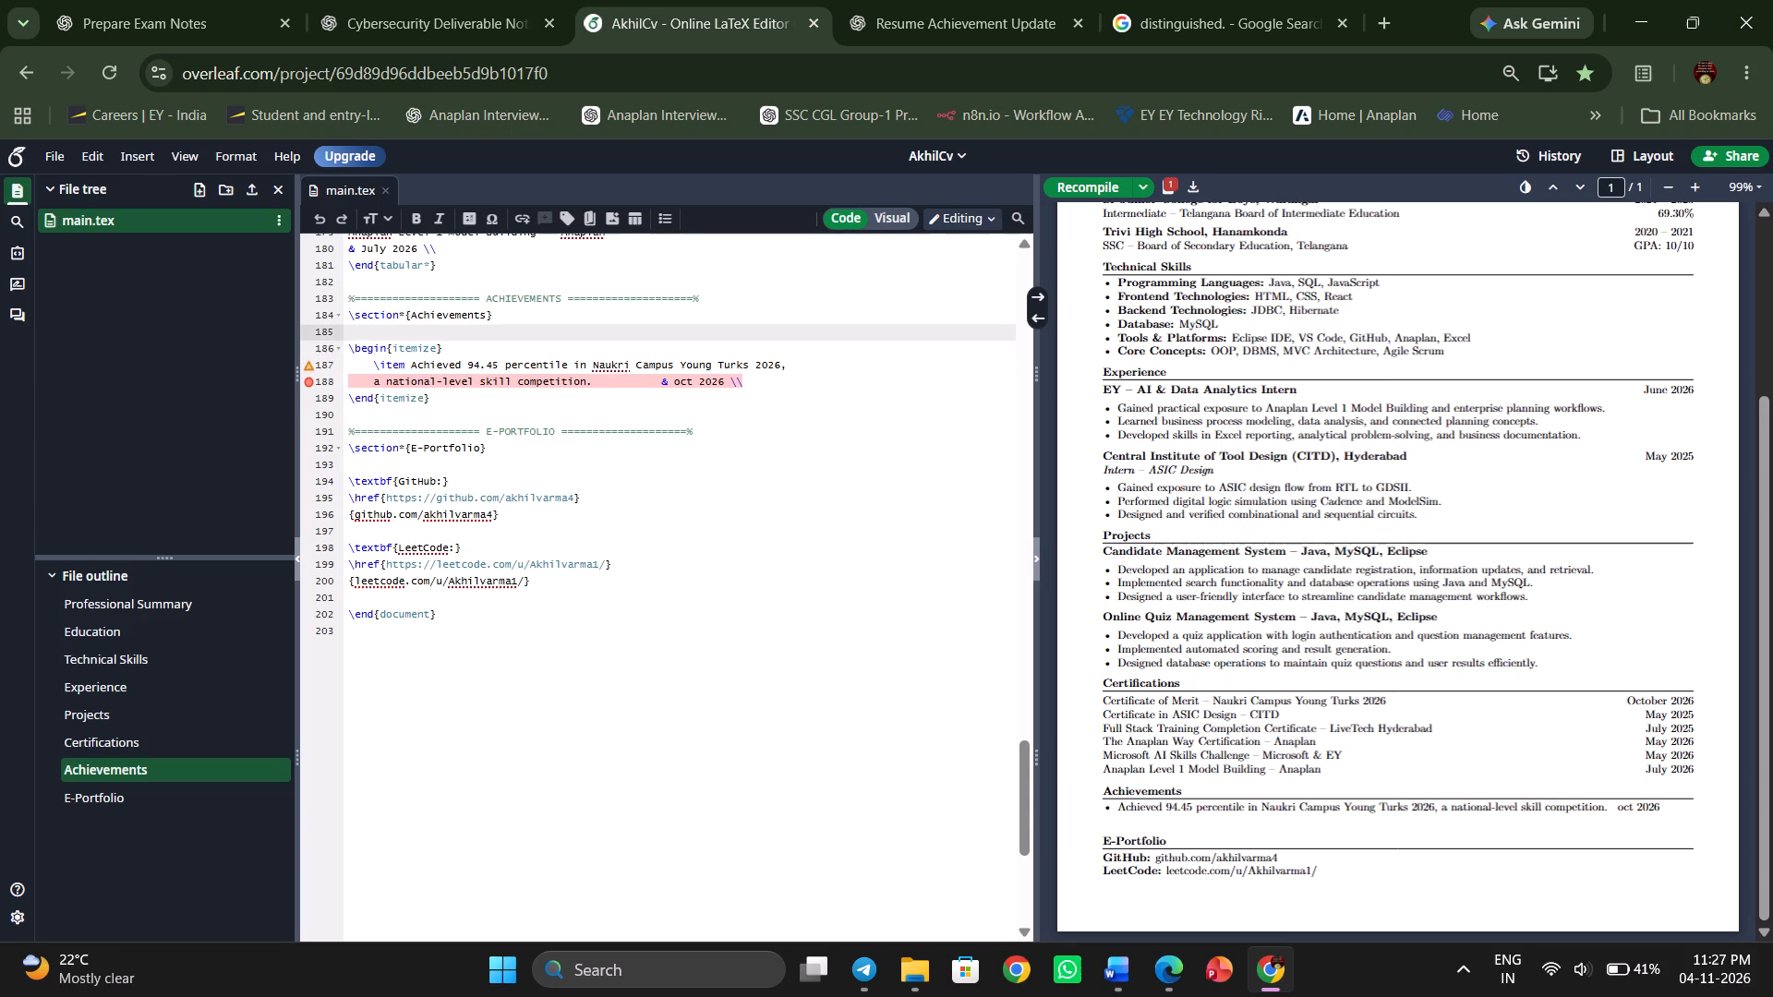
drag(347, 342, 445, 406)
key(ctrl+c)
click(991, 4)
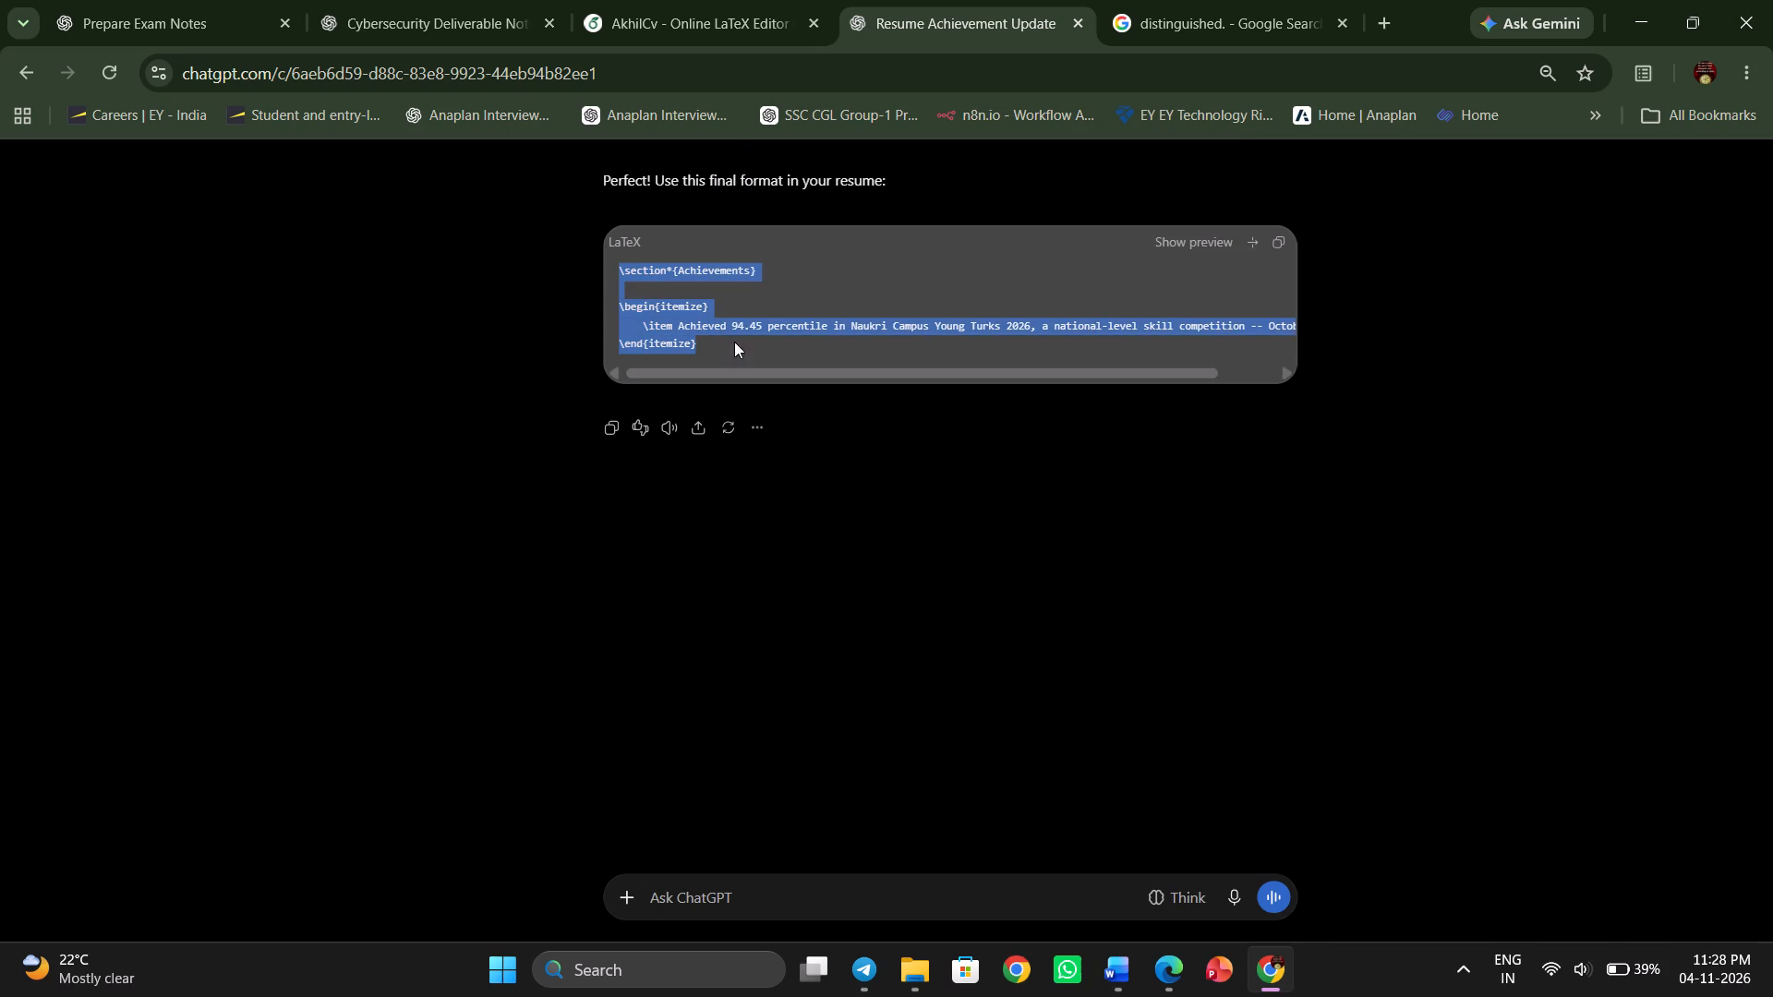
click(723, 2)
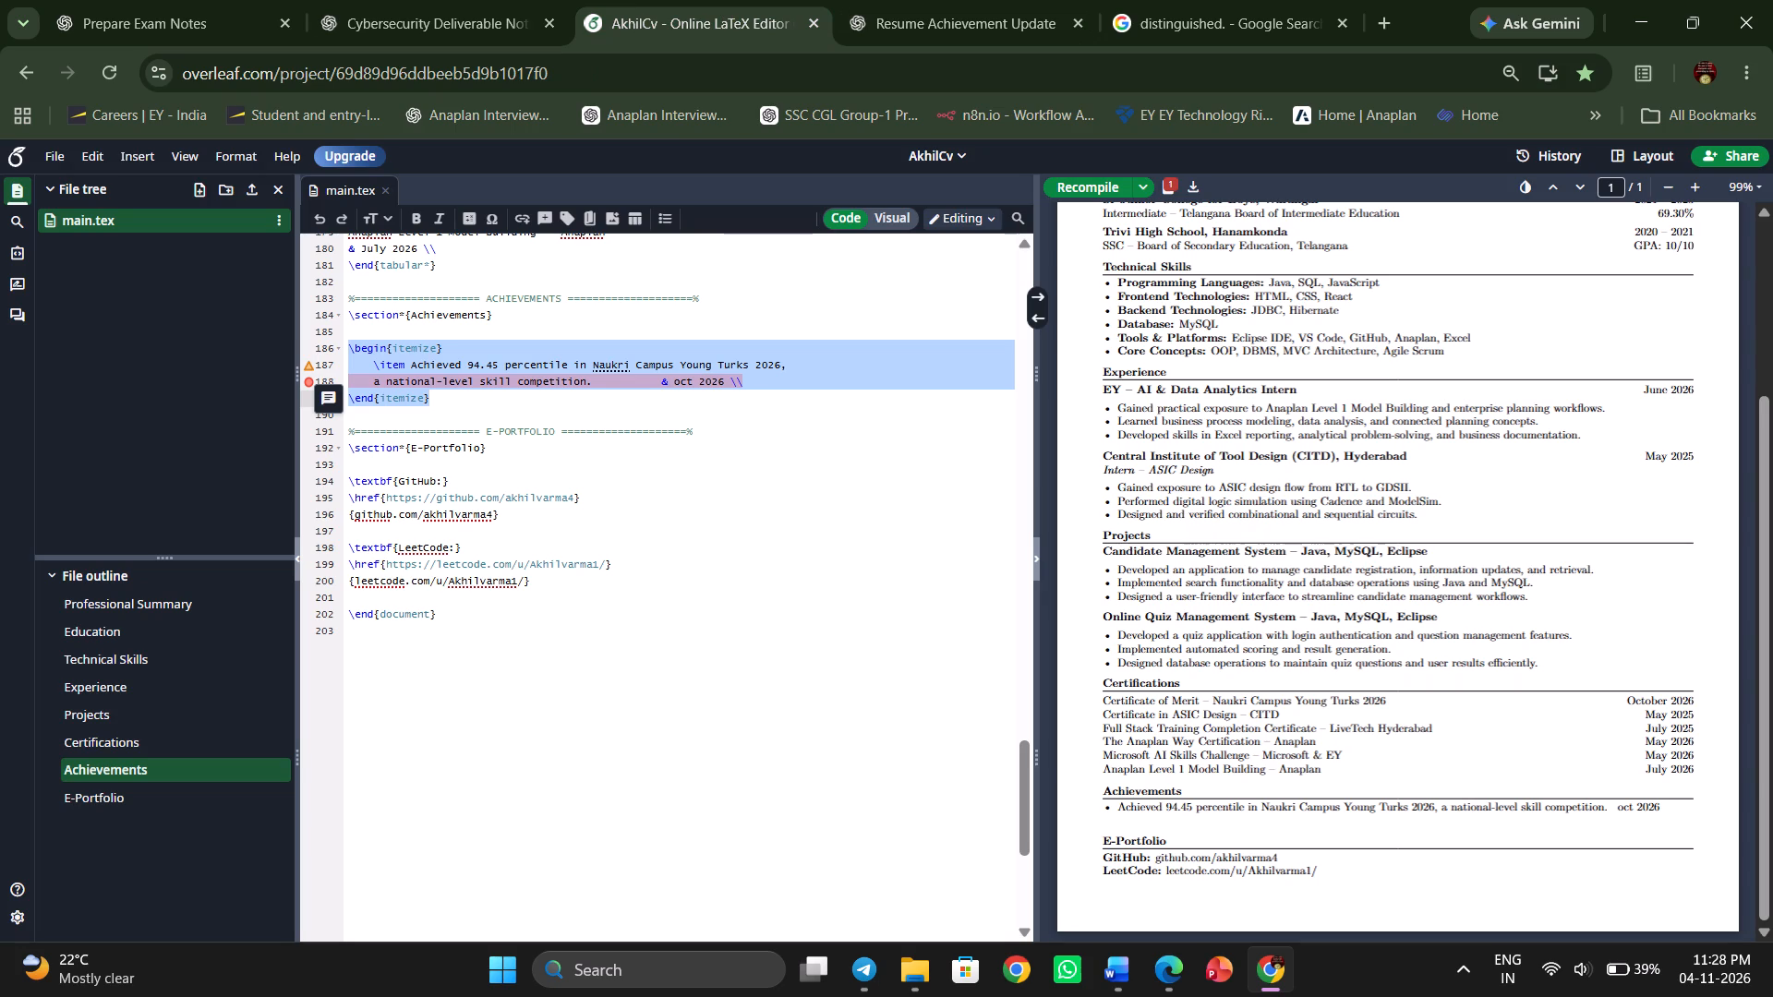
click(474, 399)
drag(452, 406, 364, 321)
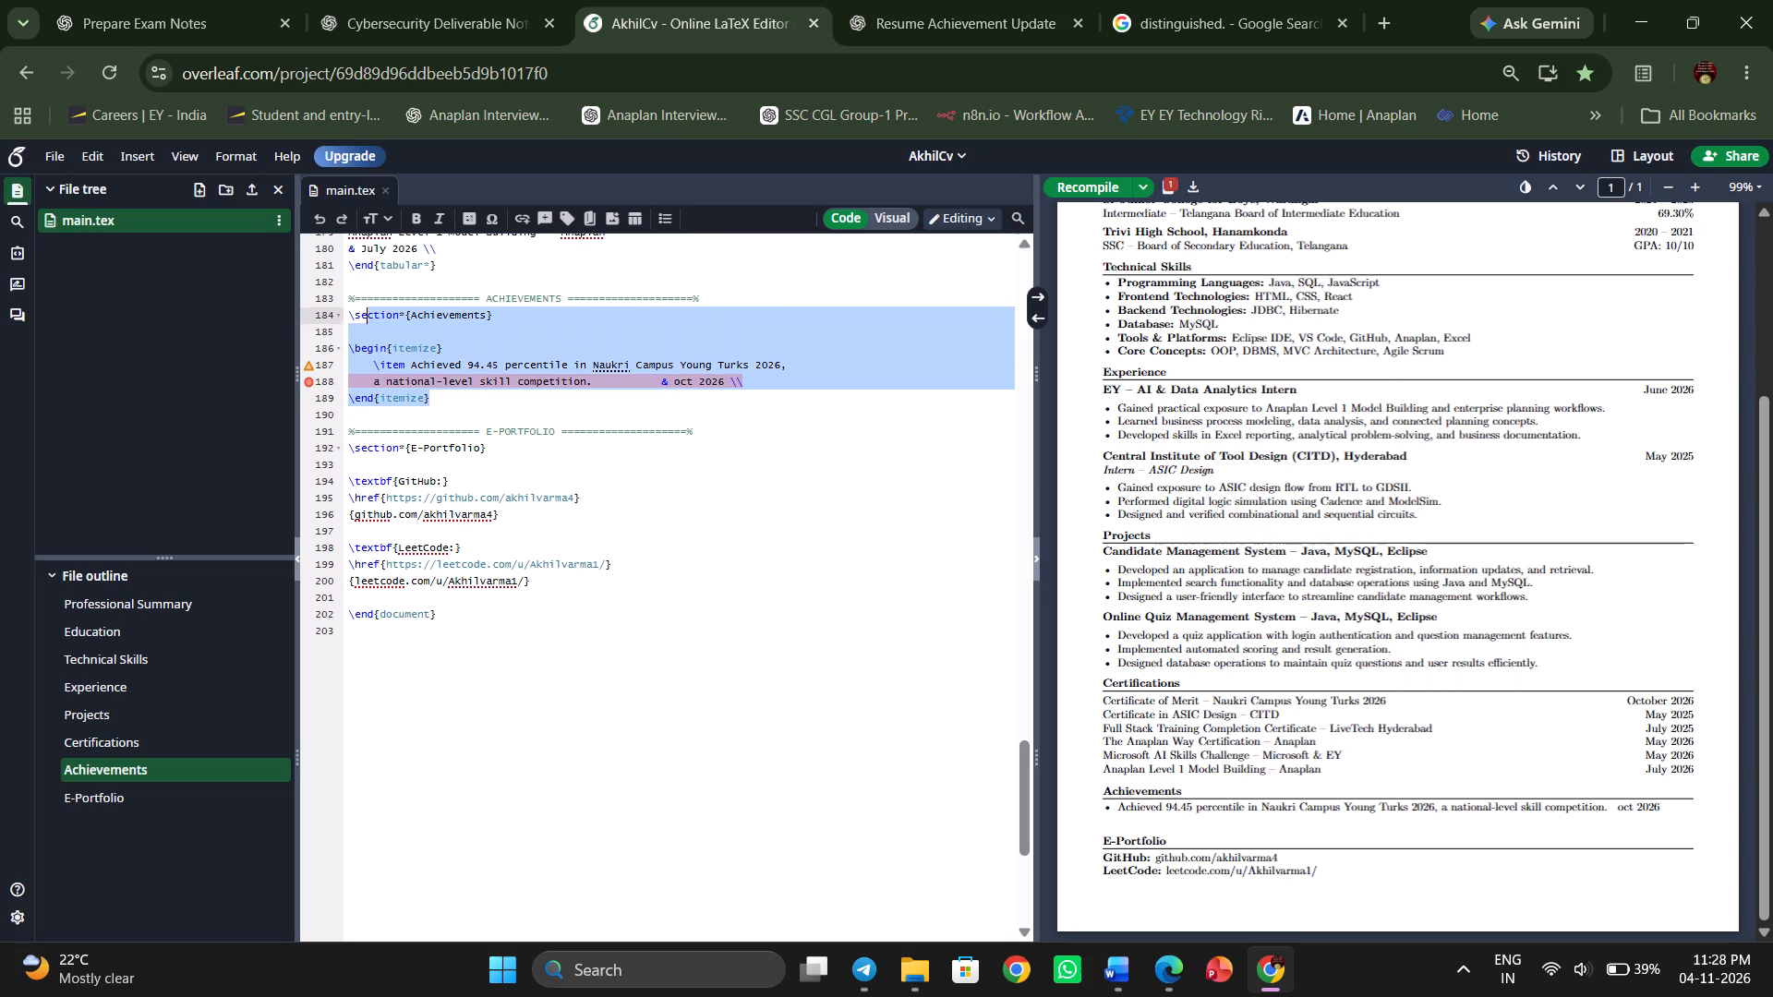
drag(364, 321, 348, 315)
key(BackSpace)
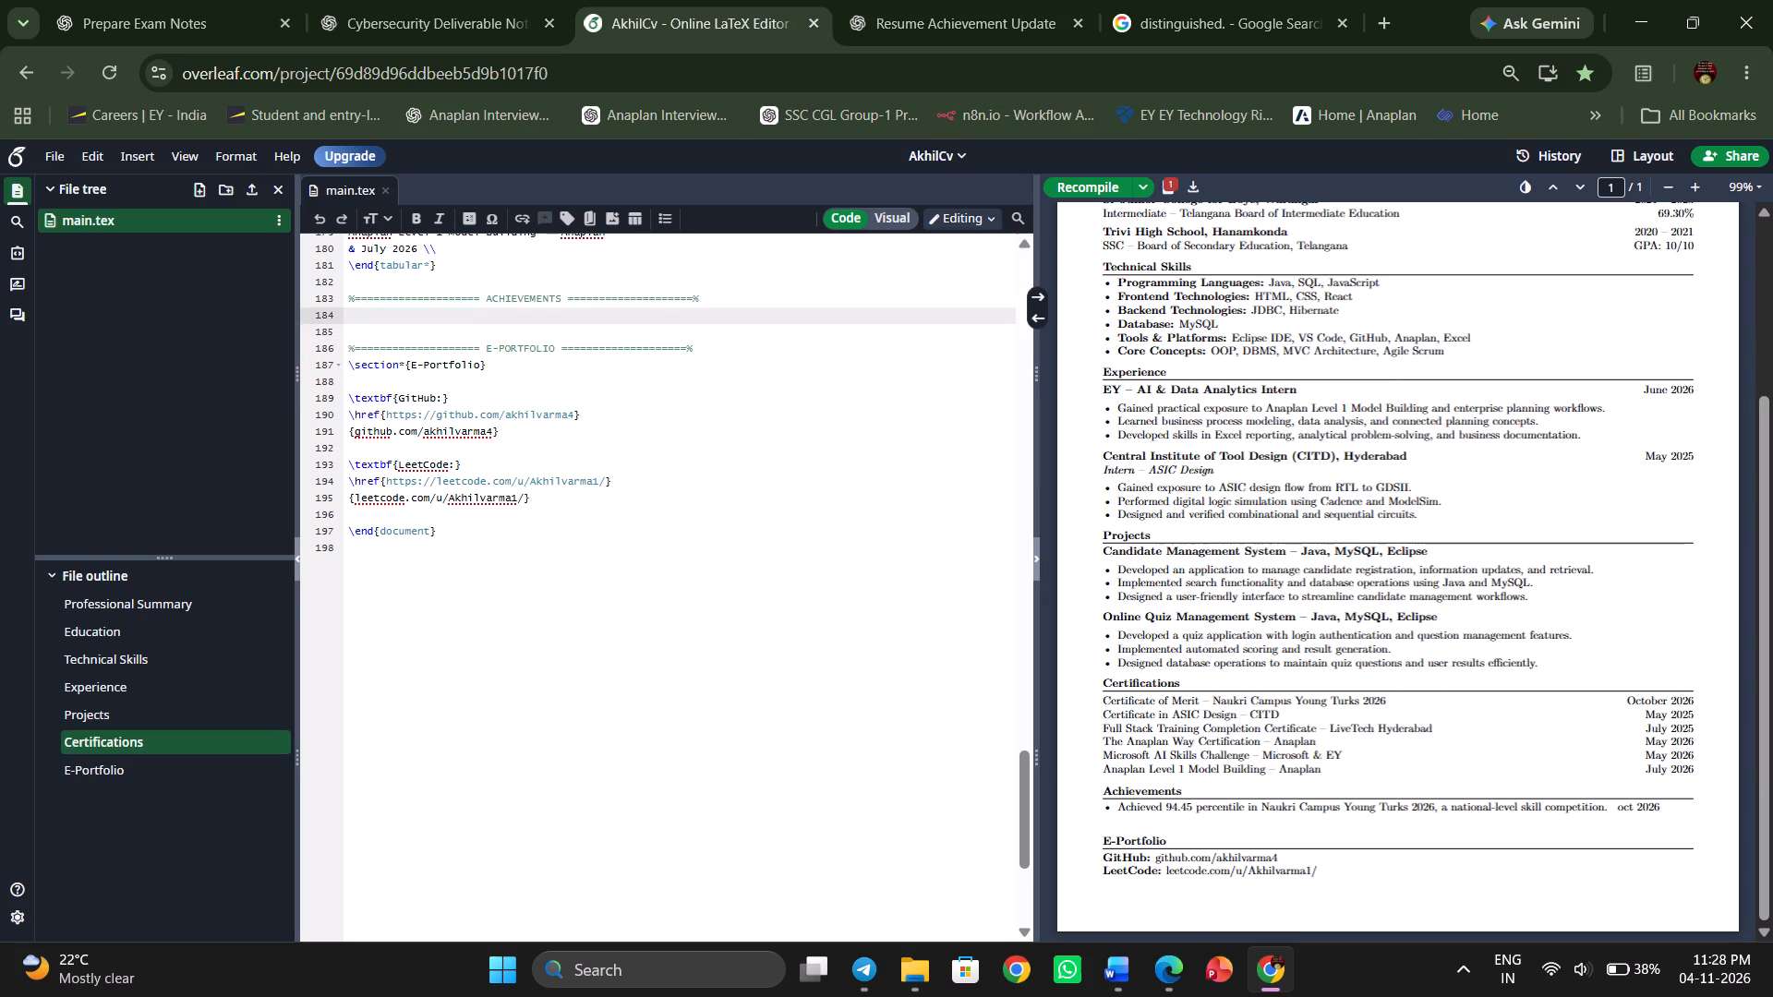
key(ctrl+v)
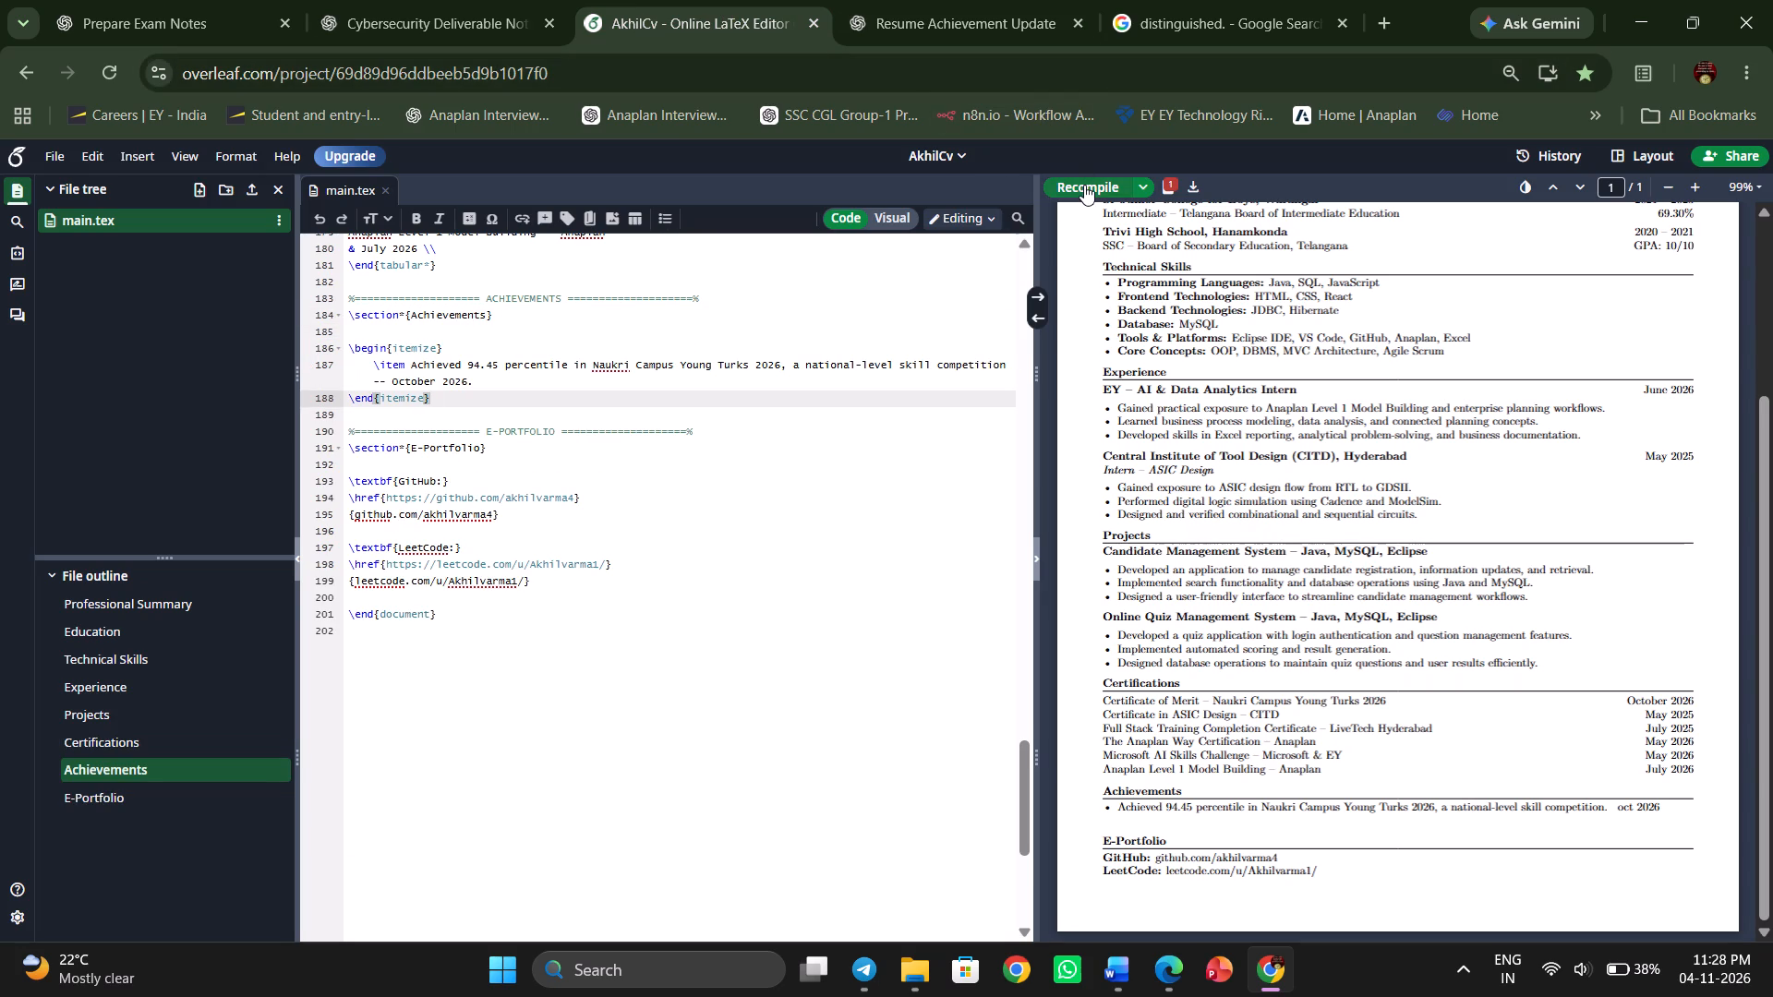
click(1084, 185)
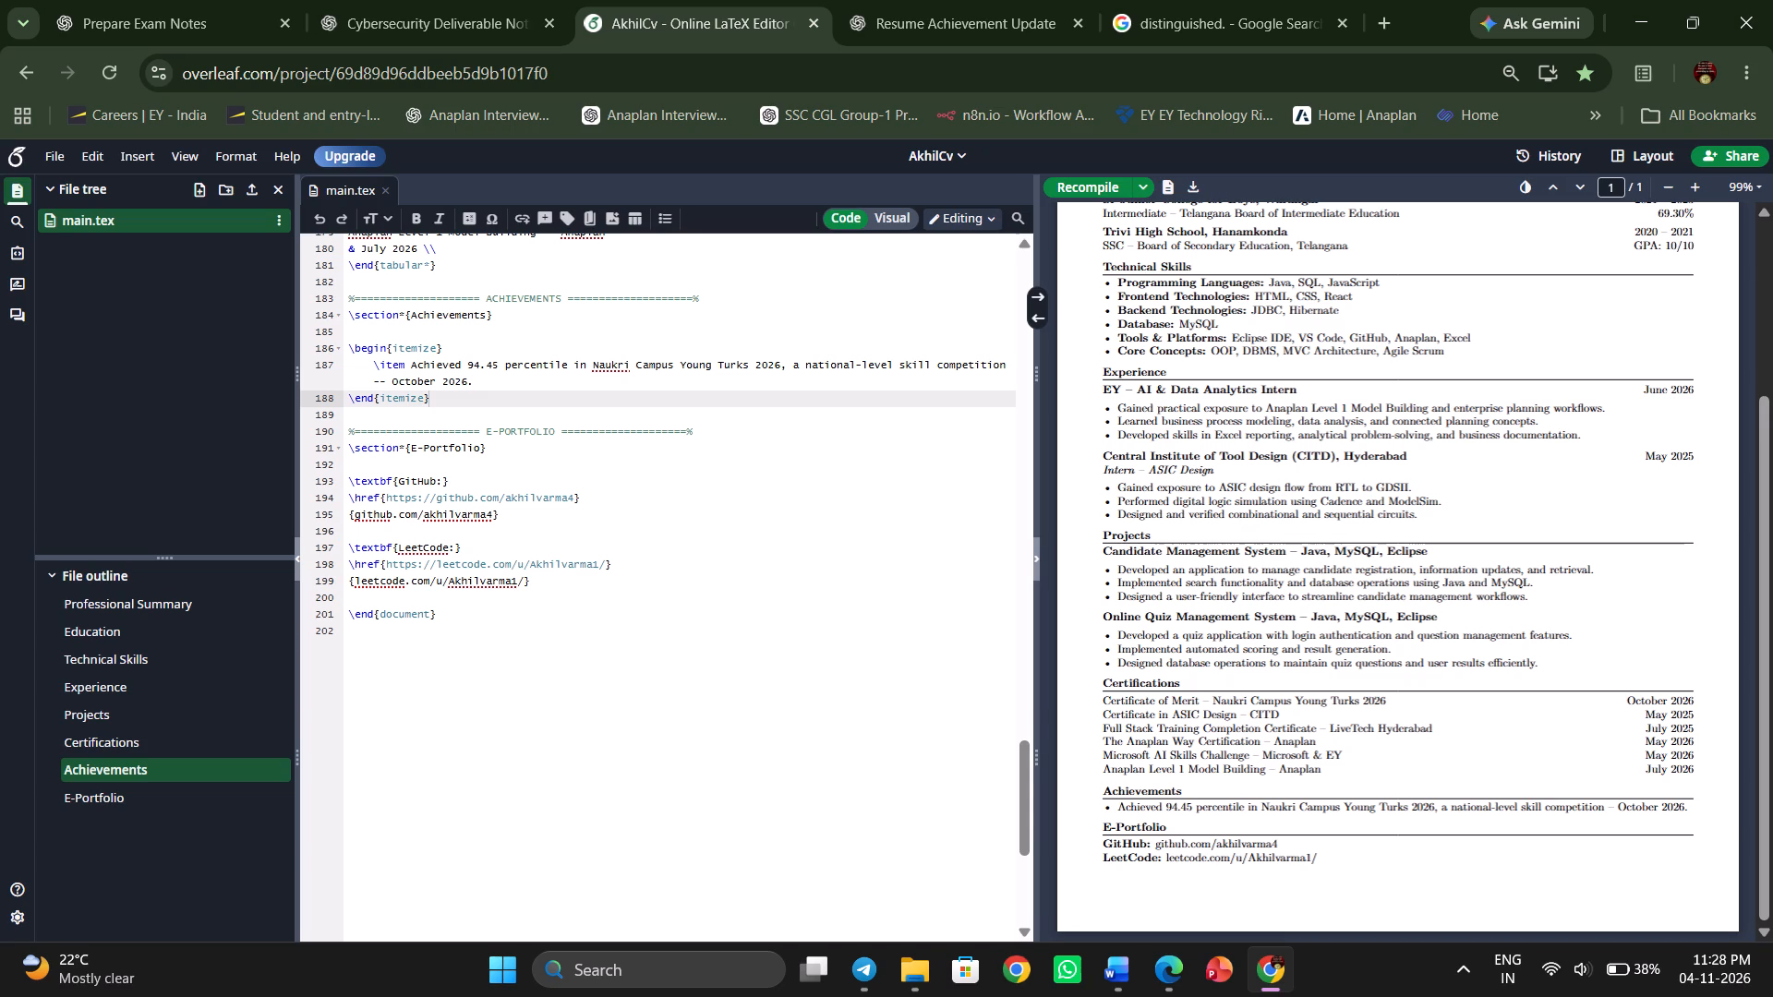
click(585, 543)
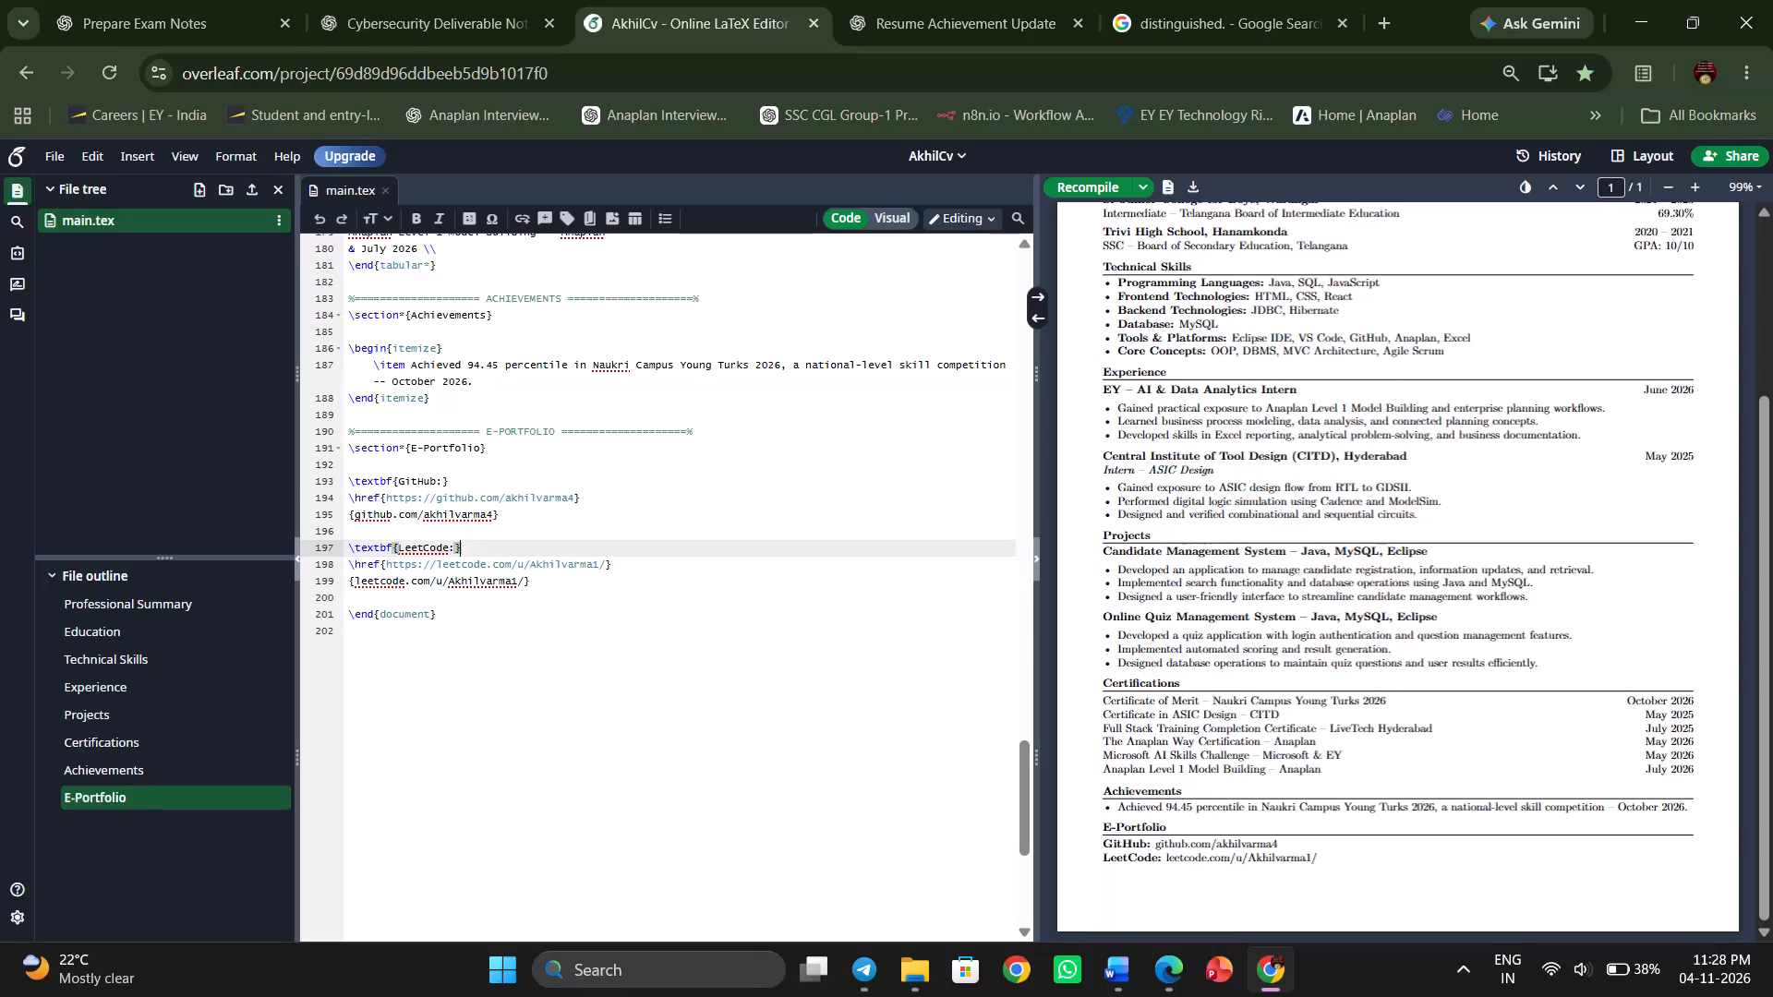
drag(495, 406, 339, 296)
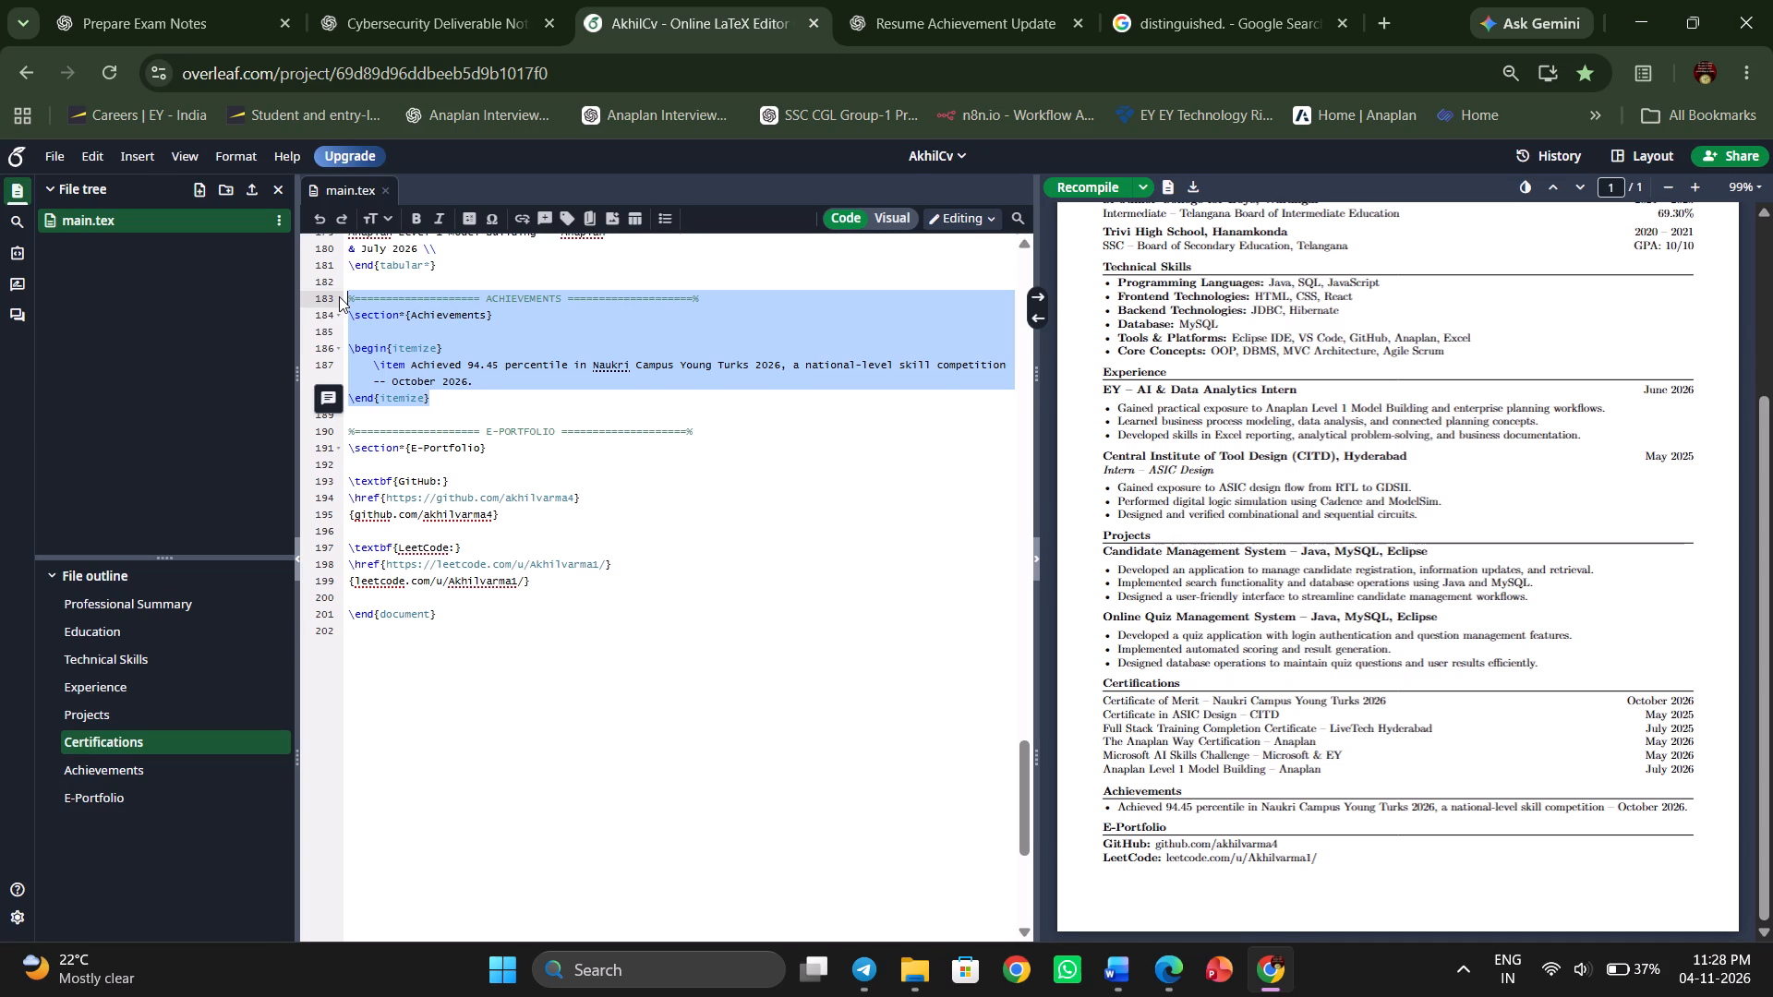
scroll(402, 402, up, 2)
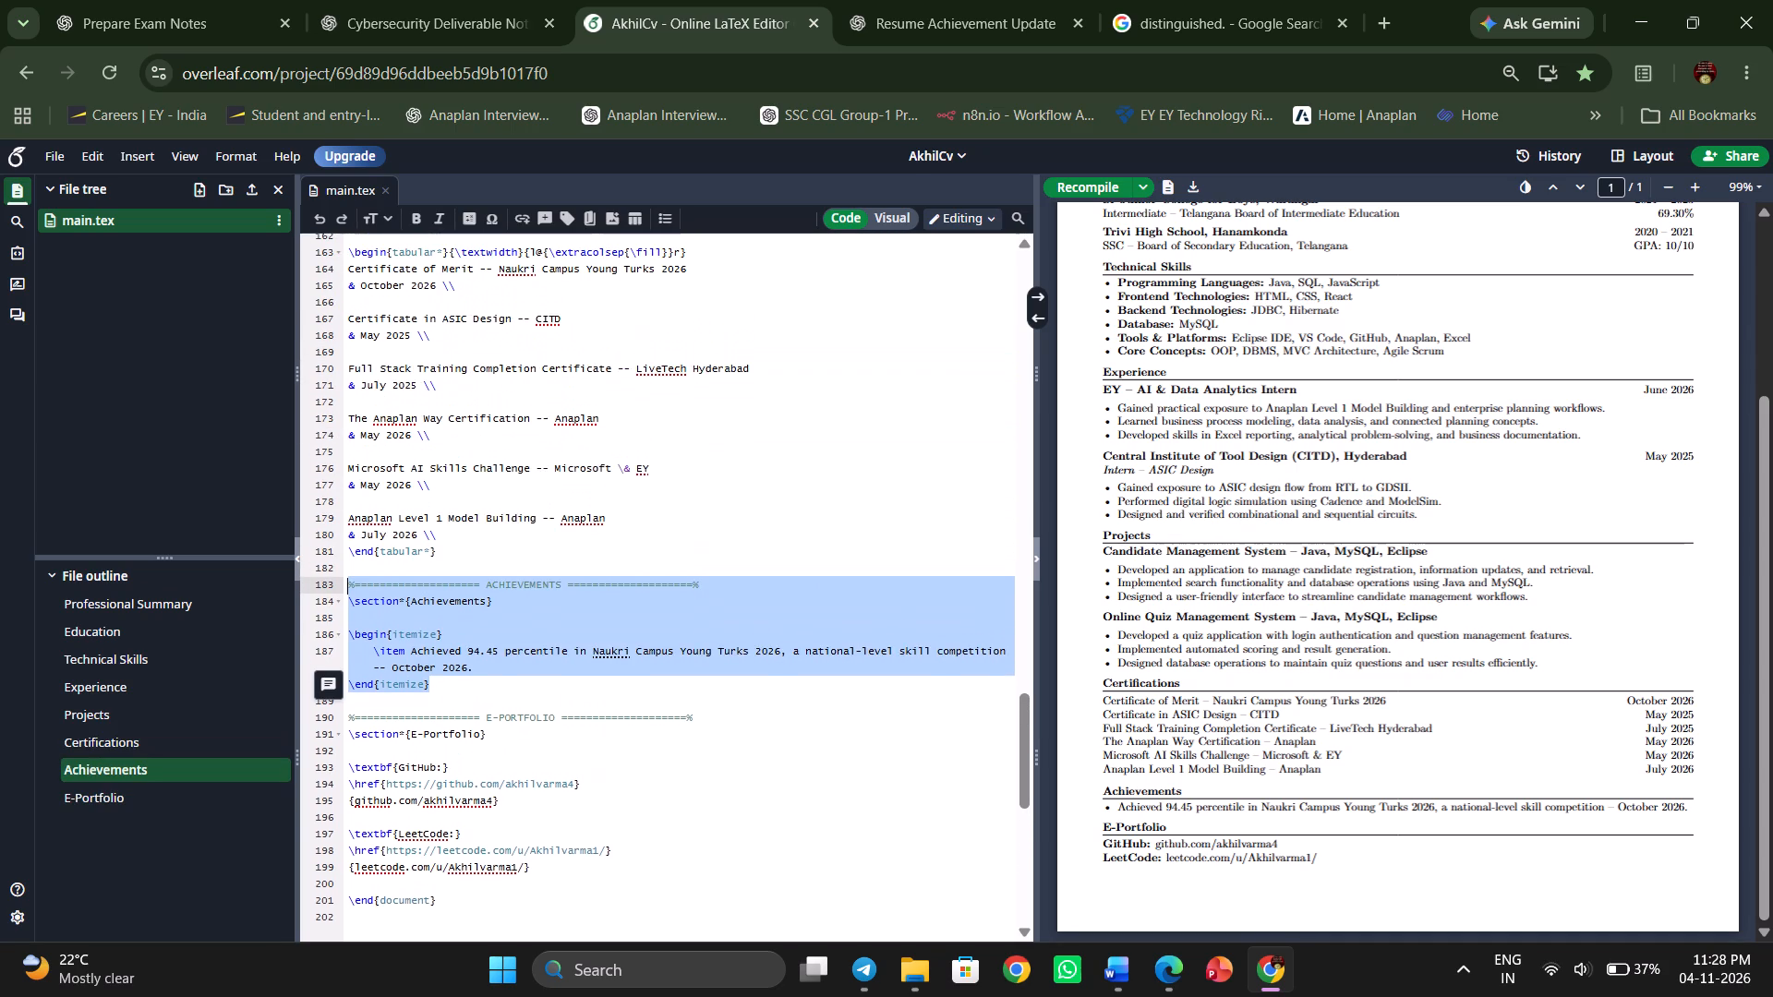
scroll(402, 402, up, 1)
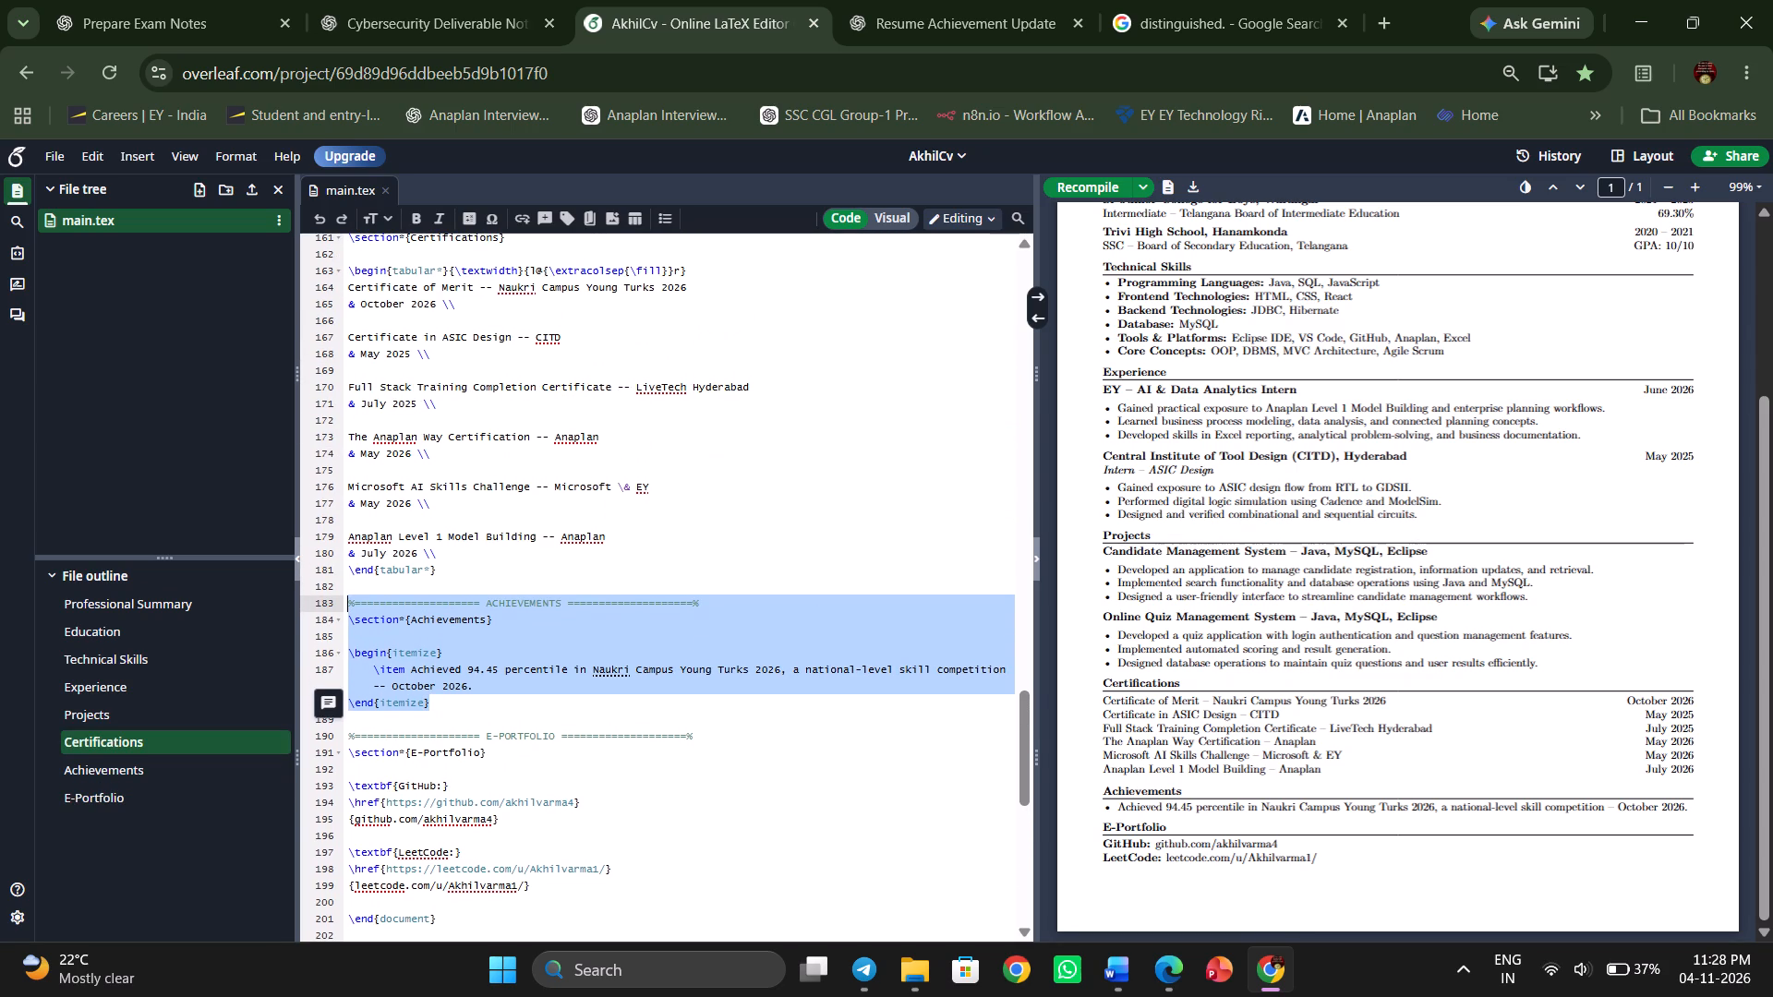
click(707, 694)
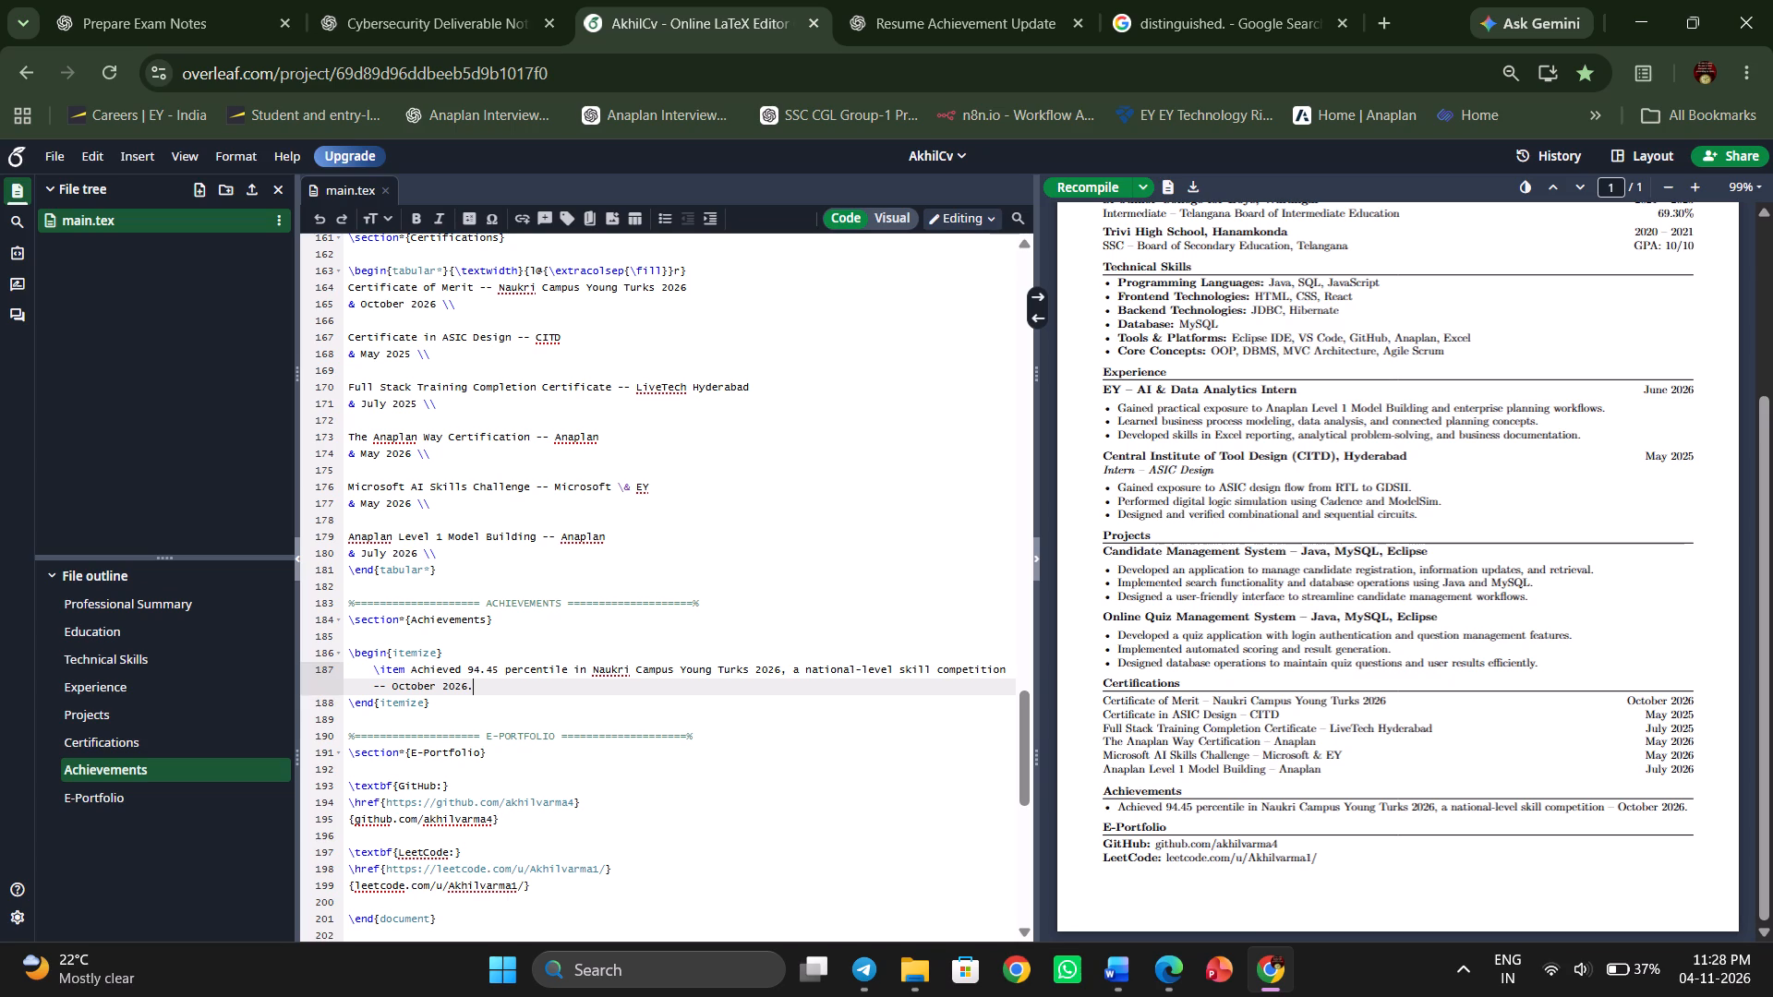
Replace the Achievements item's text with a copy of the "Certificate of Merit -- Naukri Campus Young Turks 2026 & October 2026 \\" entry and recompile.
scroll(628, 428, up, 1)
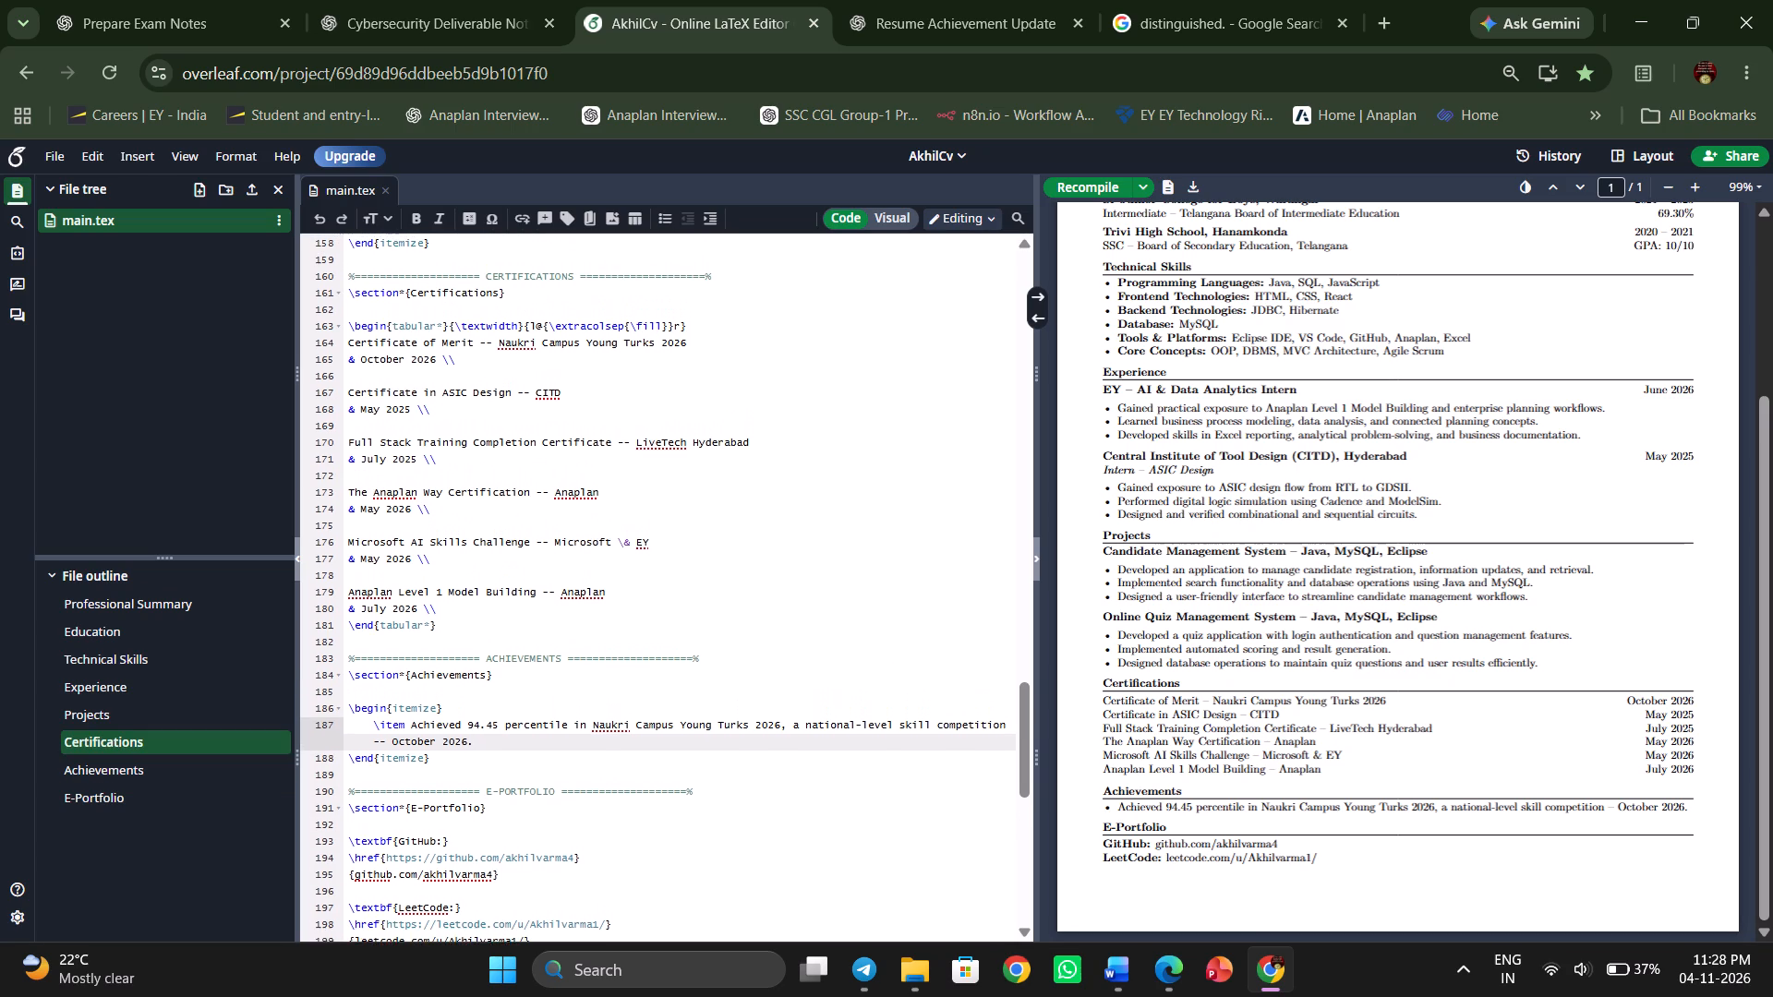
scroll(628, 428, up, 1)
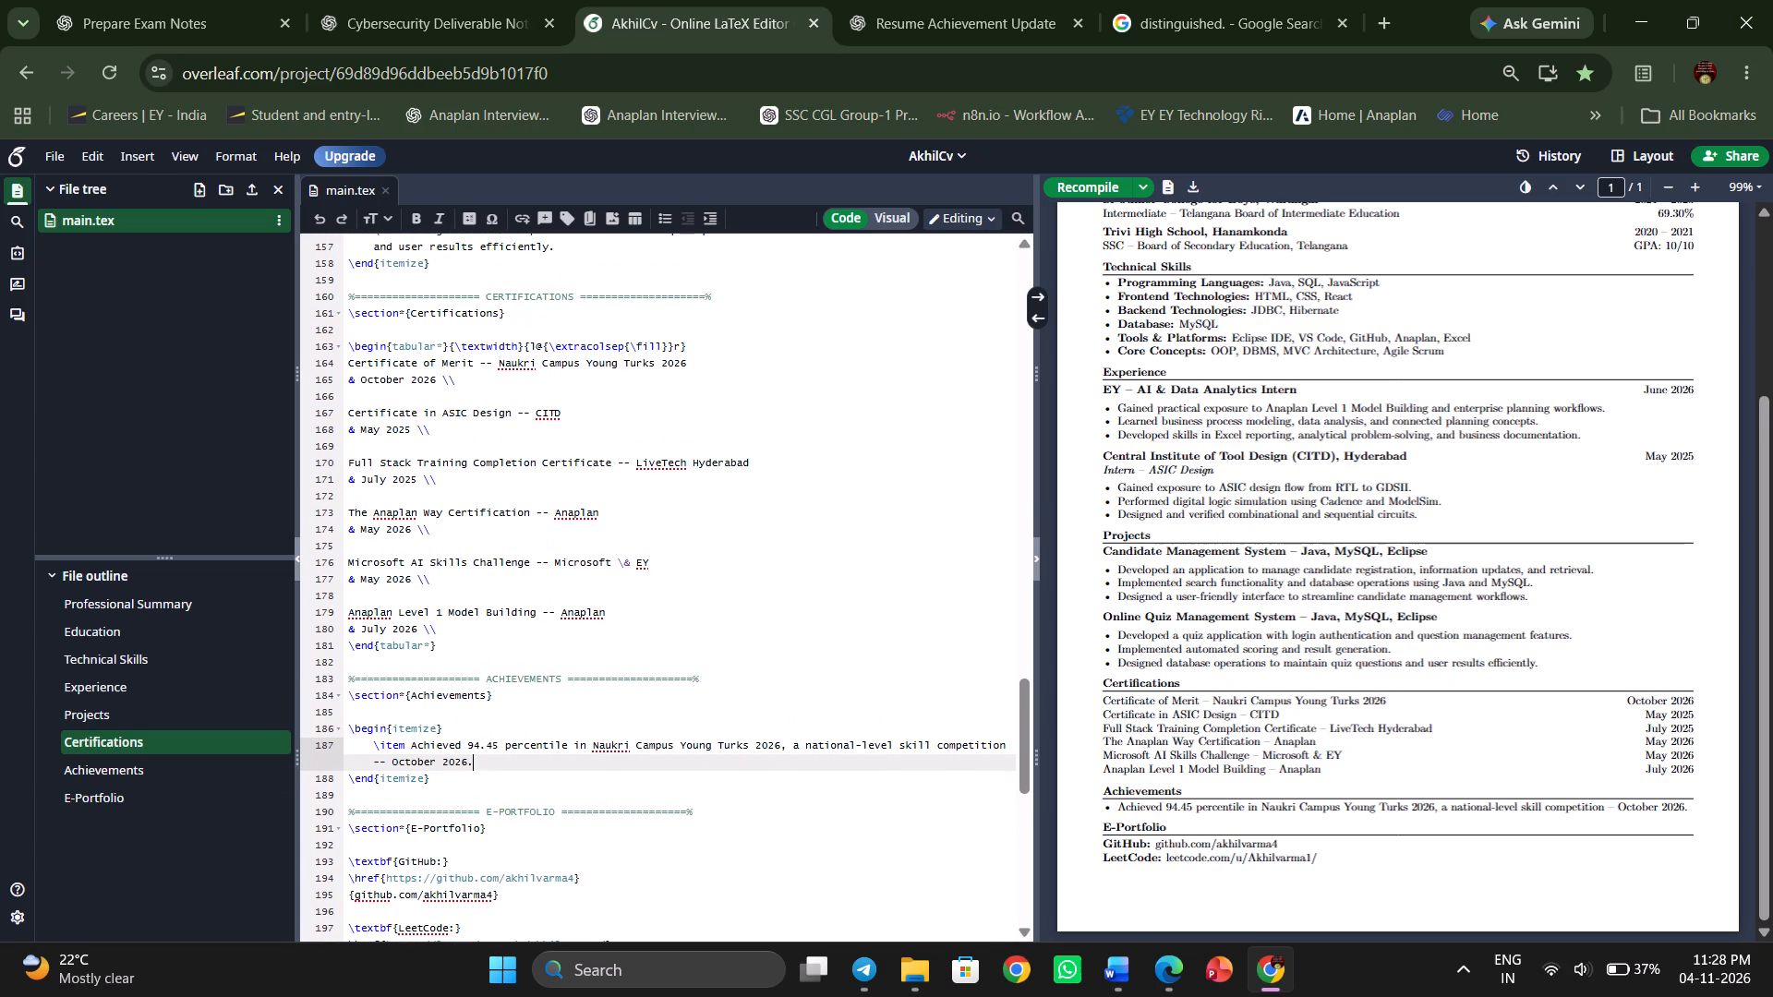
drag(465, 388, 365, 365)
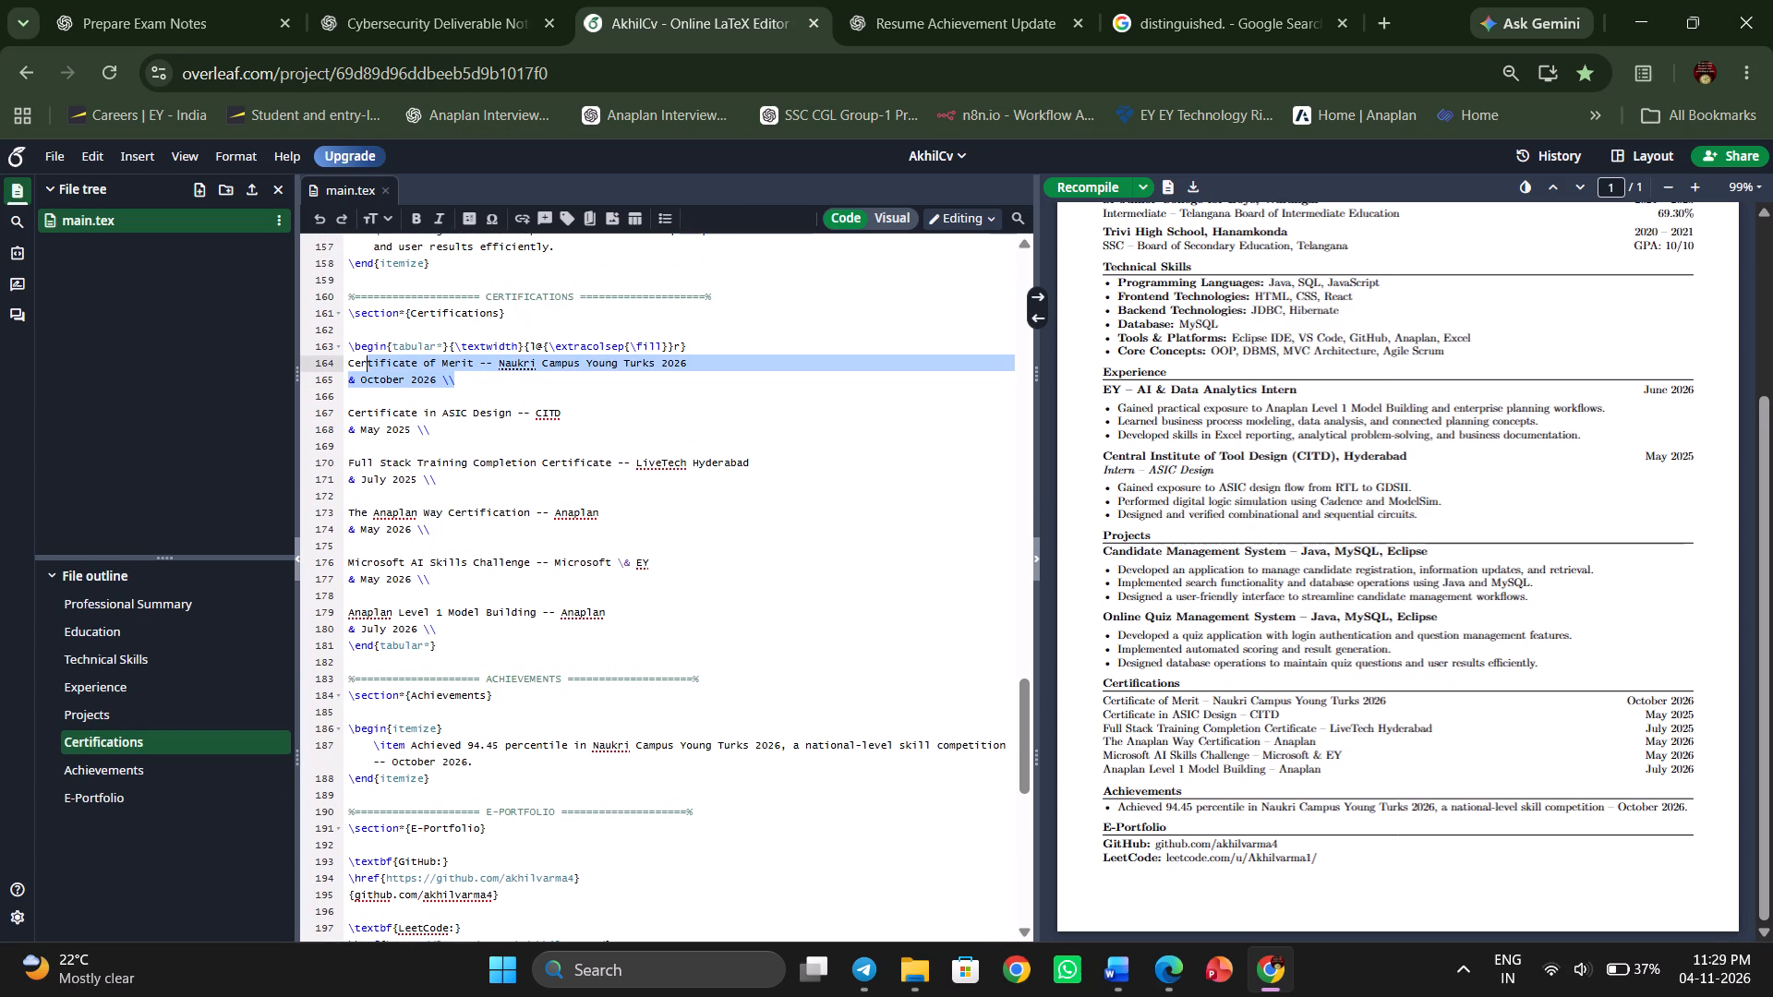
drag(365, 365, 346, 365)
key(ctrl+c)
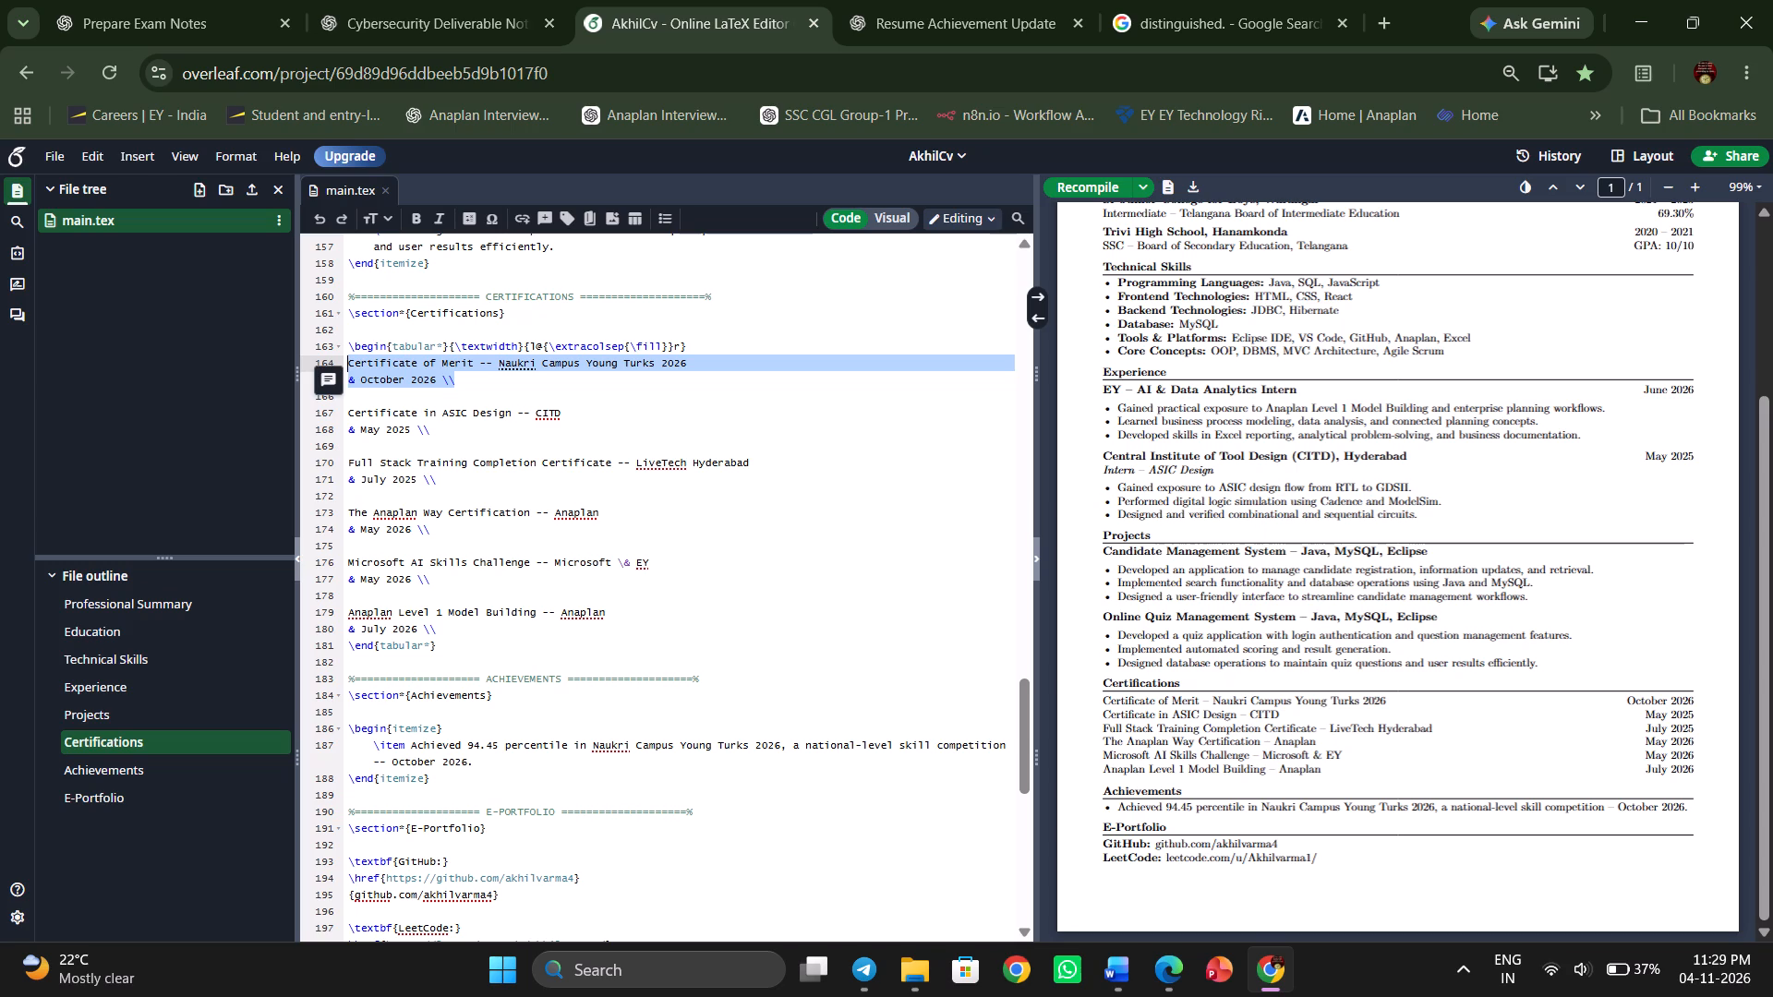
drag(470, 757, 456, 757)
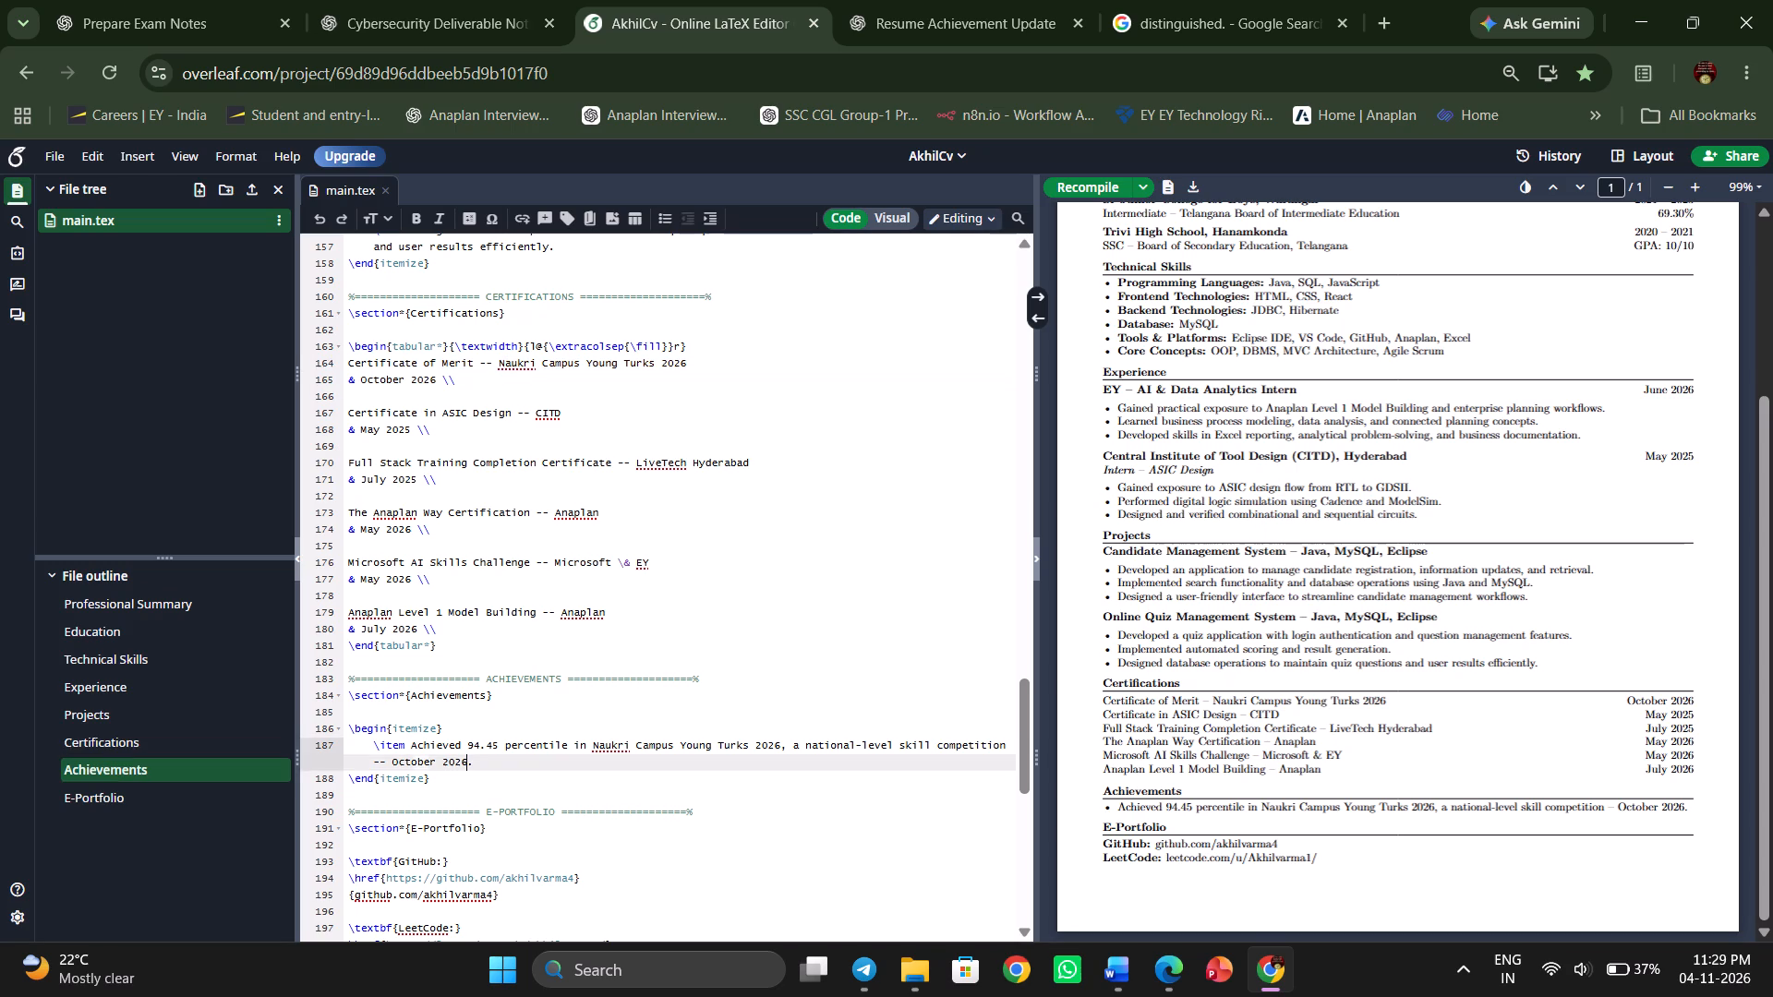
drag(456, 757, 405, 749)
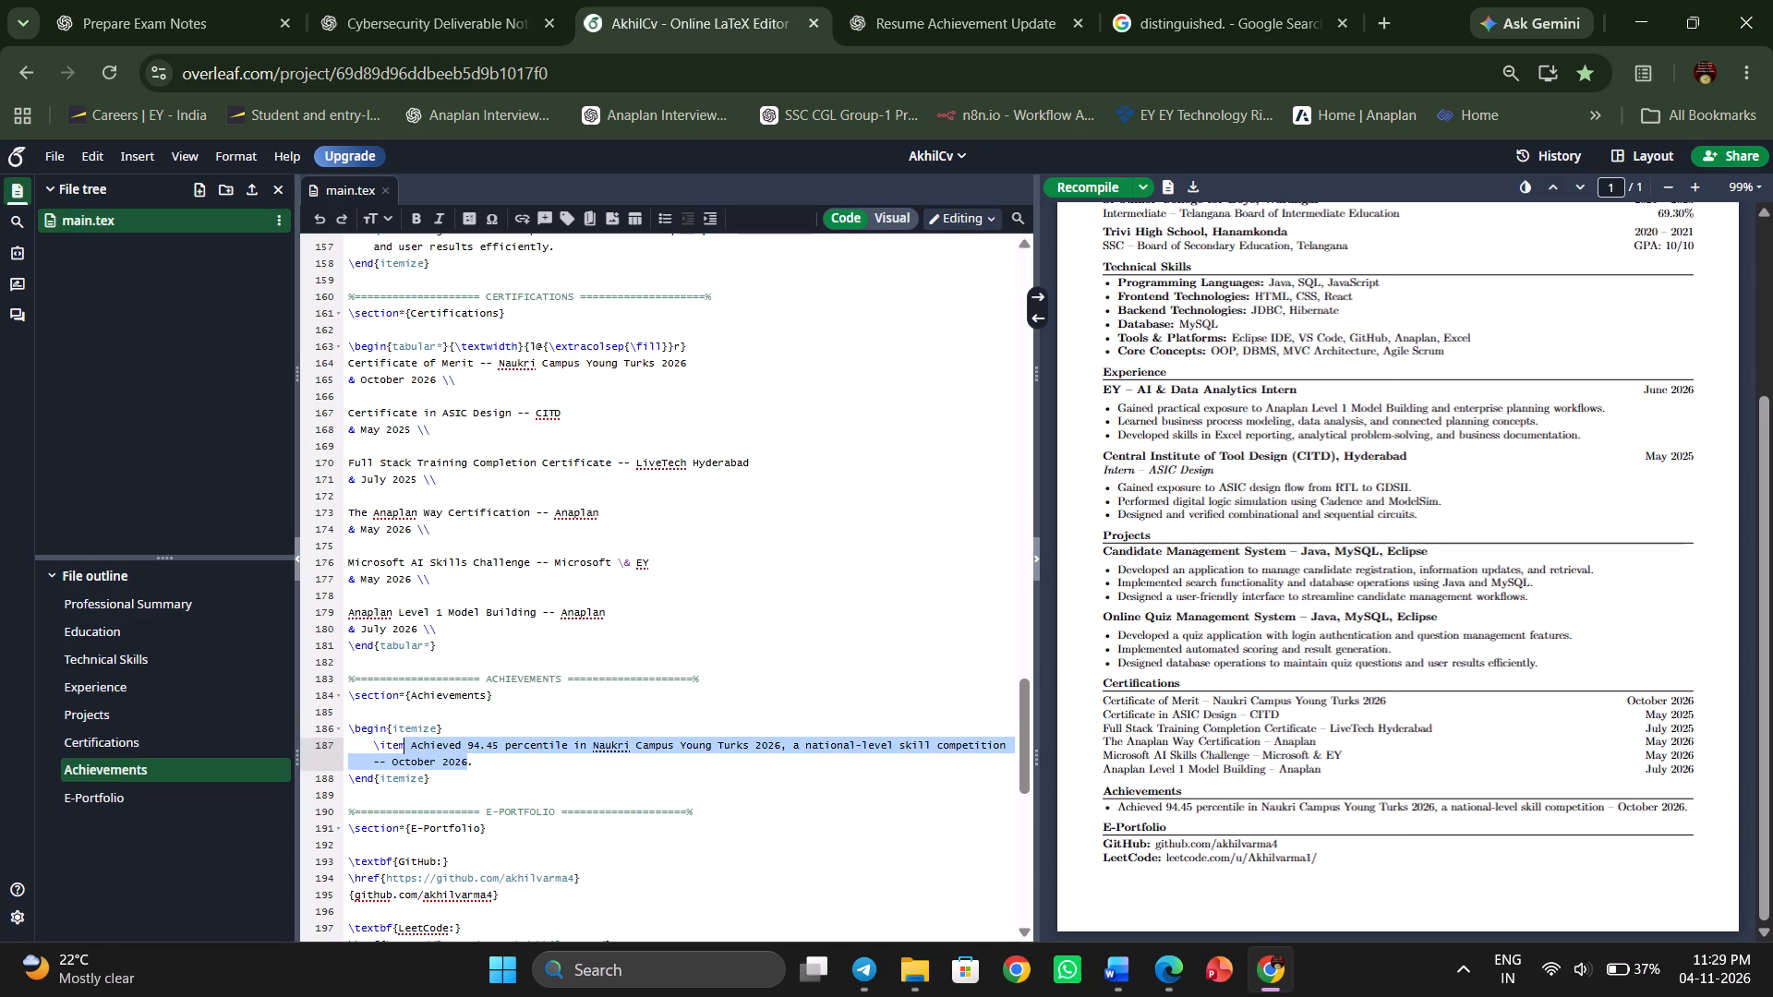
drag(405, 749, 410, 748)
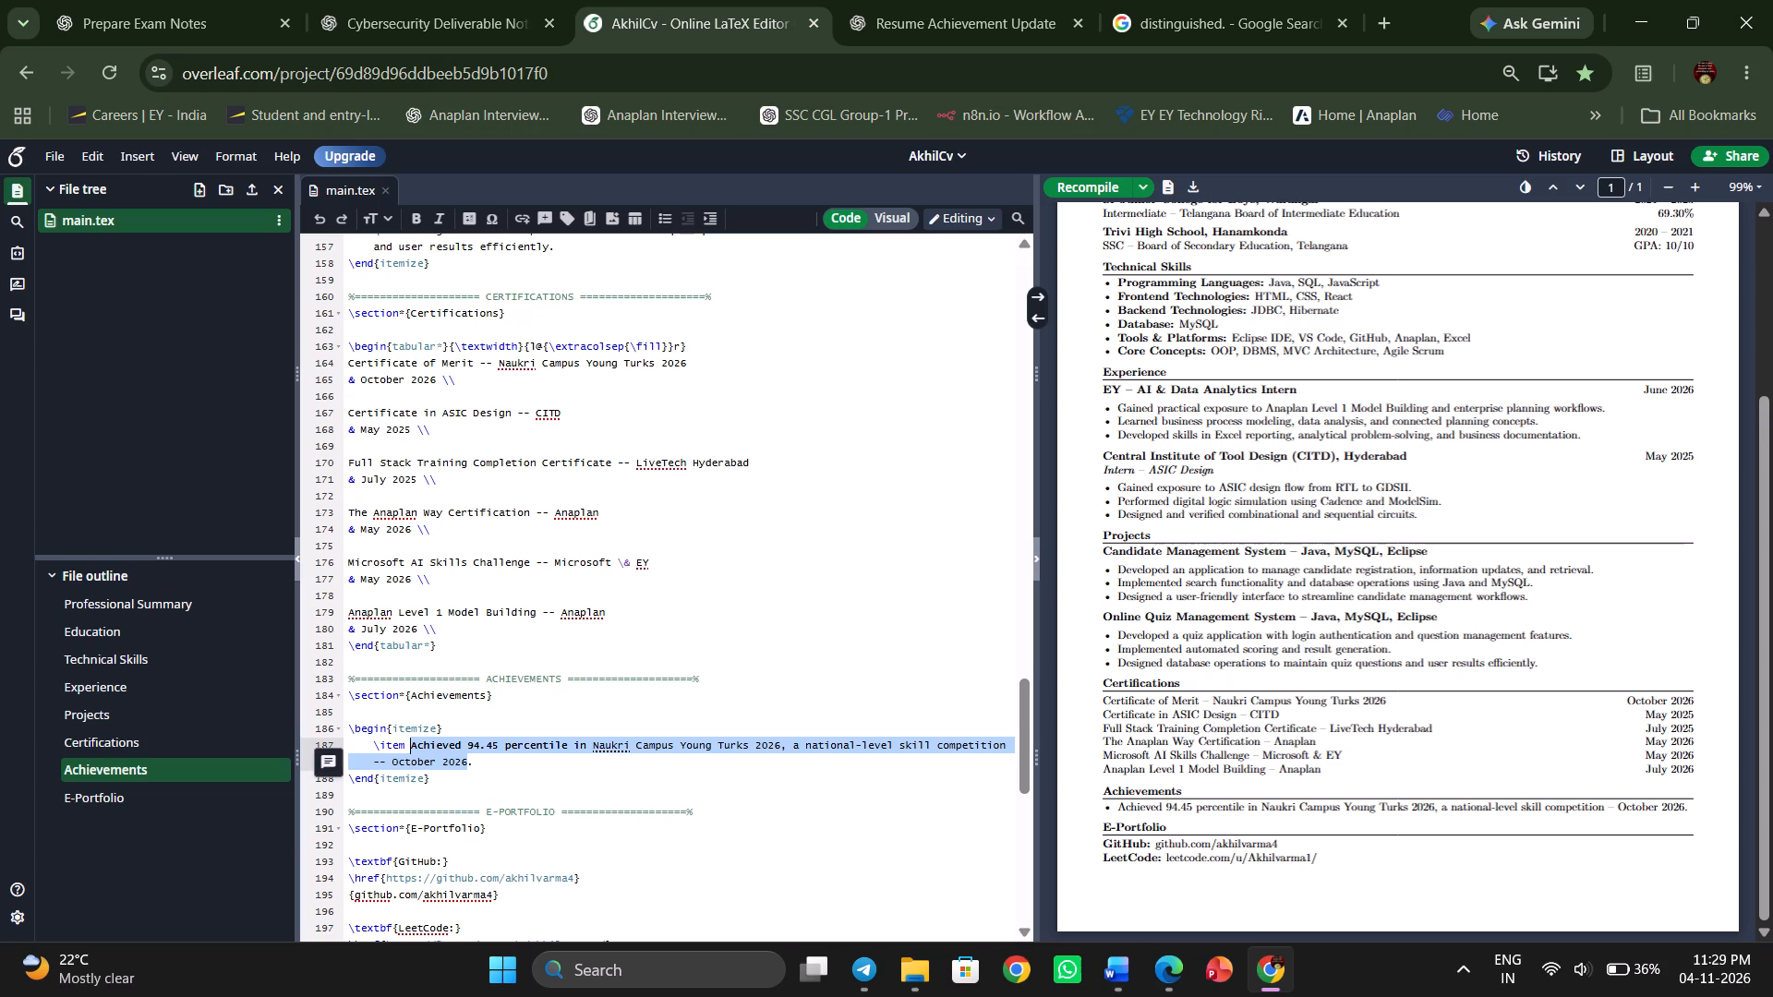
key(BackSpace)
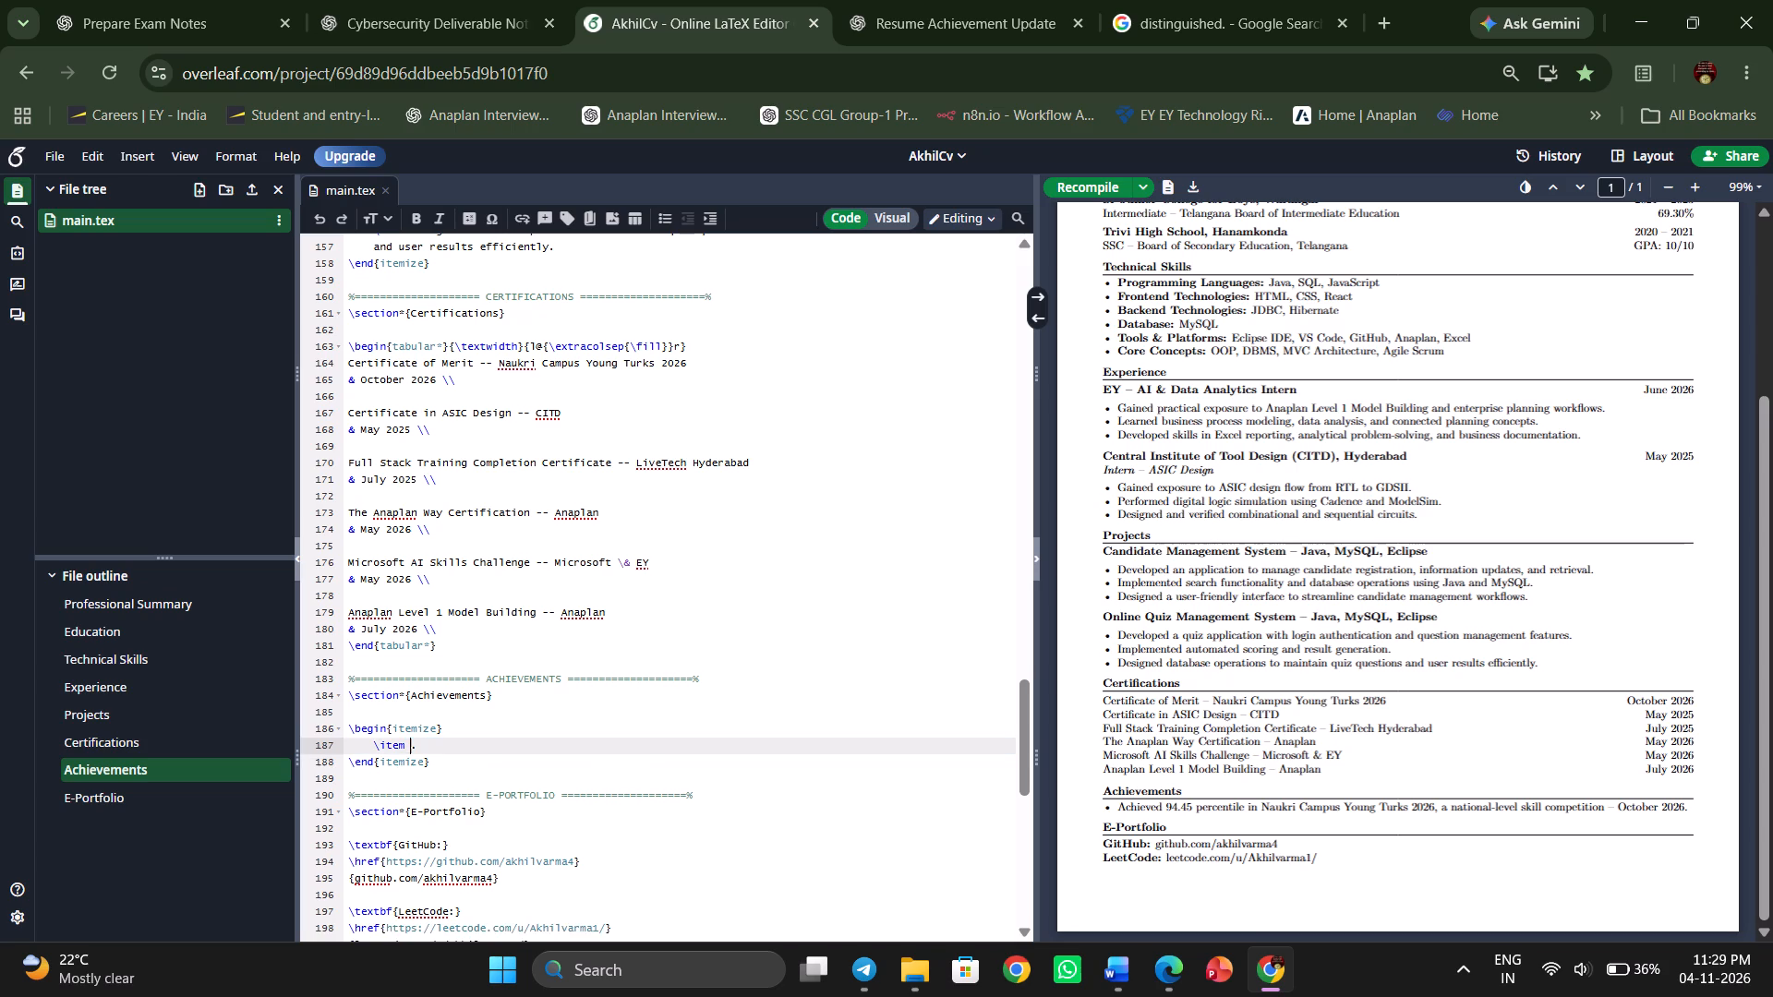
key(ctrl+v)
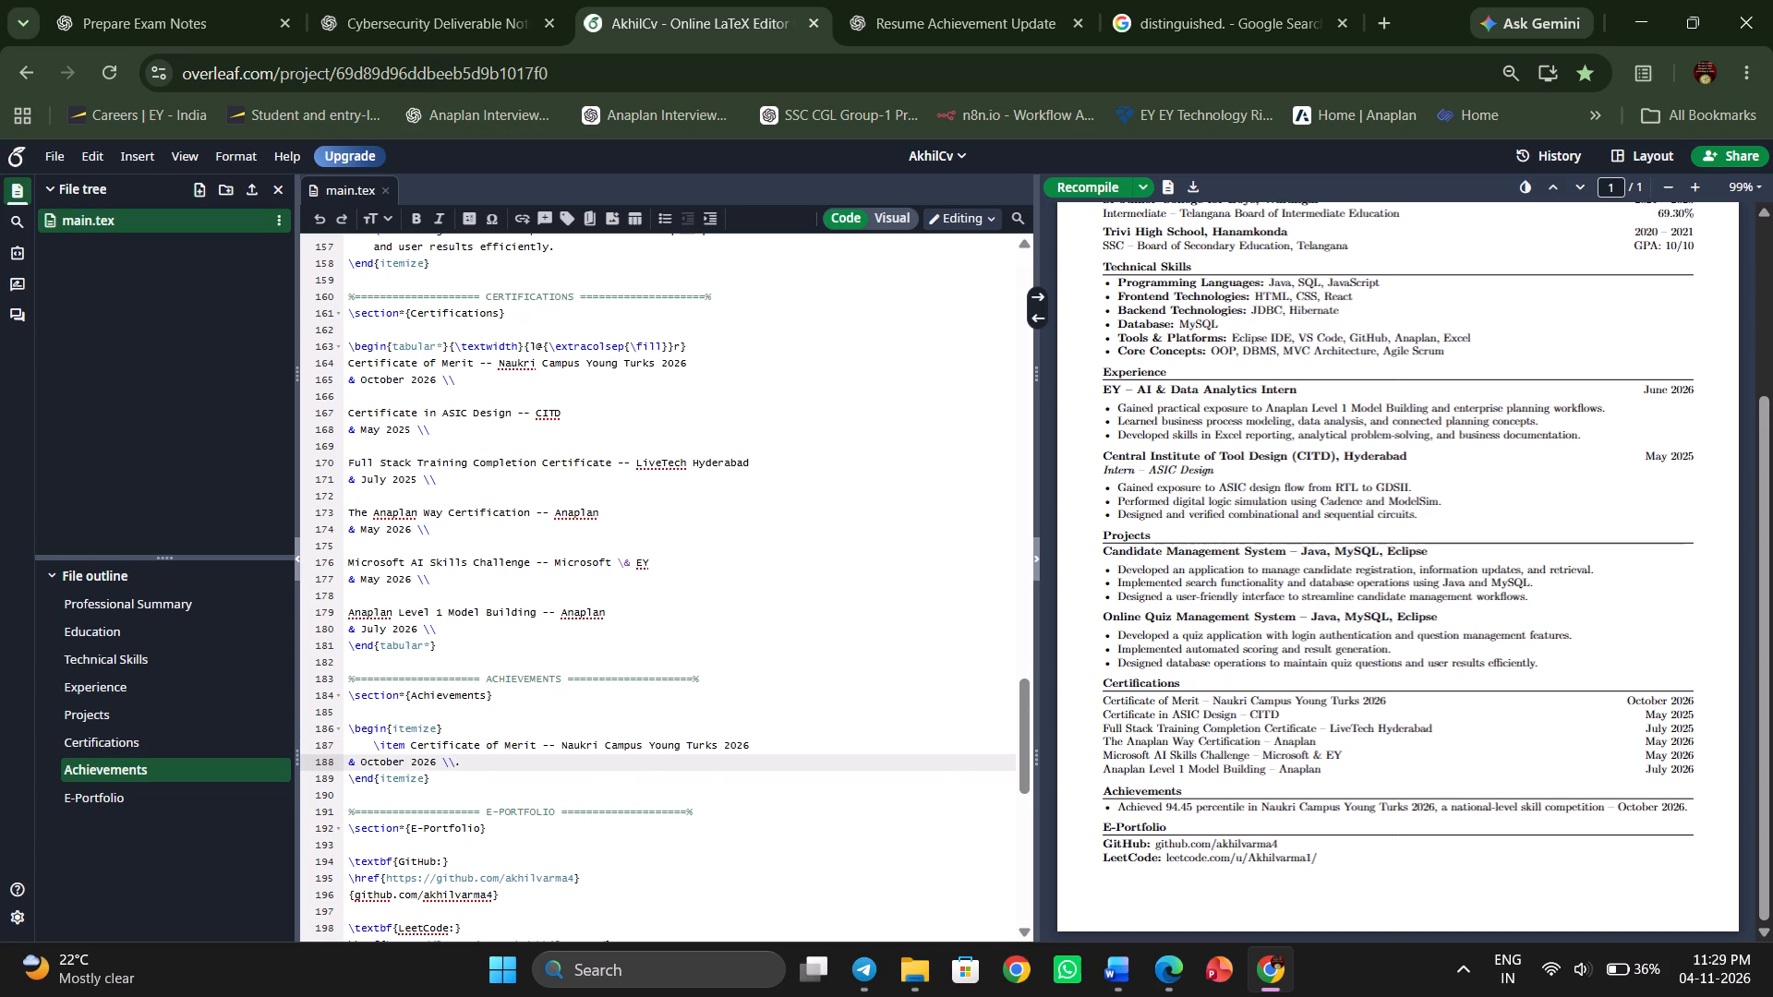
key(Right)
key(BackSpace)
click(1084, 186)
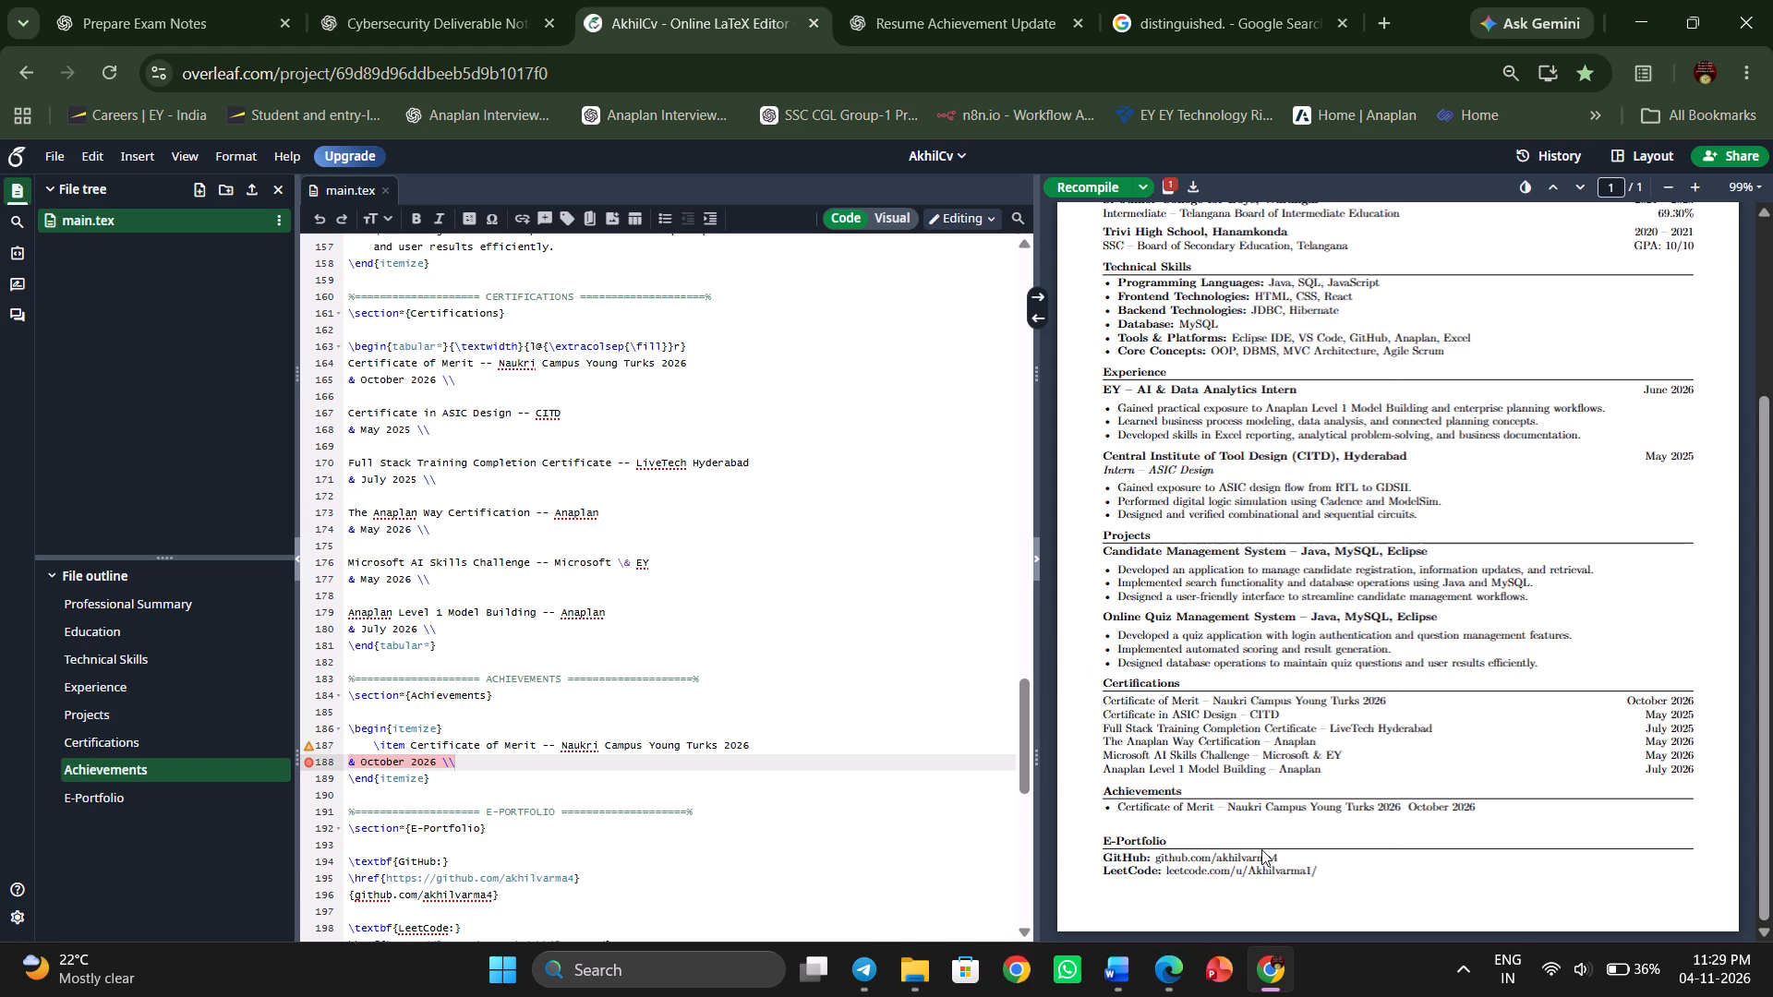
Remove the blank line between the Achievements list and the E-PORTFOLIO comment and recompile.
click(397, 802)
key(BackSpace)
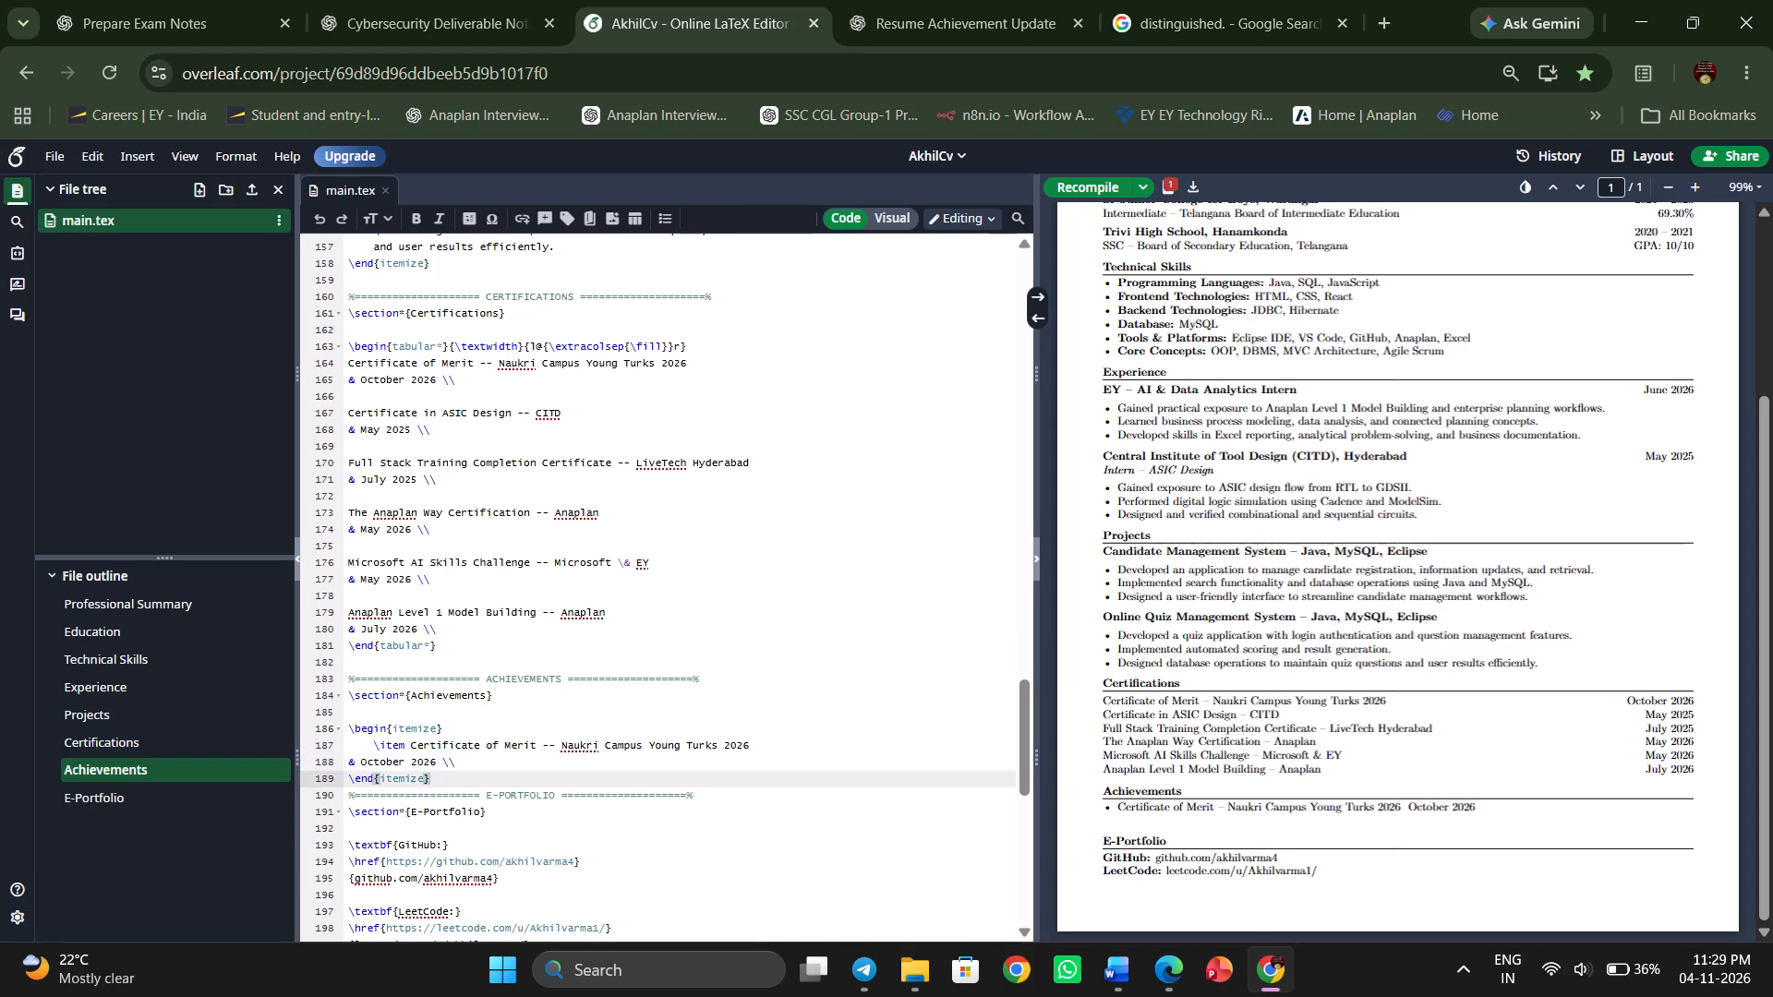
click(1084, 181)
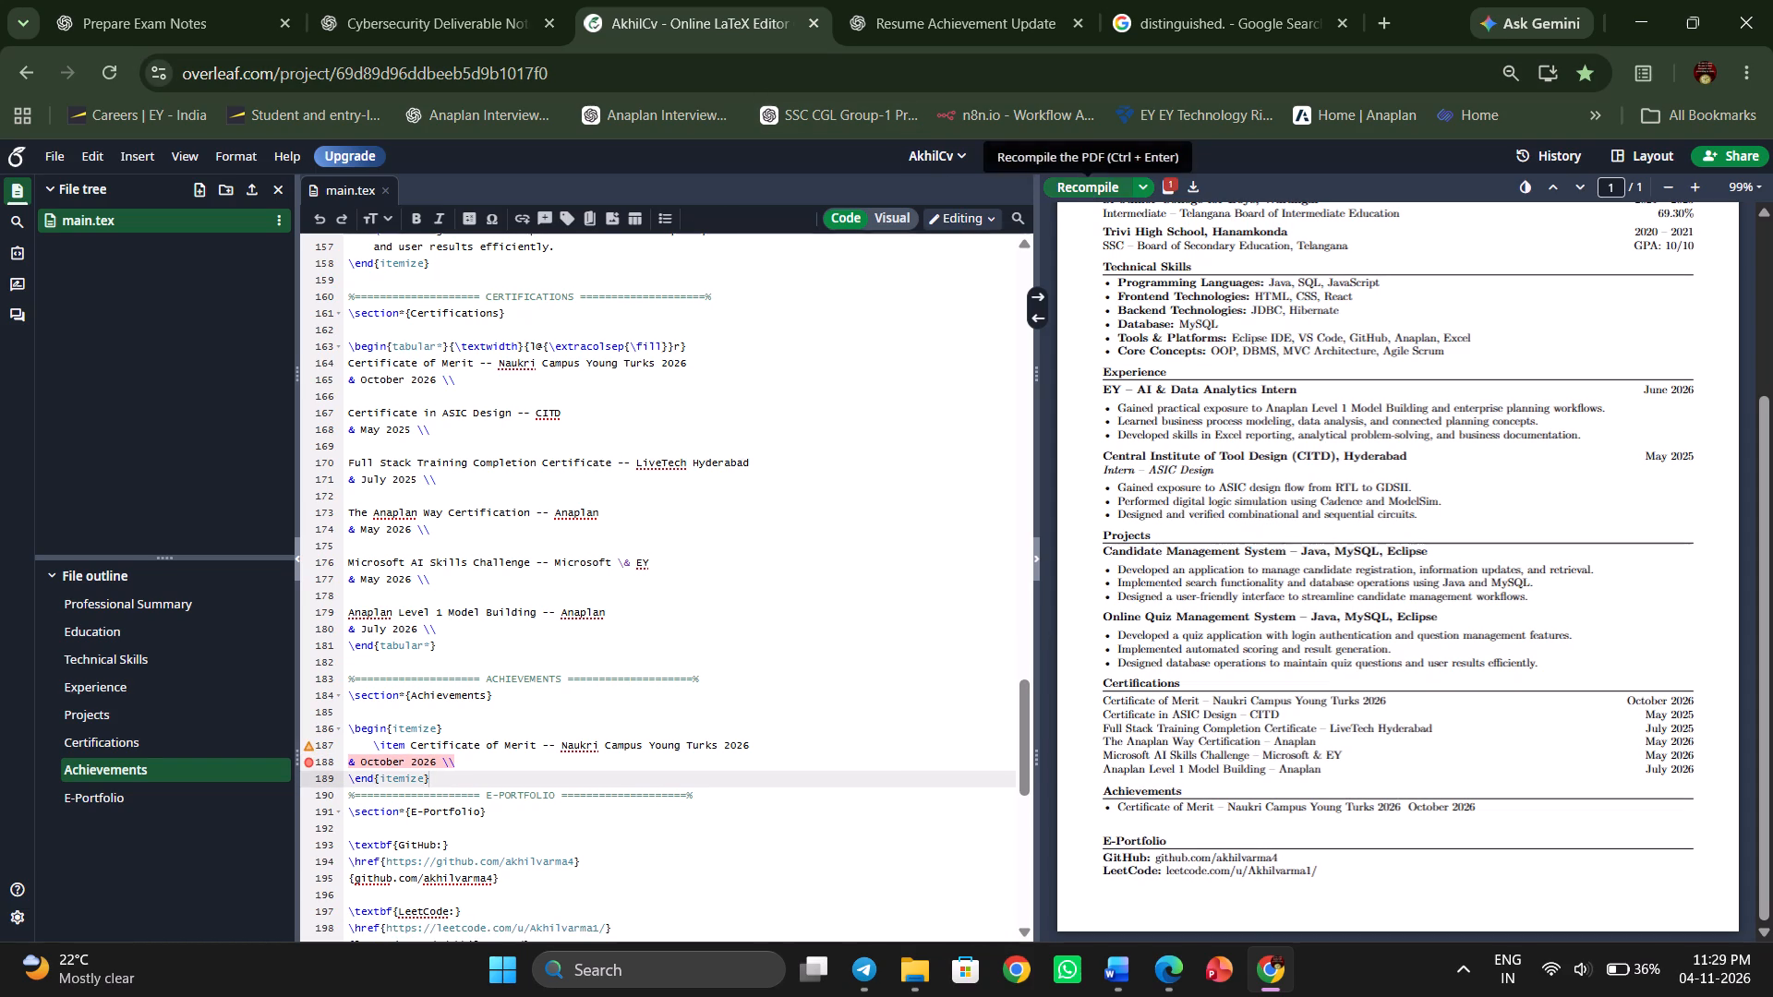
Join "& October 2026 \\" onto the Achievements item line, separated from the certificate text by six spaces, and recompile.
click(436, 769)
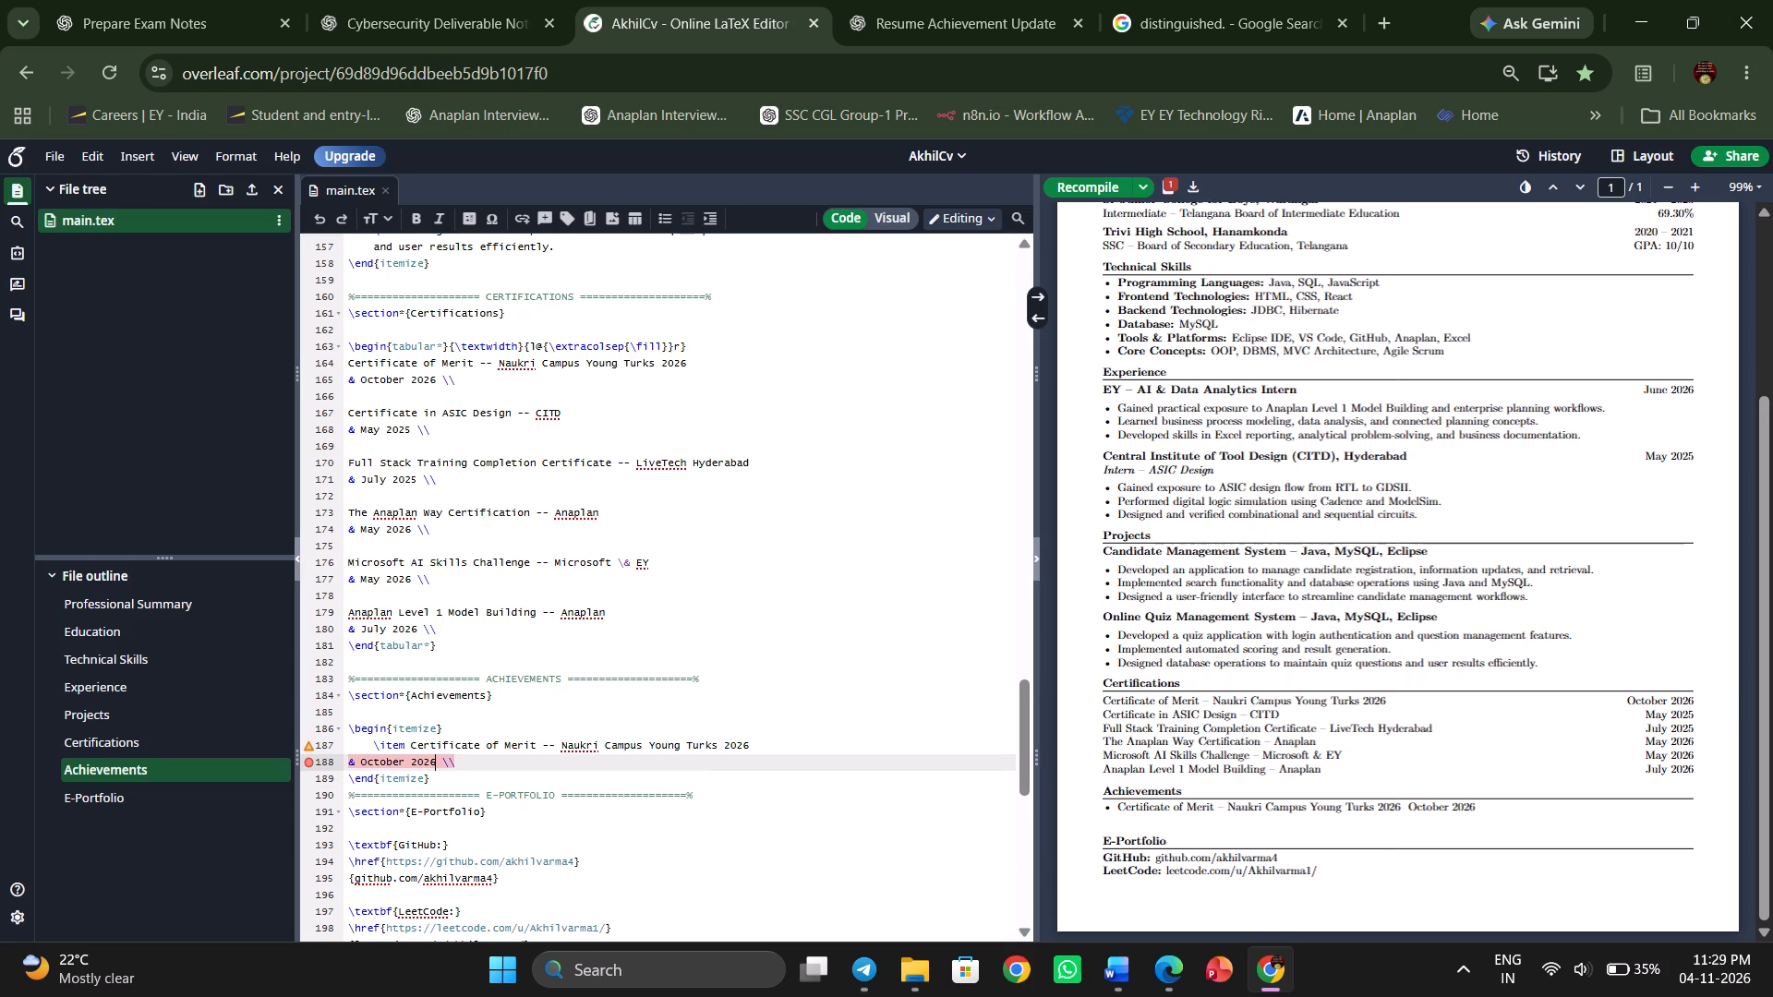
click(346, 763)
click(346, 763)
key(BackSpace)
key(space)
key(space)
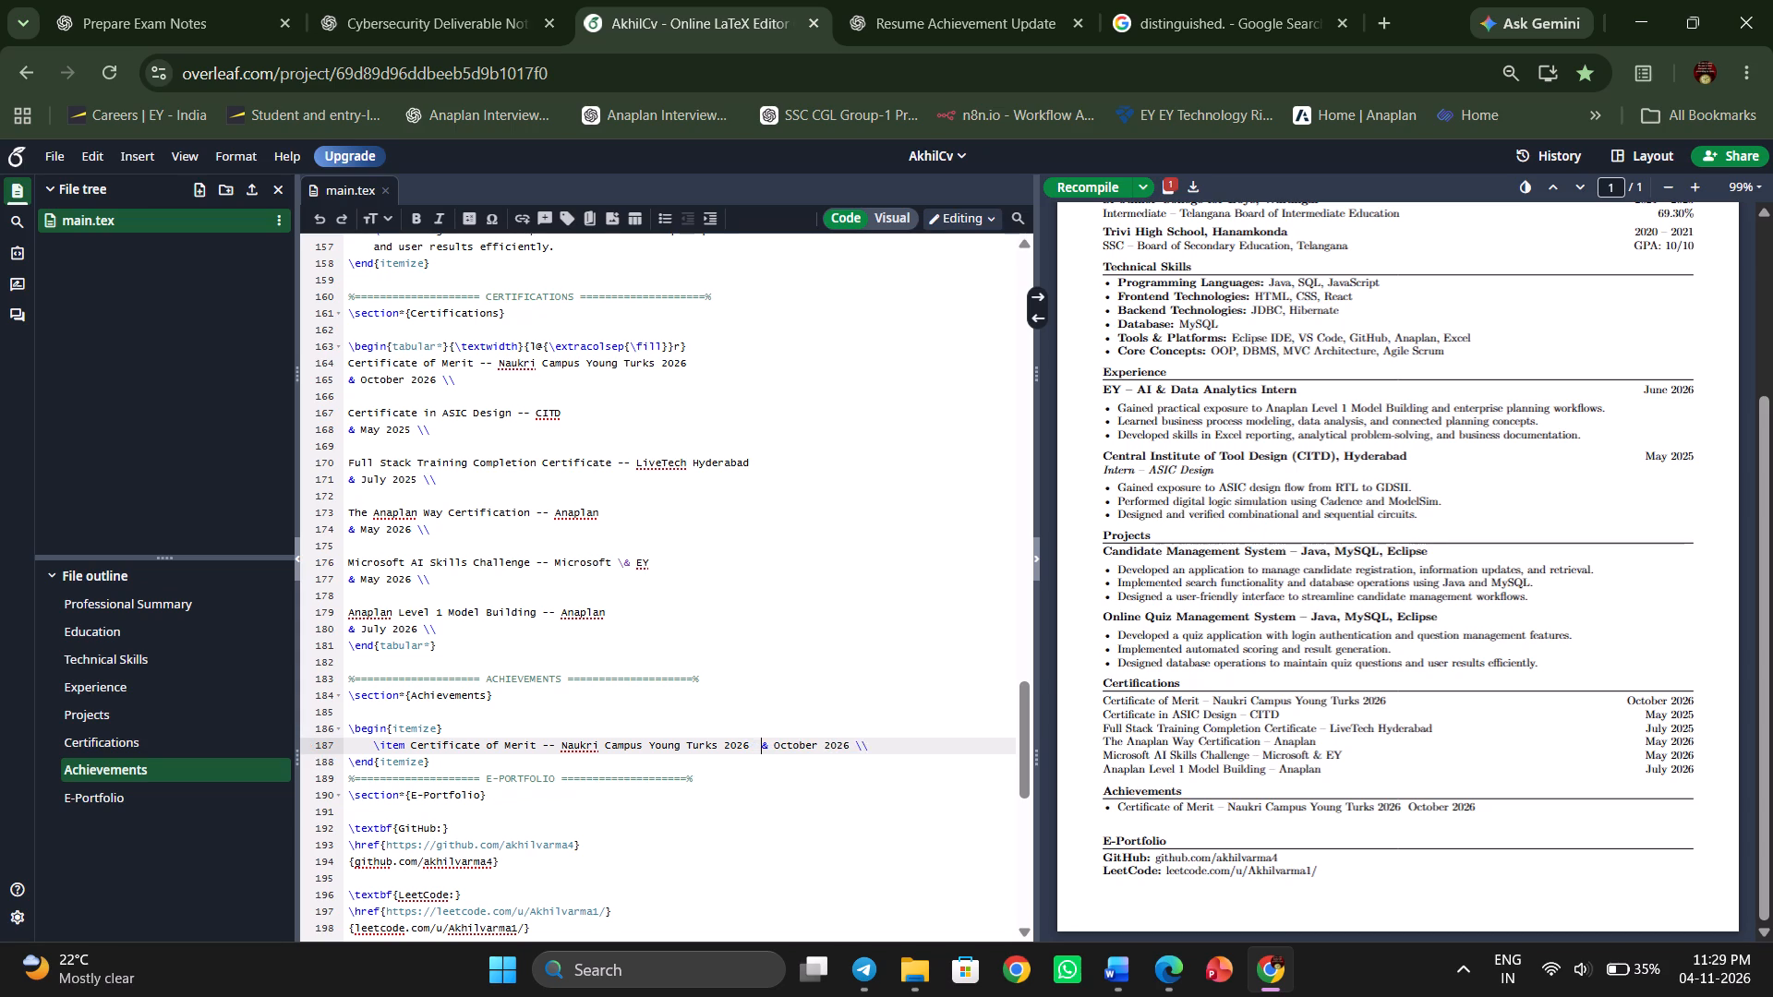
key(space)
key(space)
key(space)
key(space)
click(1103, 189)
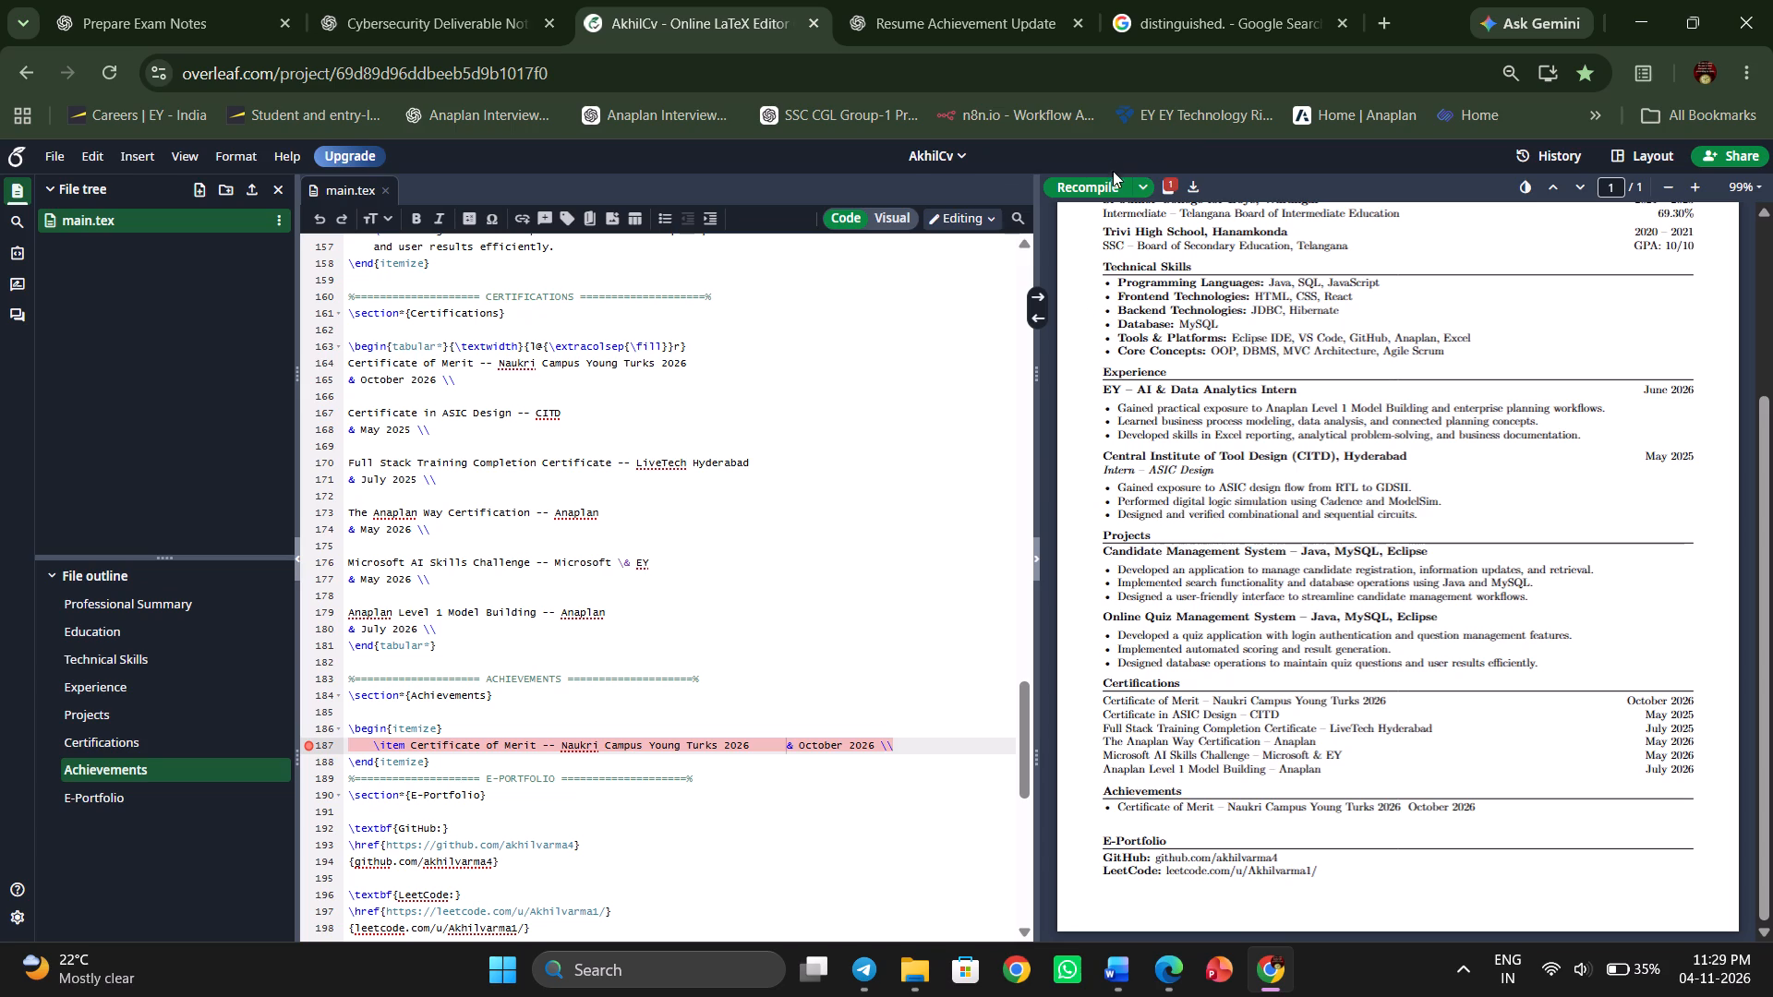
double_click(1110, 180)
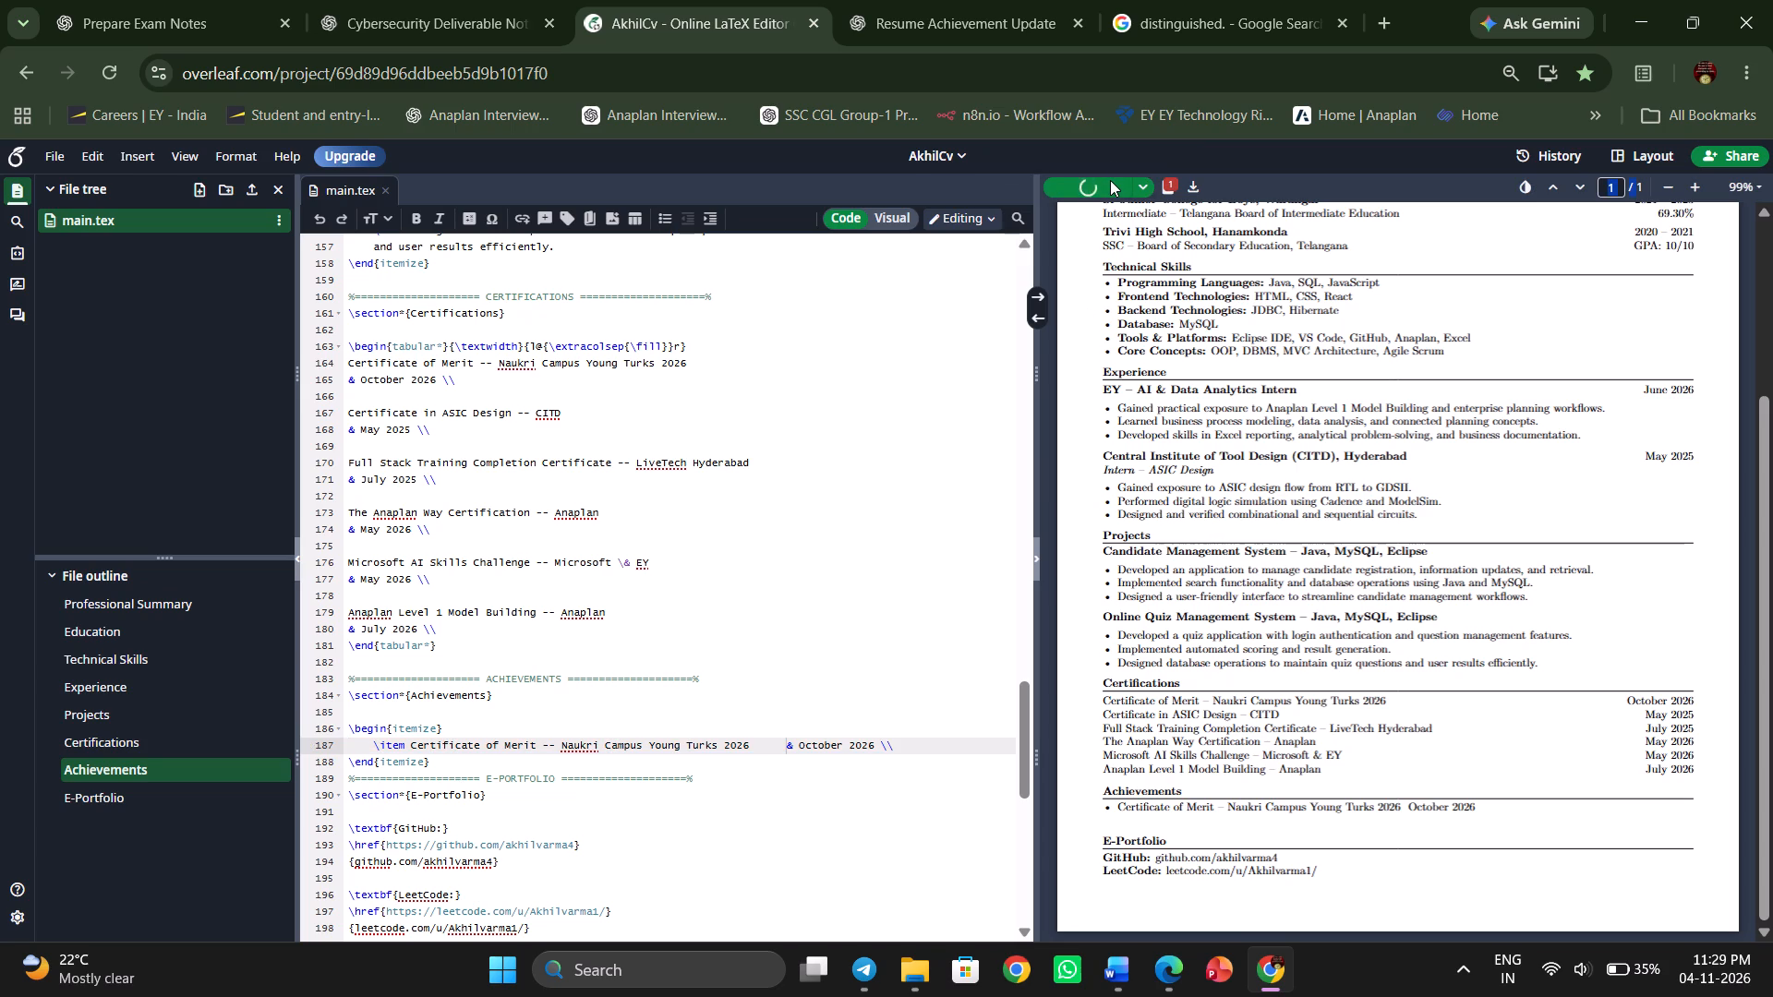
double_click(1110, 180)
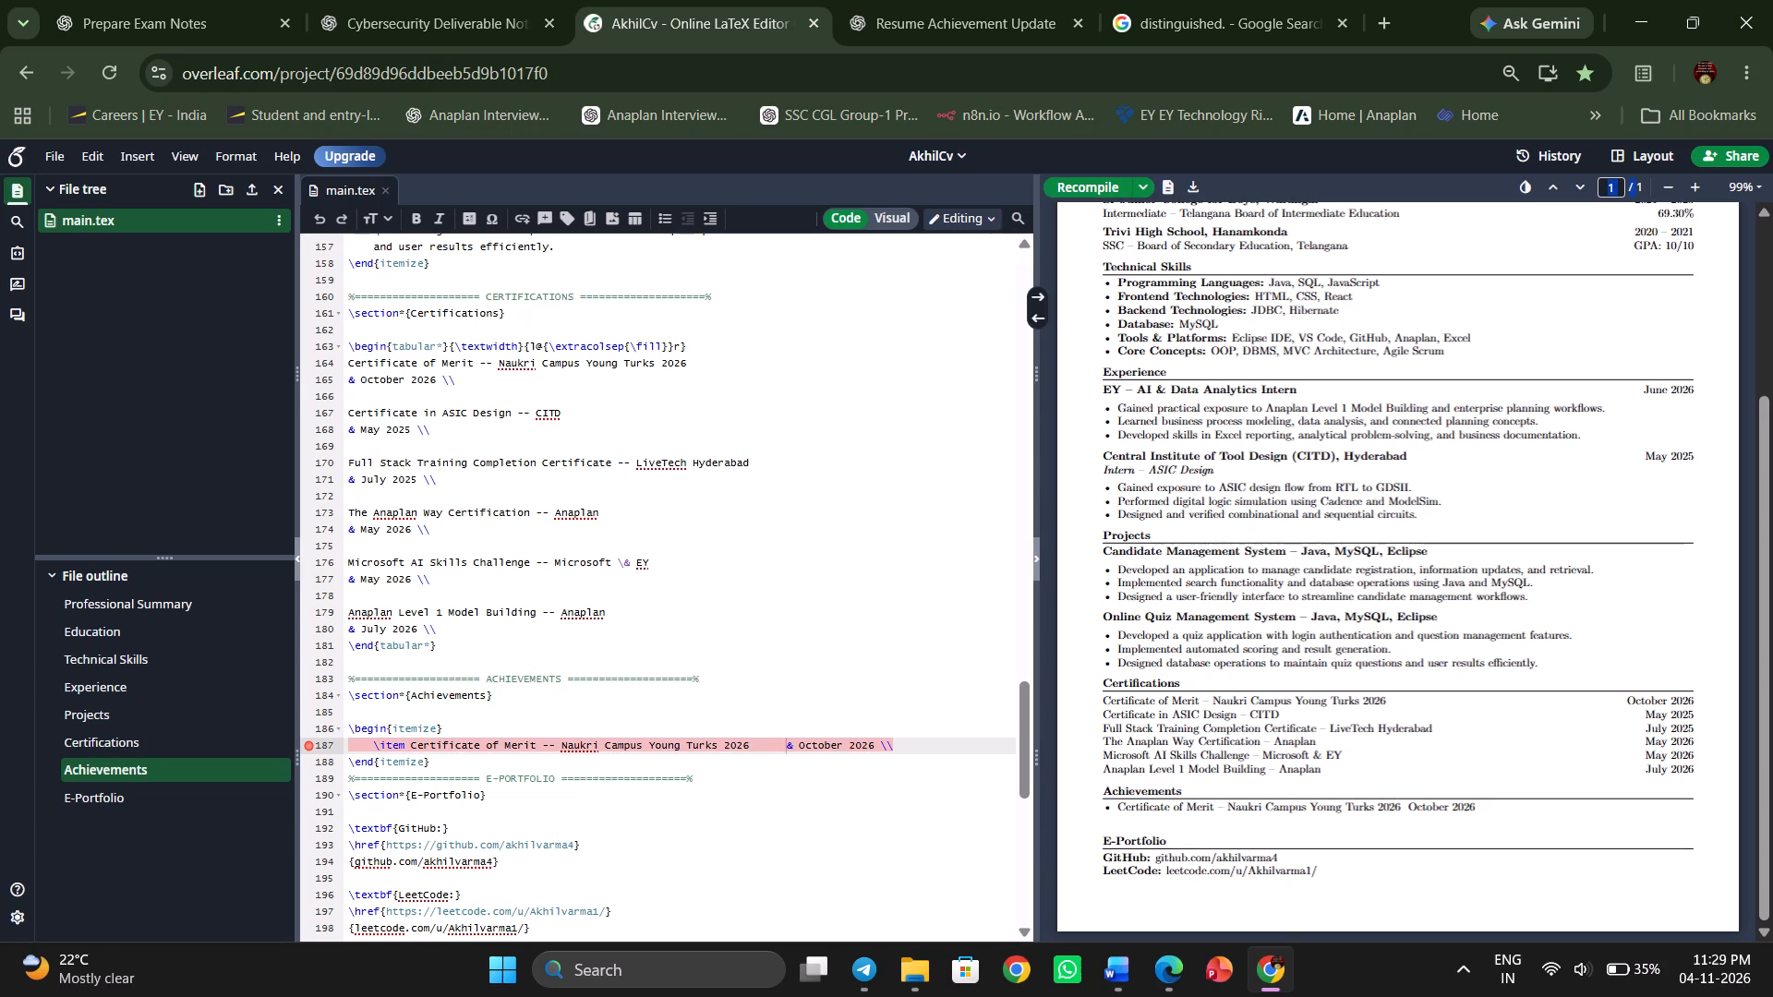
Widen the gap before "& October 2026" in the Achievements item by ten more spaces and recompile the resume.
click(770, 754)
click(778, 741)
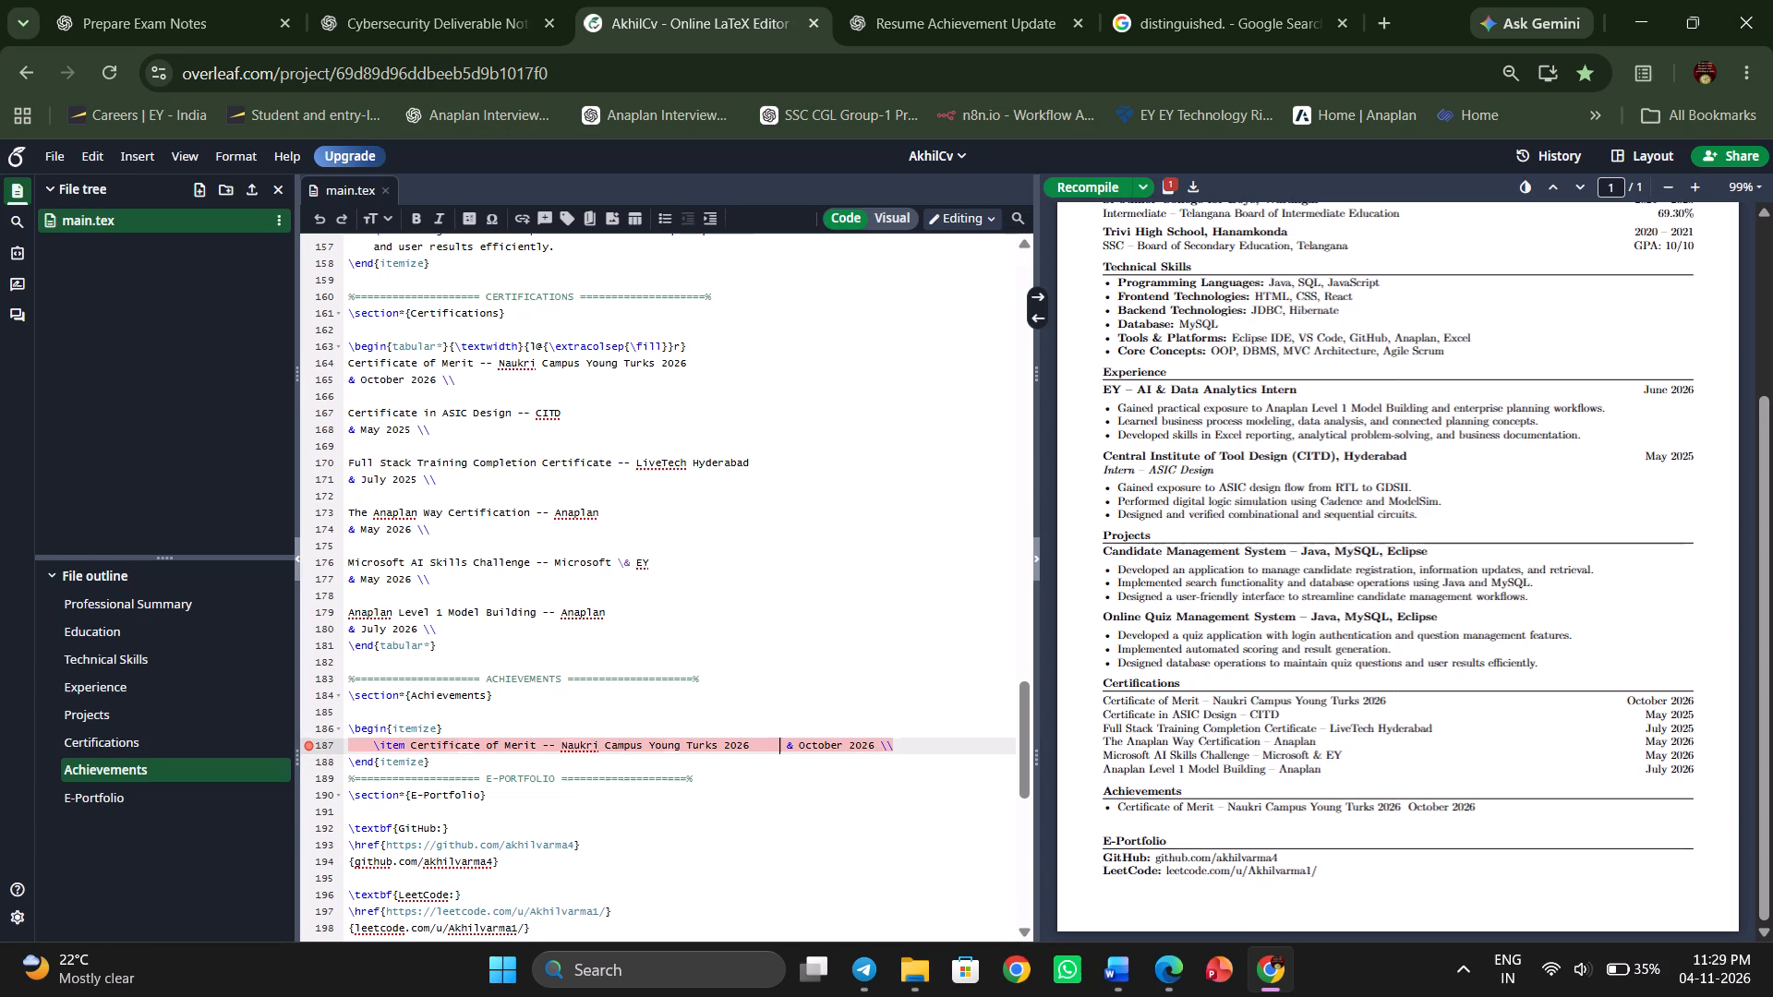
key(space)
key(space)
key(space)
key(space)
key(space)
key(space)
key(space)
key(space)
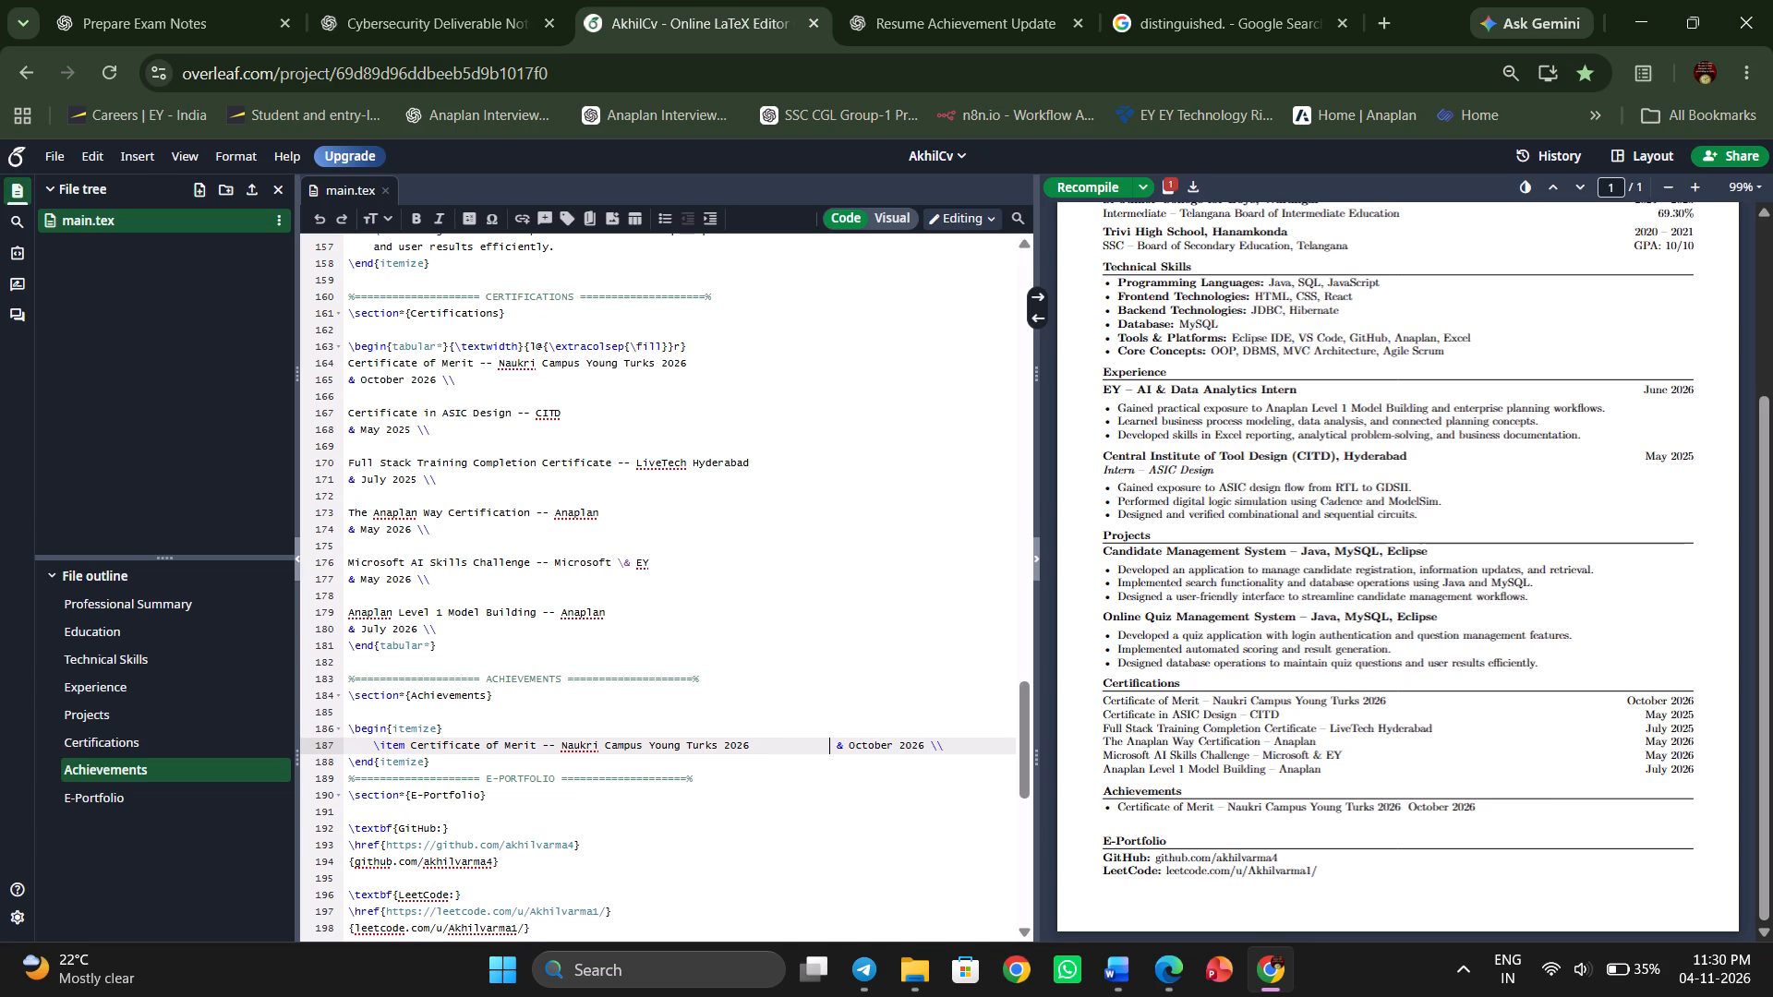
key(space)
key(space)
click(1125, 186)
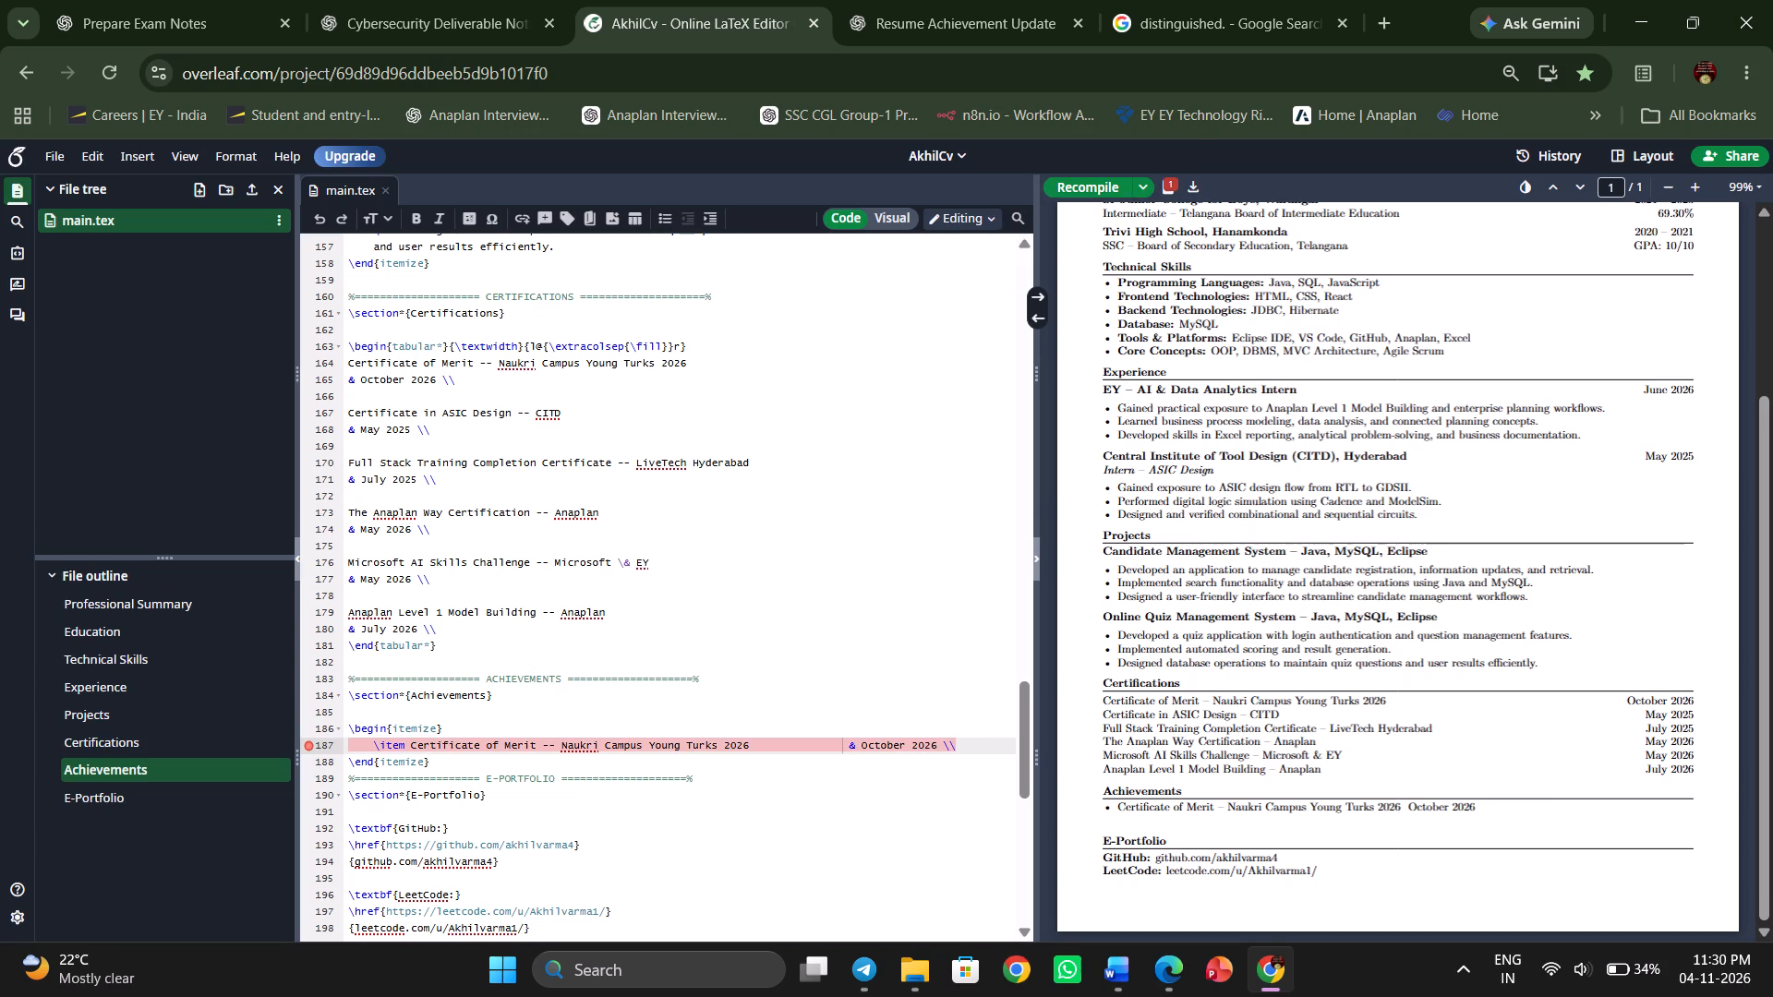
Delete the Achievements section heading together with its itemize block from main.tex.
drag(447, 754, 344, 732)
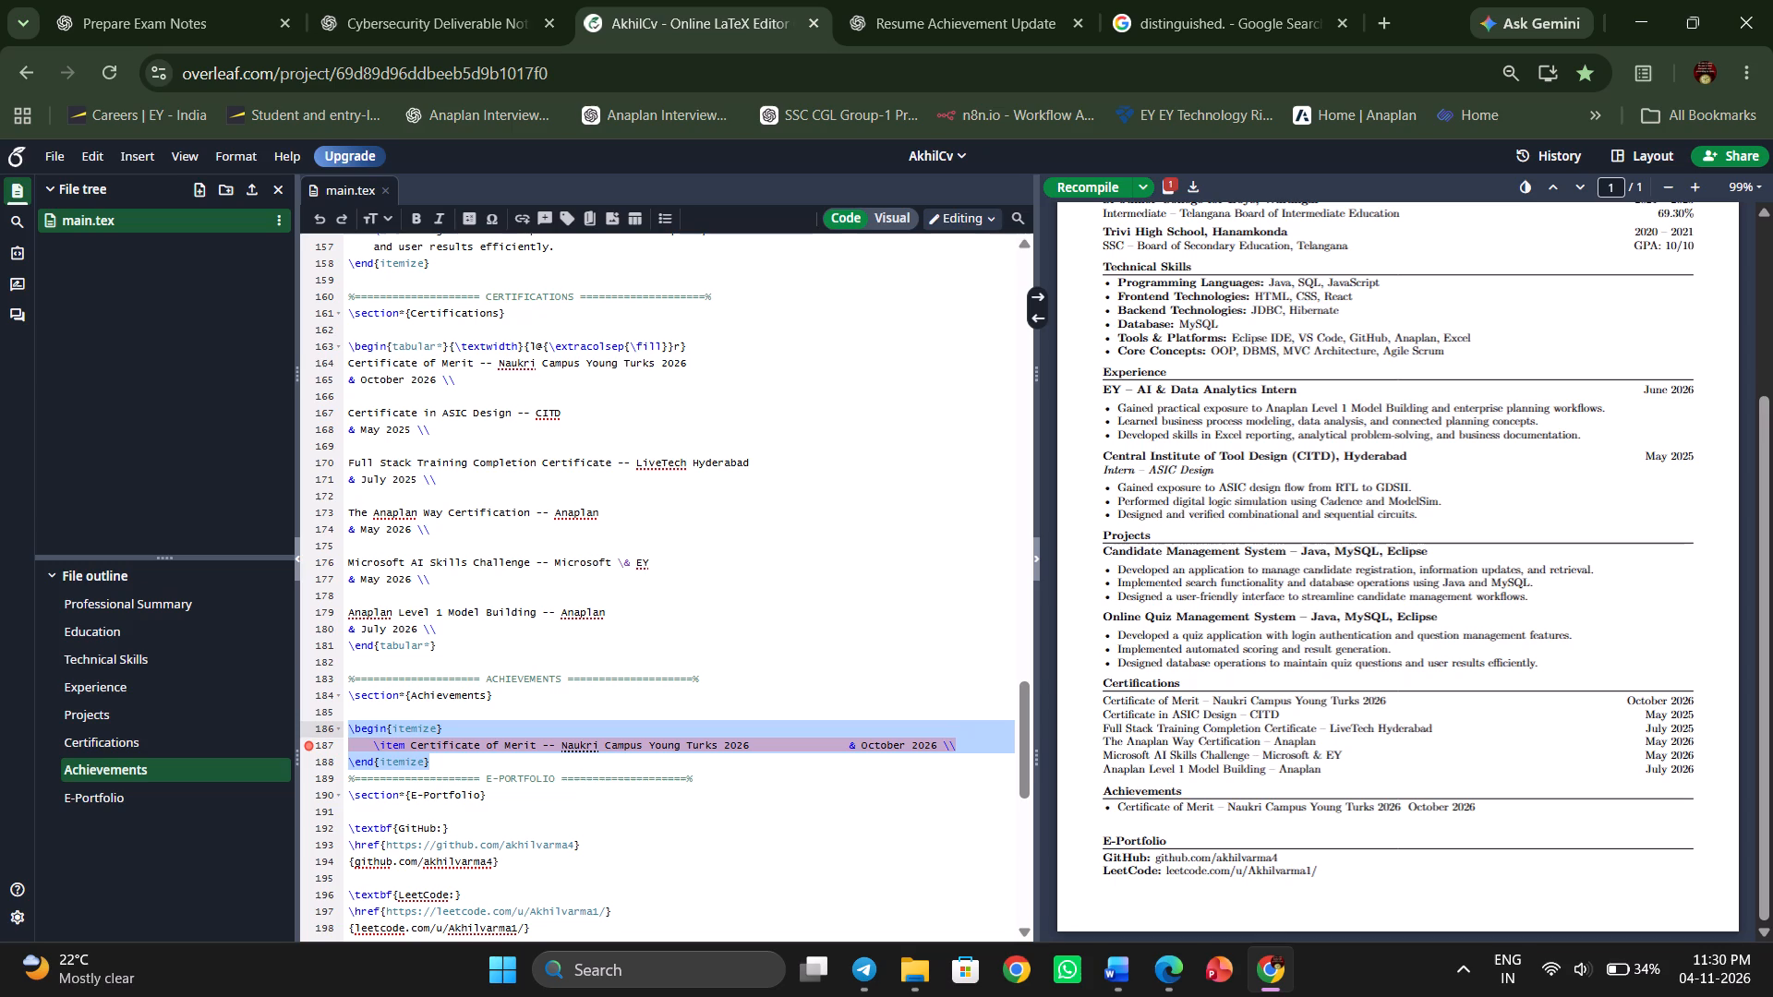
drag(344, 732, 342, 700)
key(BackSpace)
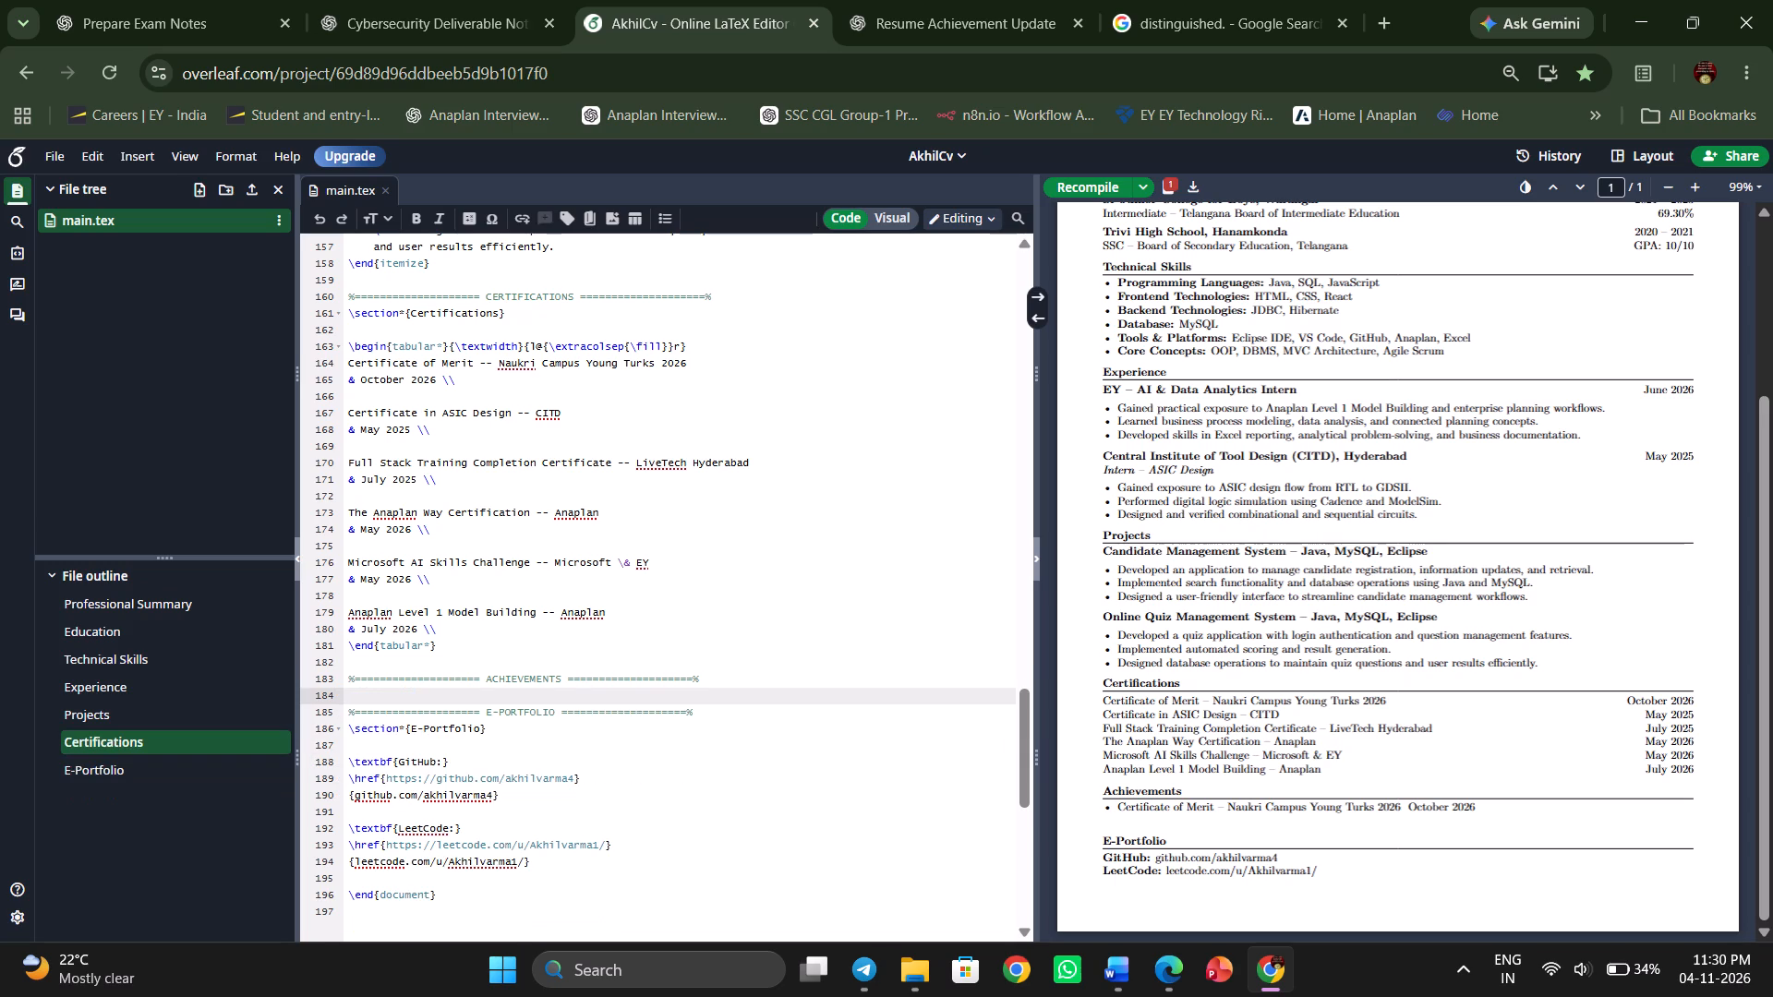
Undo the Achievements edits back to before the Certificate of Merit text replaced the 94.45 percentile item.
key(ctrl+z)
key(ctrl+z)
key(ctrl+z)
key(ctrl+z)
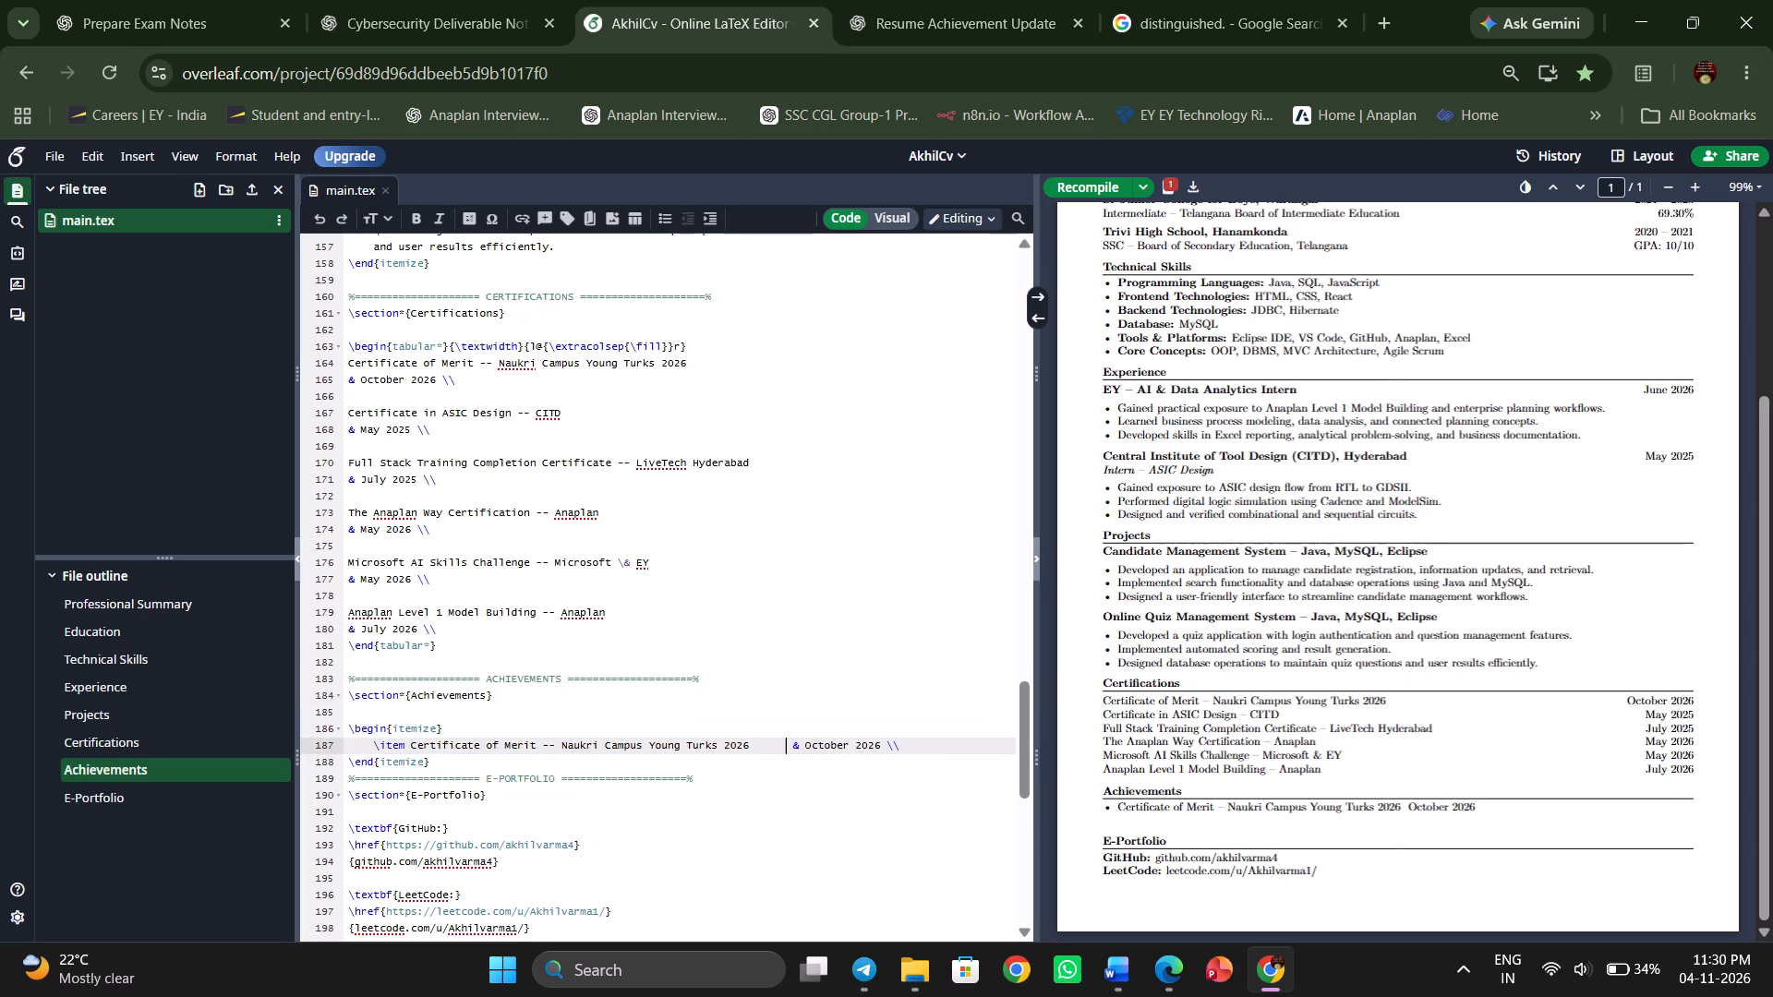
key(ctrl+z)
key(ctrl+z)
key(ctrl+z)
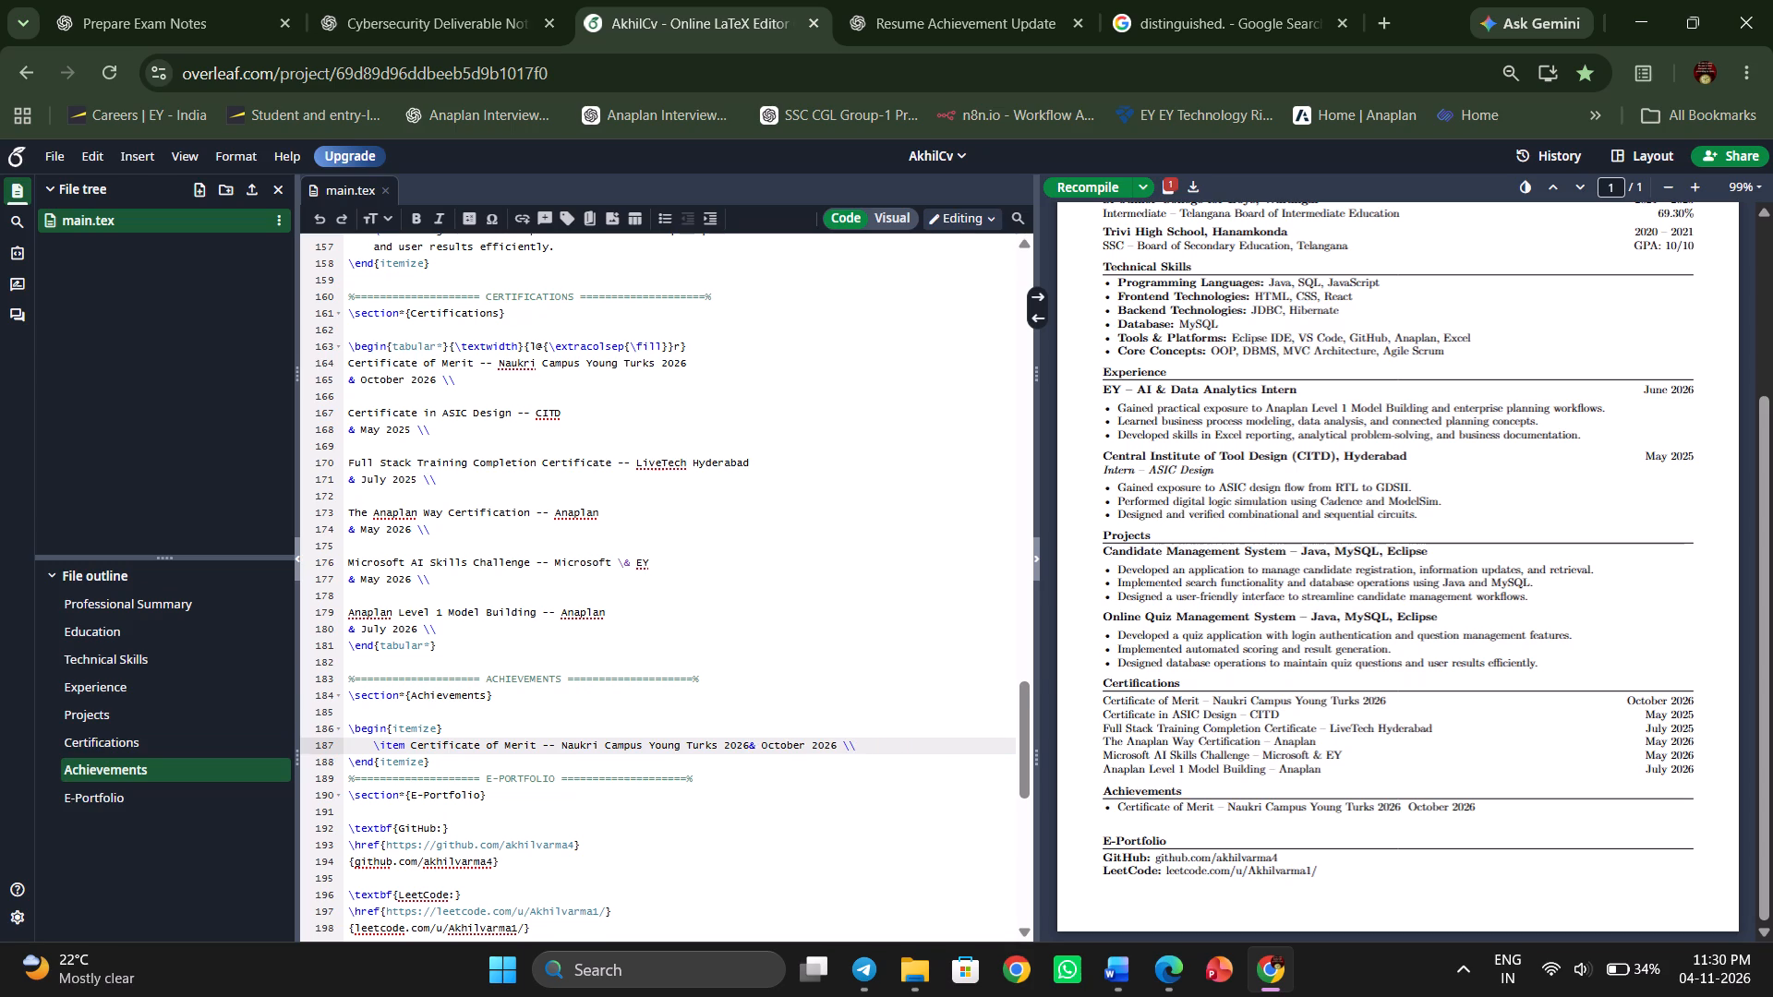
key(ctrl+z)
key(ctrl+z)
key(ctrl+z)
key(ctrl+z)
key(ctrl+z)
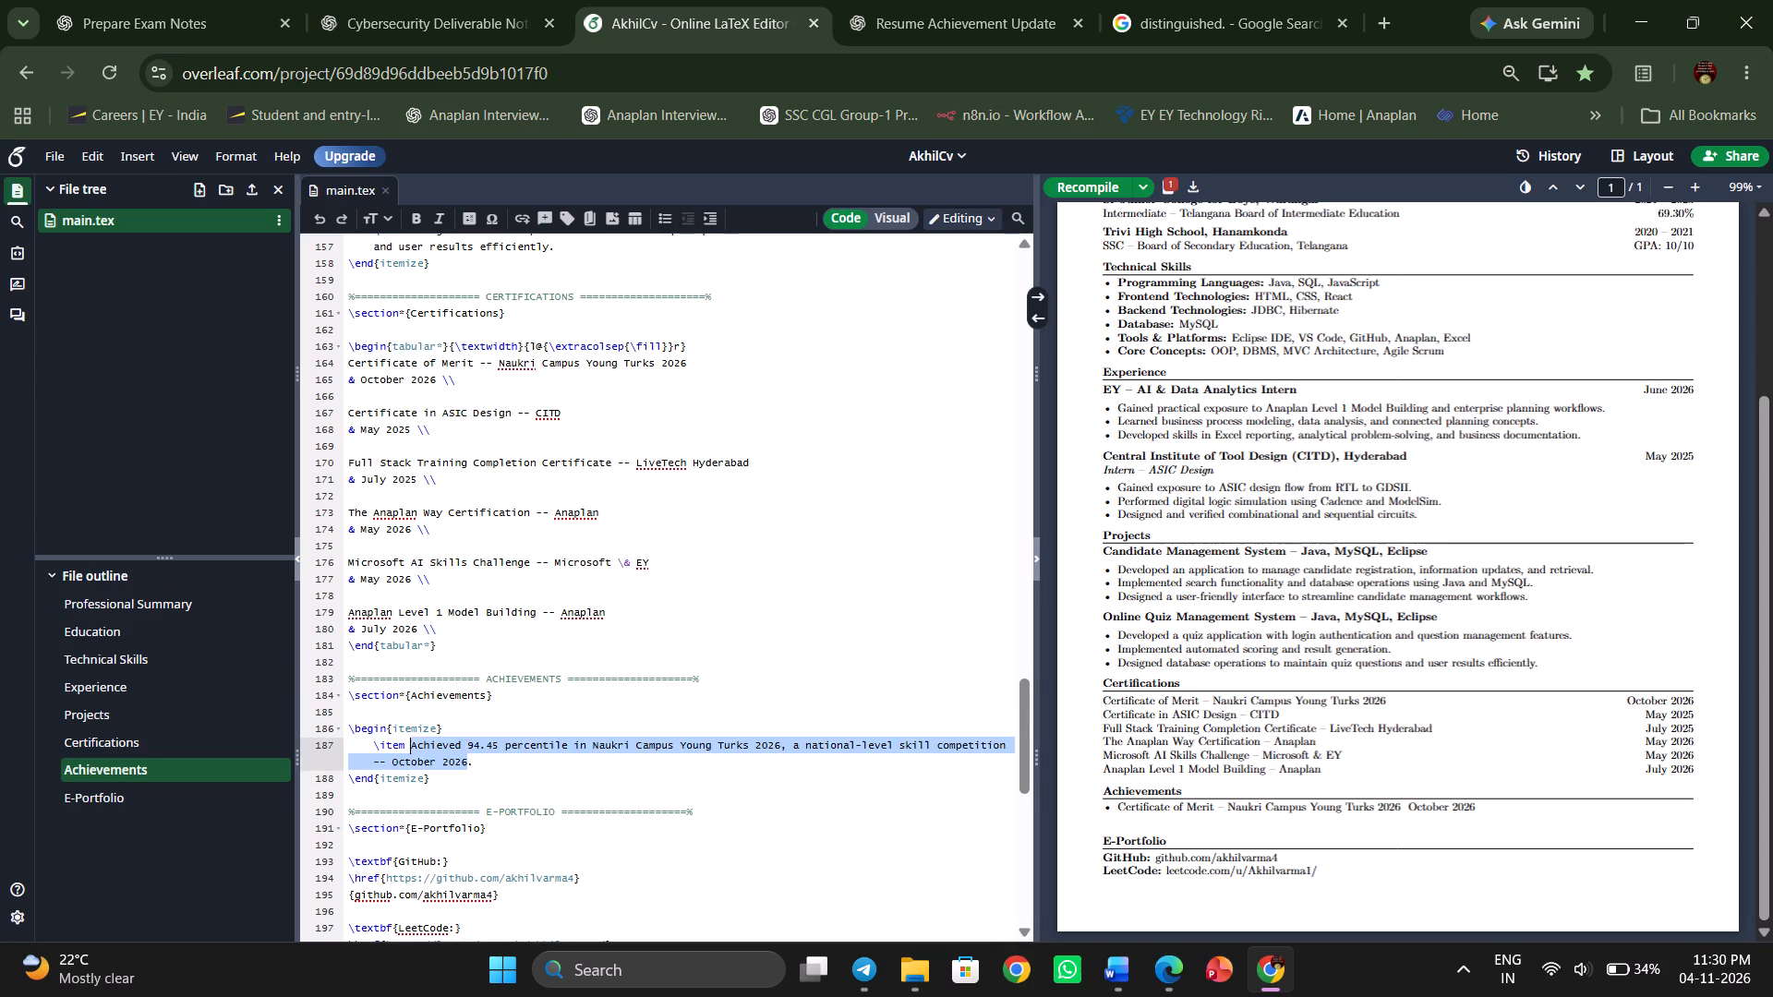
Undo the main.tex edits back to the earlier version with uppercase section headings, where the 94.45 percentile item ends in "& oct 2026".
key(ctrl+z)
key(ctrl+z)
key(ctrl+z)
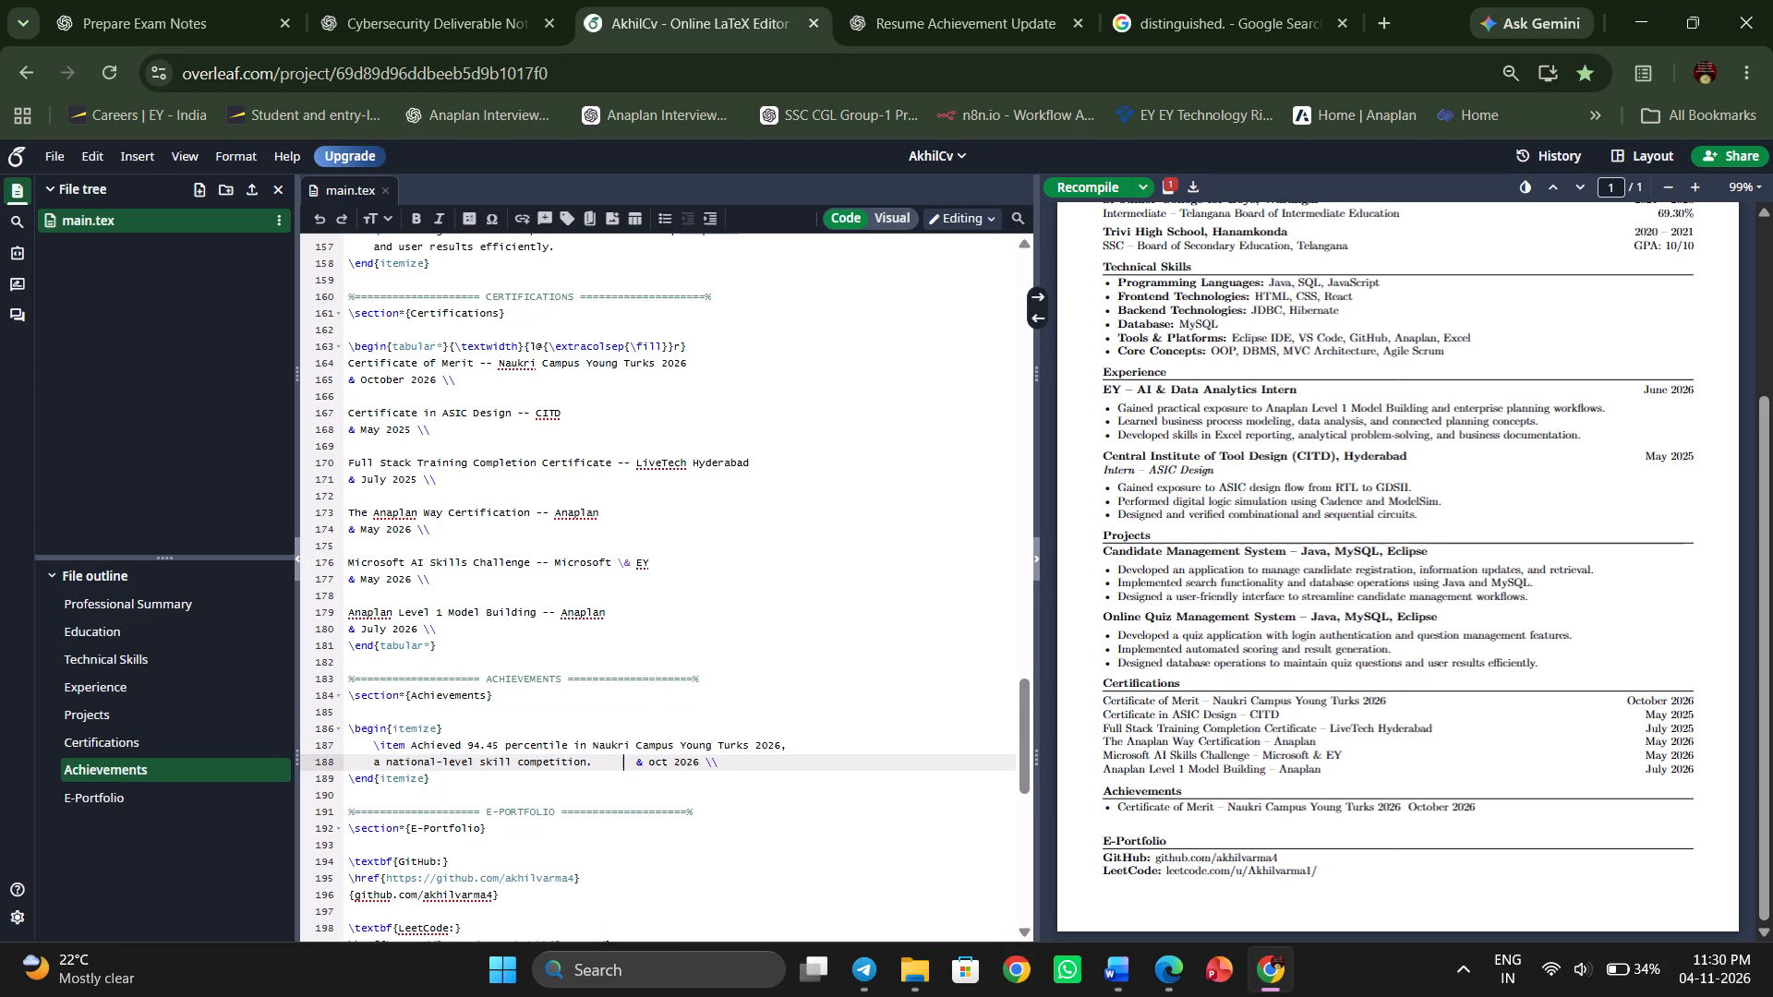
key(ctrl+z)
key(ctrl+z)
key(ctrl+z)
key(ctrl+z)
key(ctrl+z)
ctrl+click(407, 332)
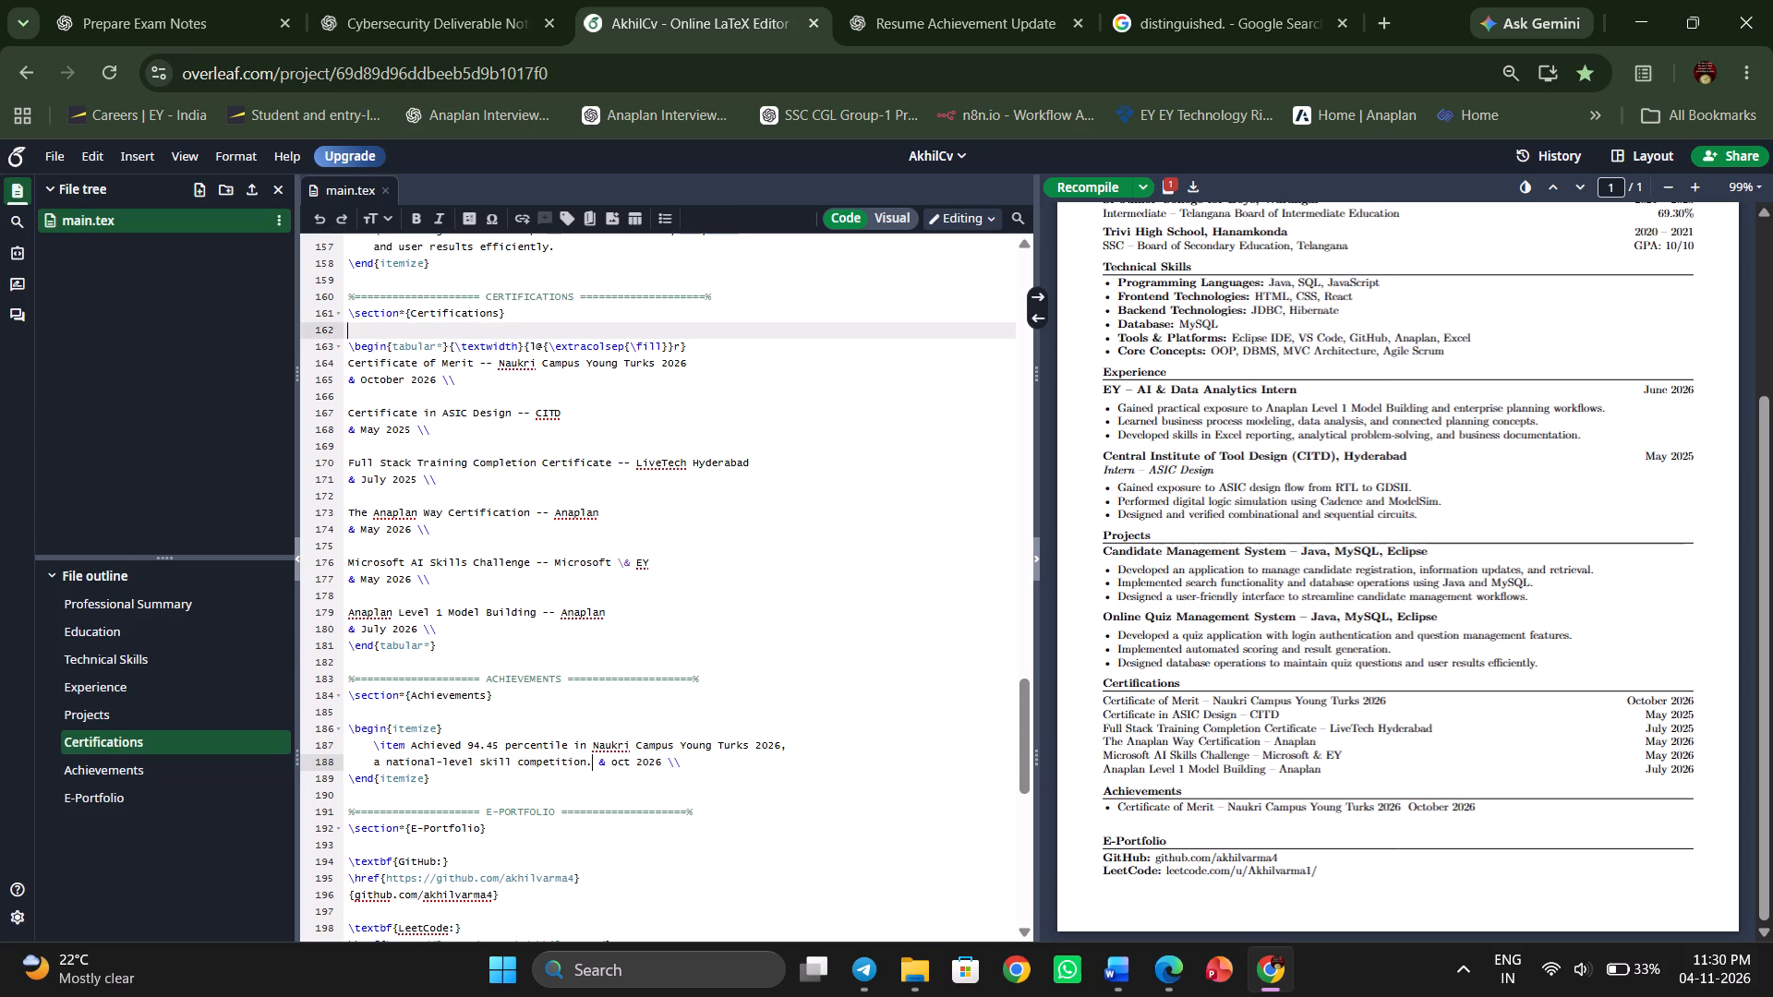
key(ctrl+z)
key(ctrl+z)
key(ctrl+z)
key(ctrl+z)
key(ctrl+z)
key(ctrl+z)
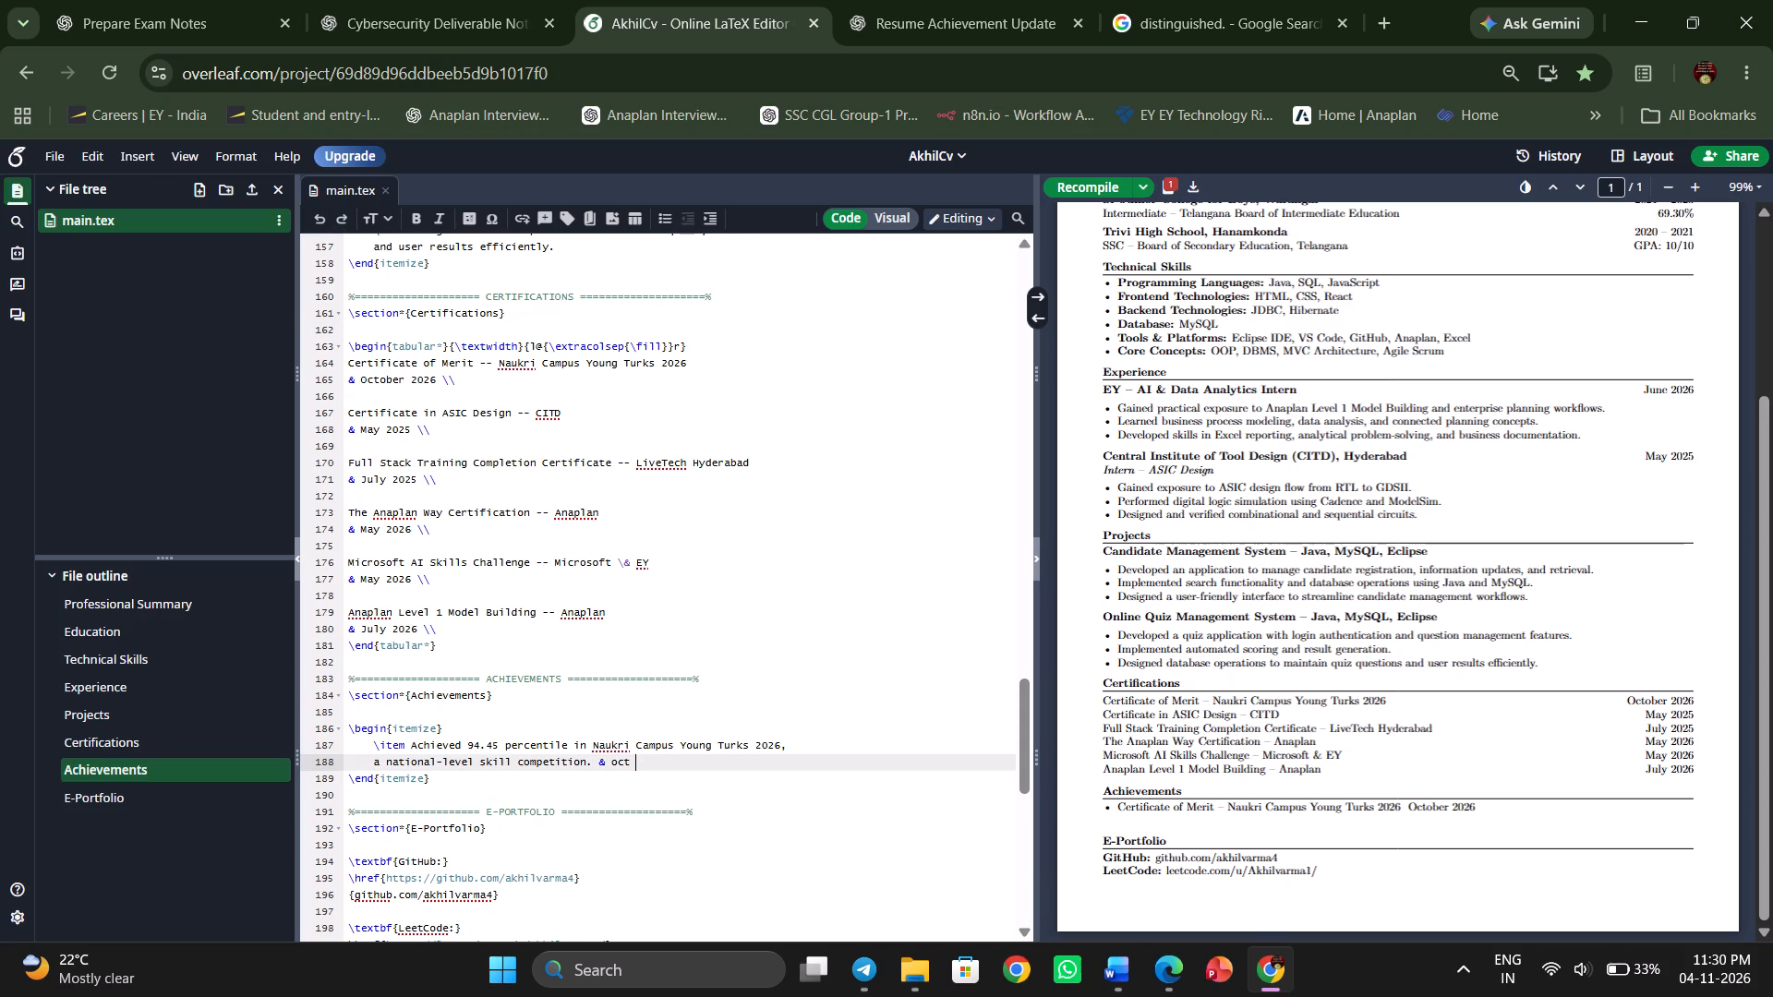
key(ctrl+z)
key(ctrl+z)
key(ctrl+z)
key(ctrl+z)
key(ctrl+z)
key(ctrl+z)
key(ctrl+z)
key(ctrl+z)
key(ctrl+z)
key(ctrl+z)
key(ctrl+z)
key(ctrl+z)
key(ctrl+z)
key(ctrl+z)
key(ctrl+z)
key(ctrl+z)
key(ctrl+z)
key(ctrl+z)
key(ctrl+z)
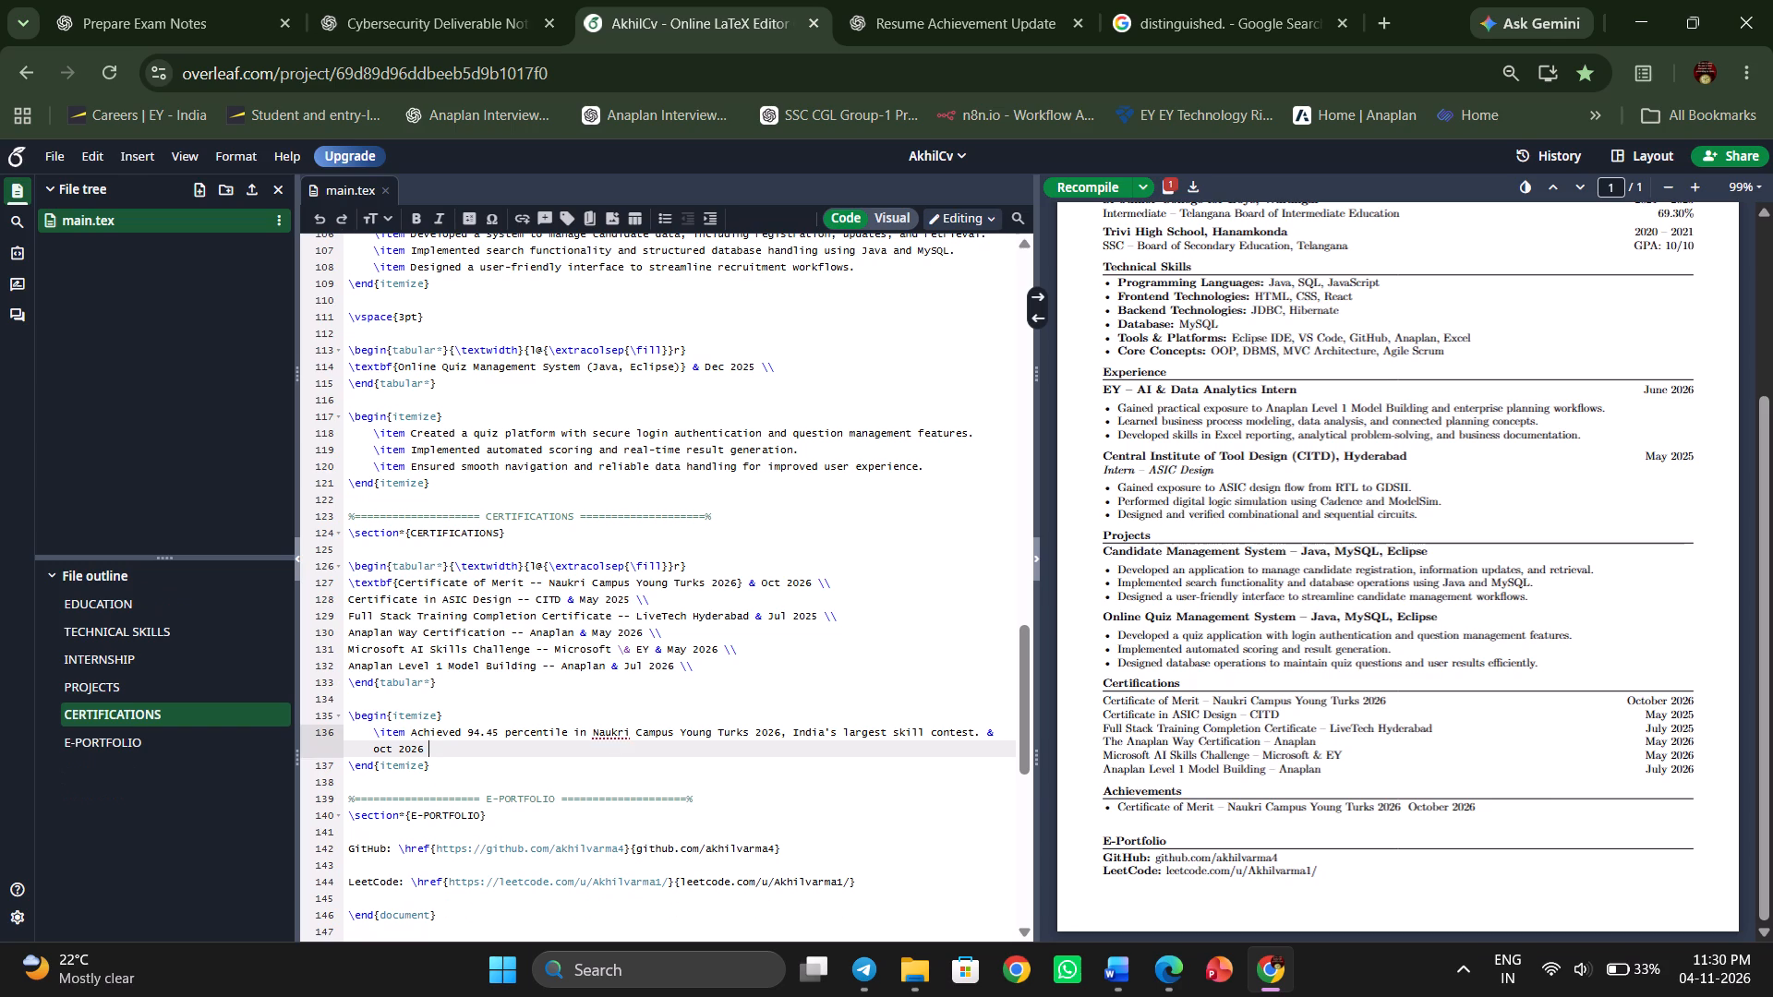
Delete the itemize block with the 94.45 percentile item below the CERTIFICATIONS table.
scroll(641, 505, down, 1)
scroll(627, 555, up, 1)
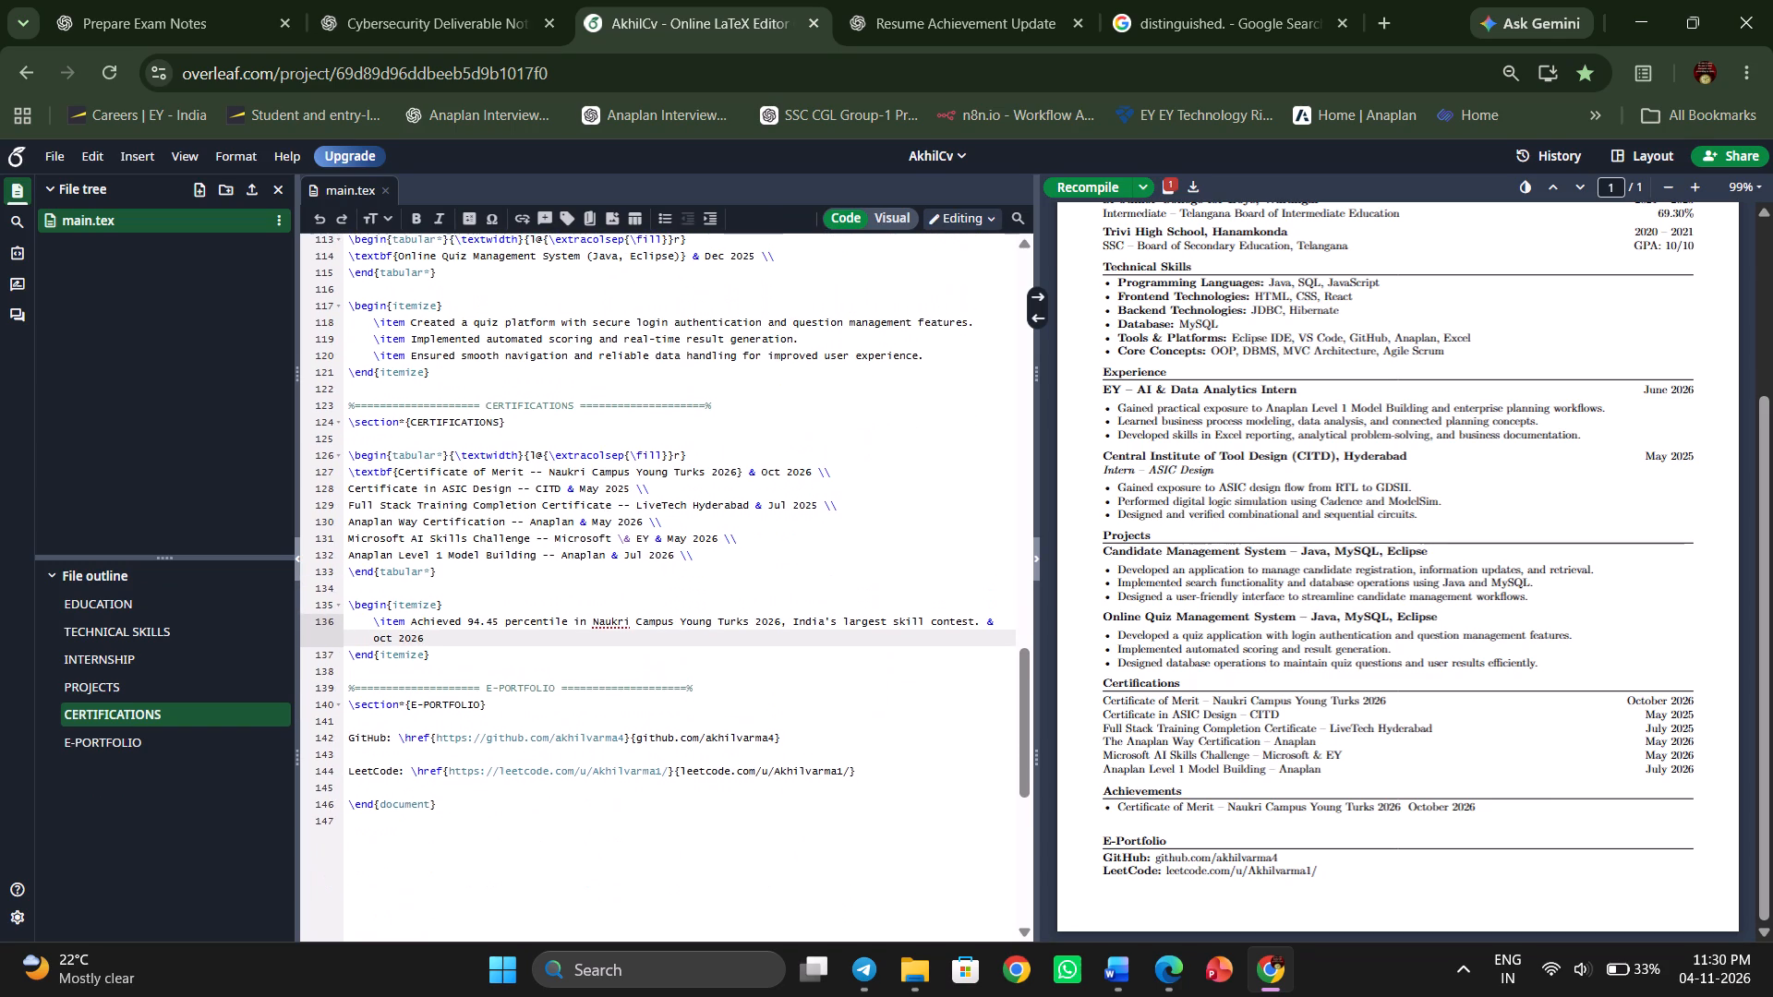
scroll(627, 555, up, 1)
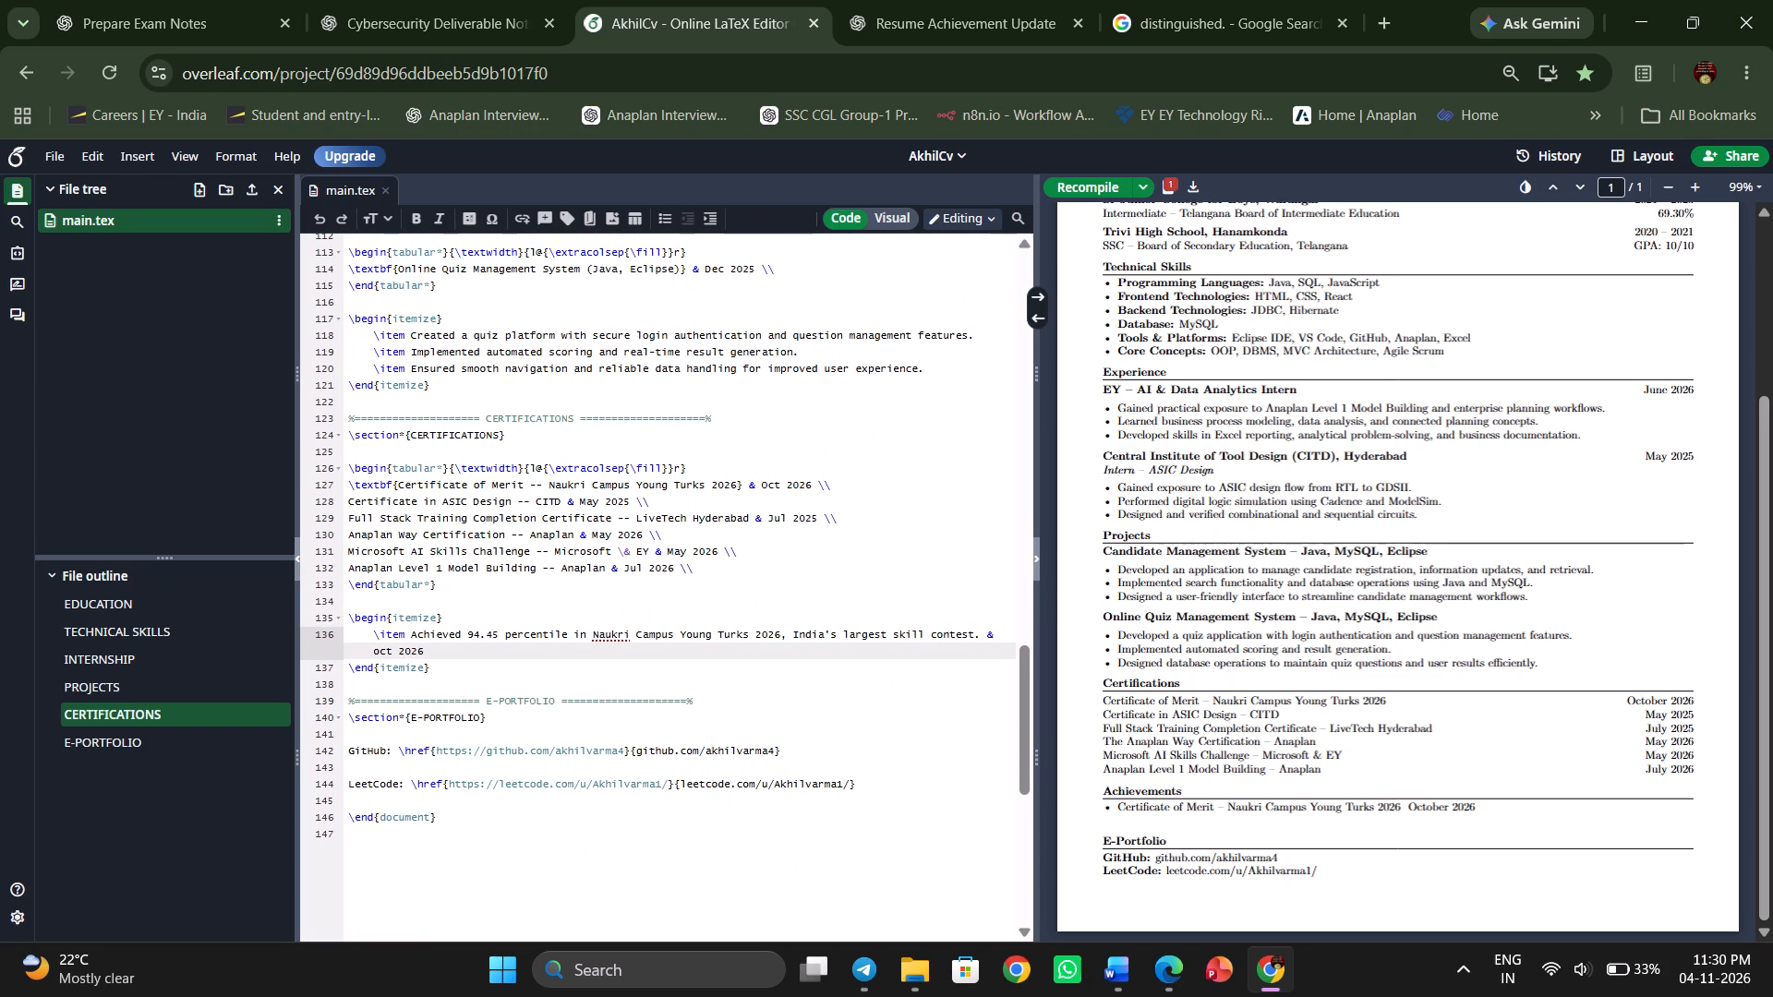
drag(453, 687, 371, 626)
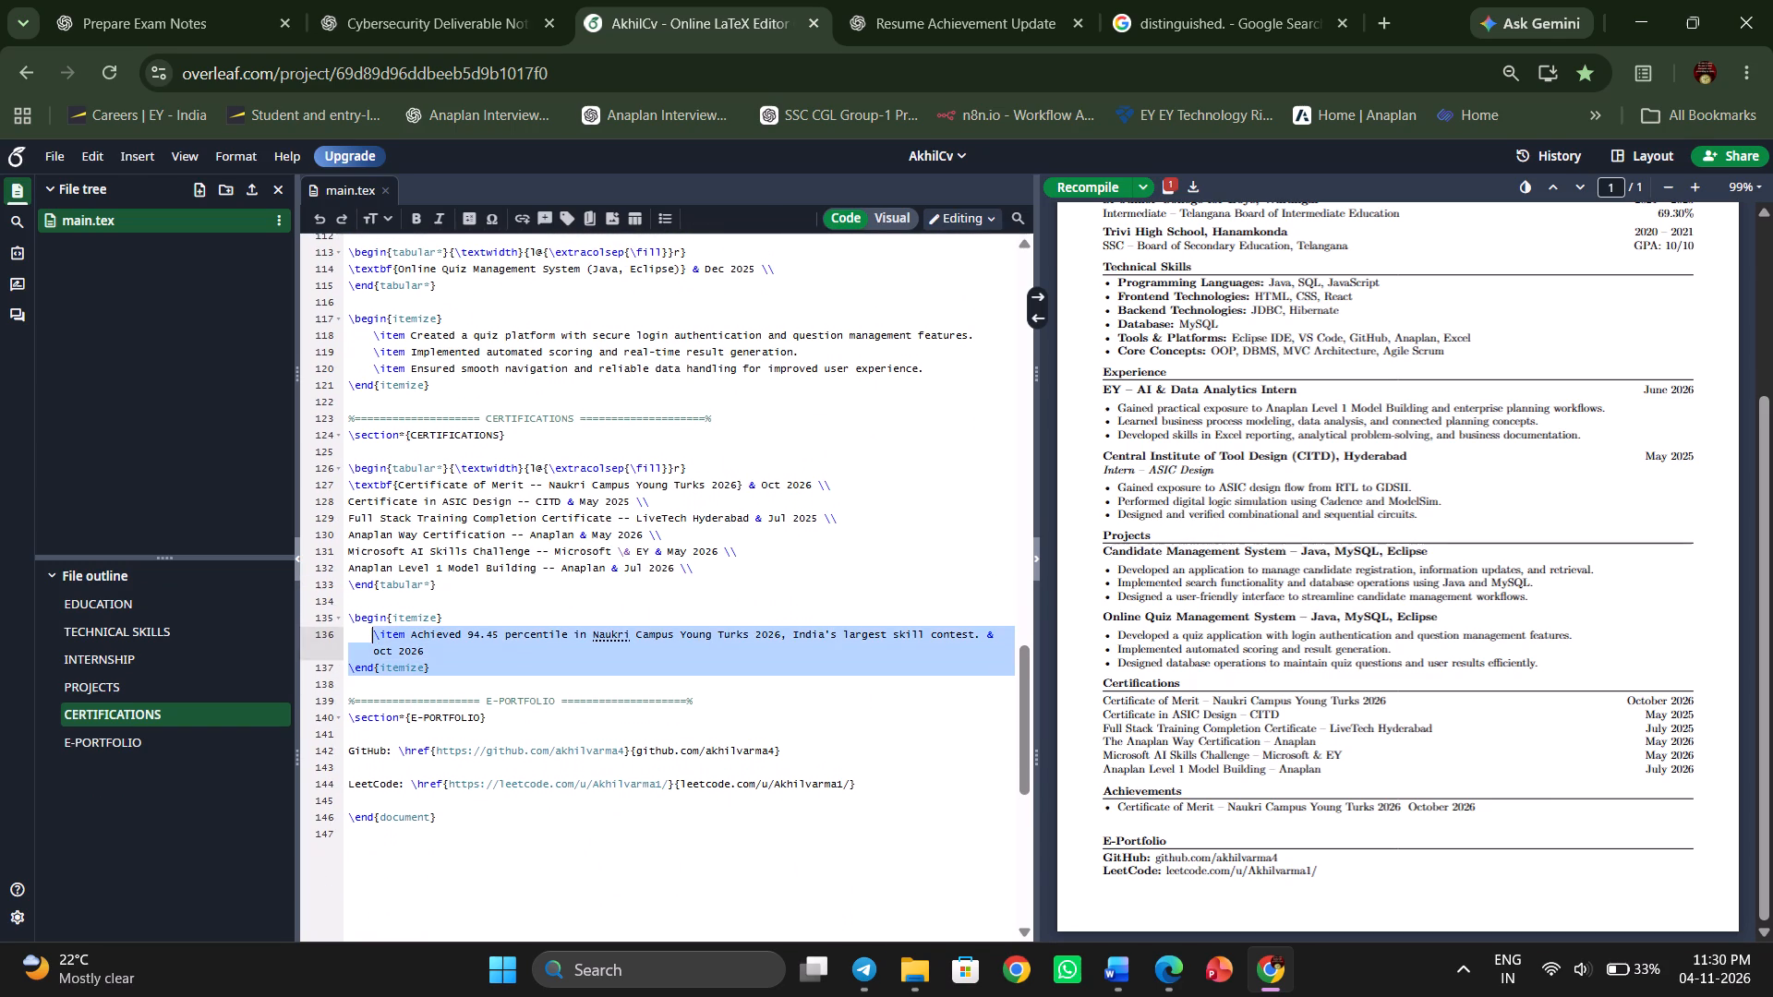
drag(371, 626, 331, 617)
key(BackSpace)
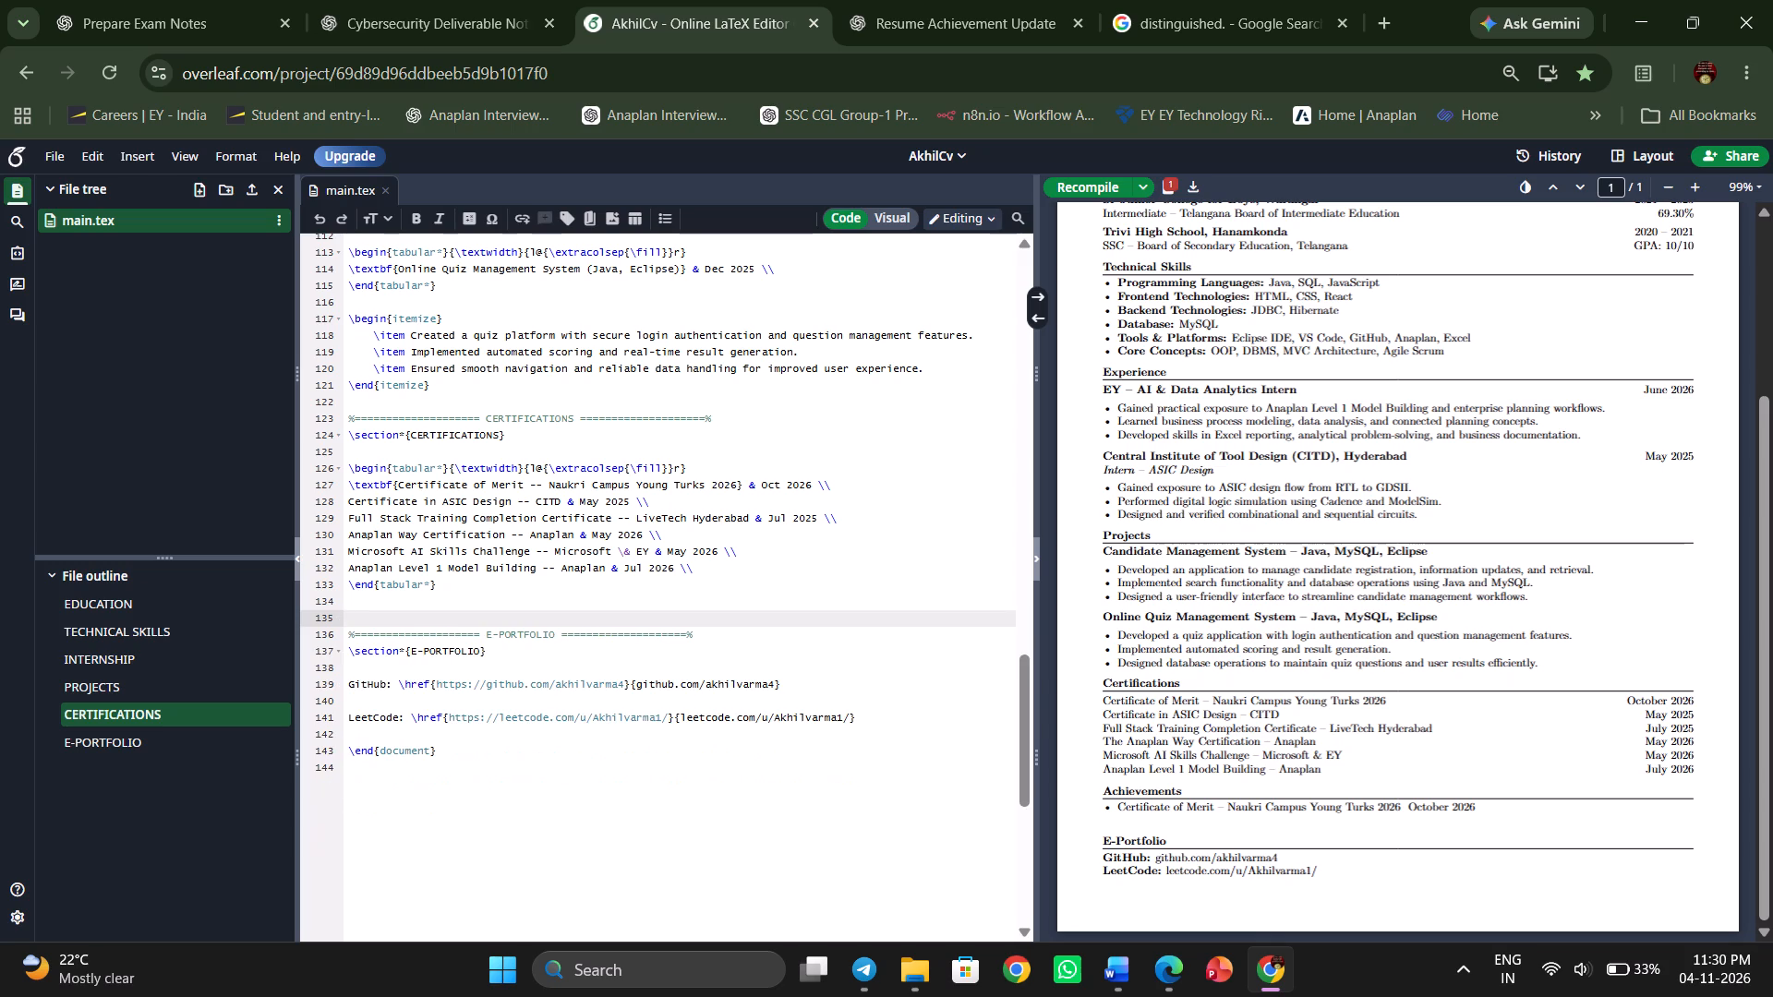
Move "{Certificate of Merit -- Naukri Campus Young Turks 2026} & Oct 2026 \\" below the Anaplan Level 1 Model Building row and recompile.
drag(830, 476, 666, 481)
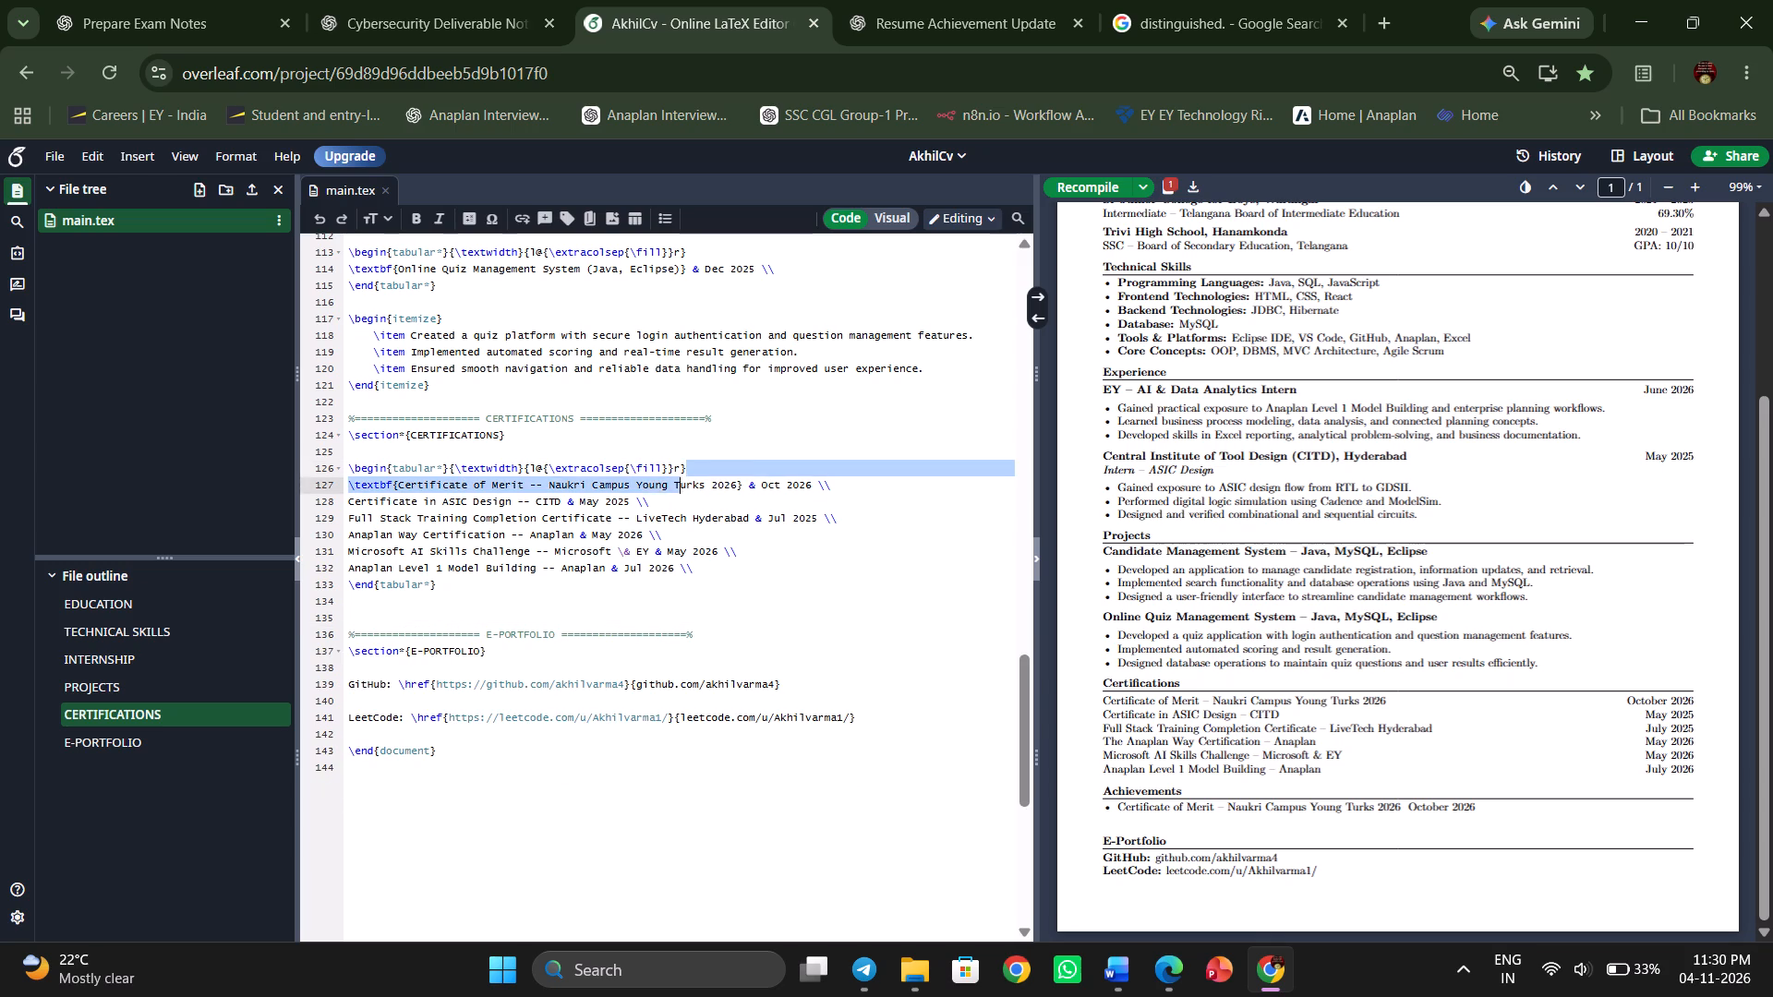
drag(666, 481, 684, 458)
click(829, 531)
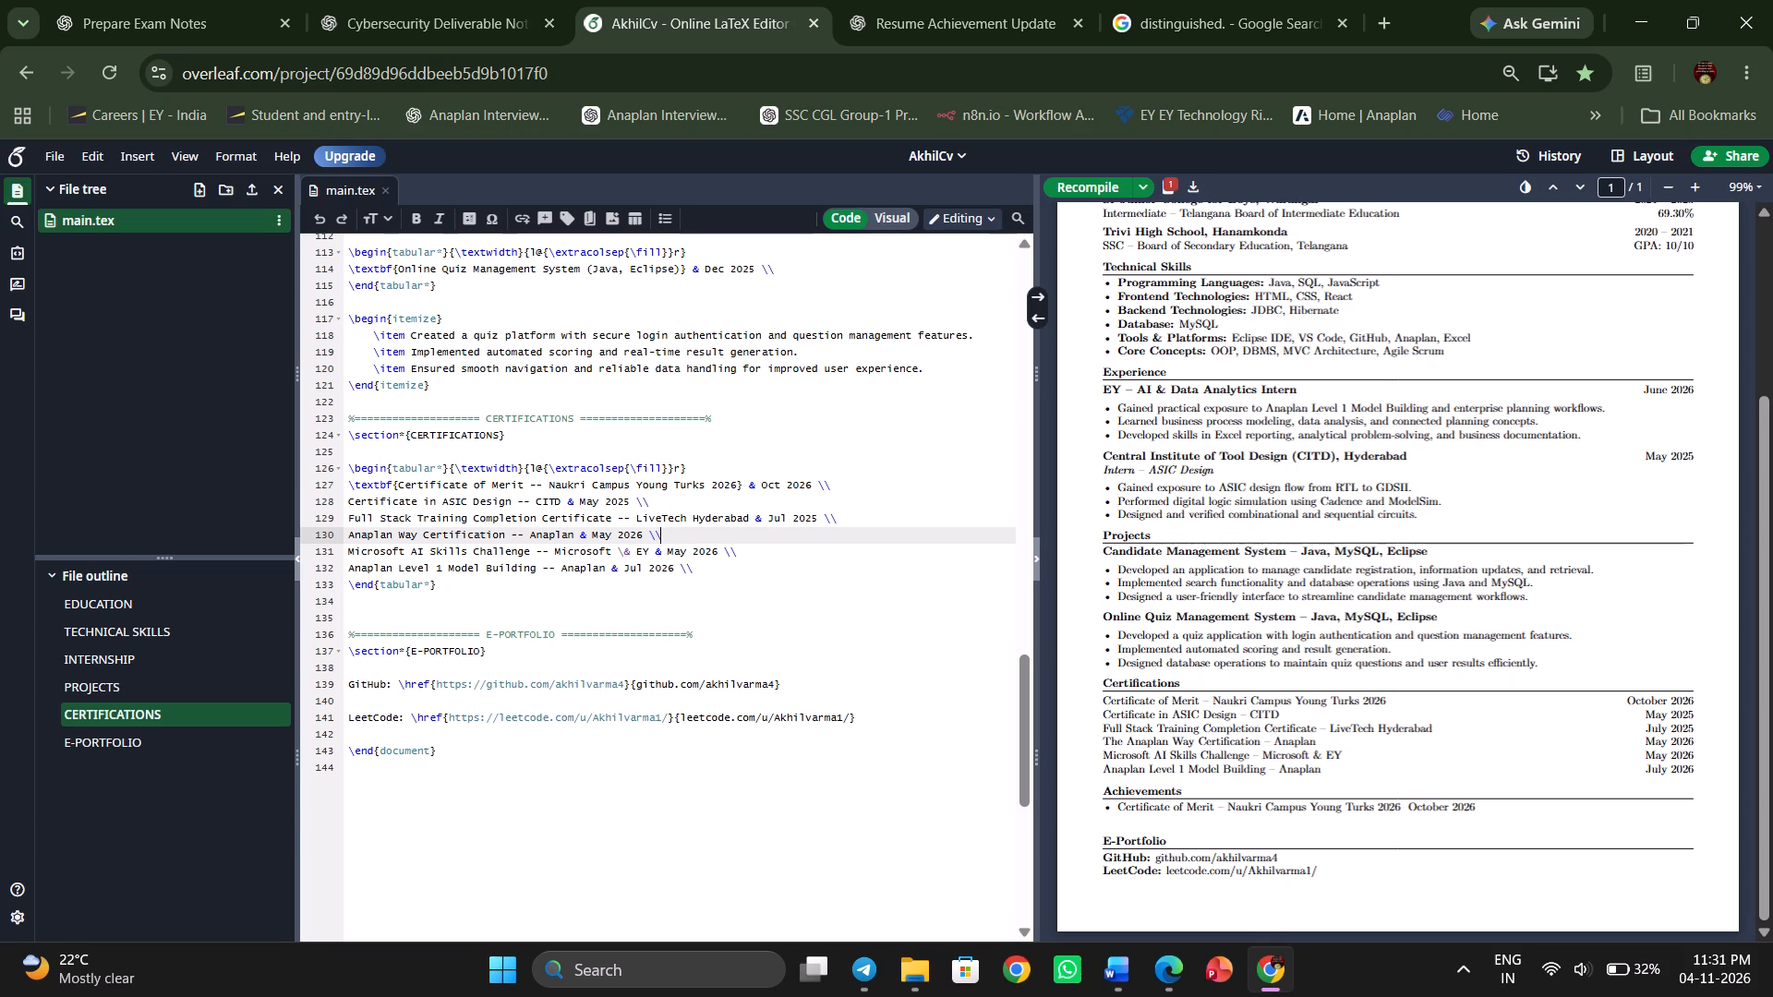
click(891, 558)
drag(396, 485, 810, 487)
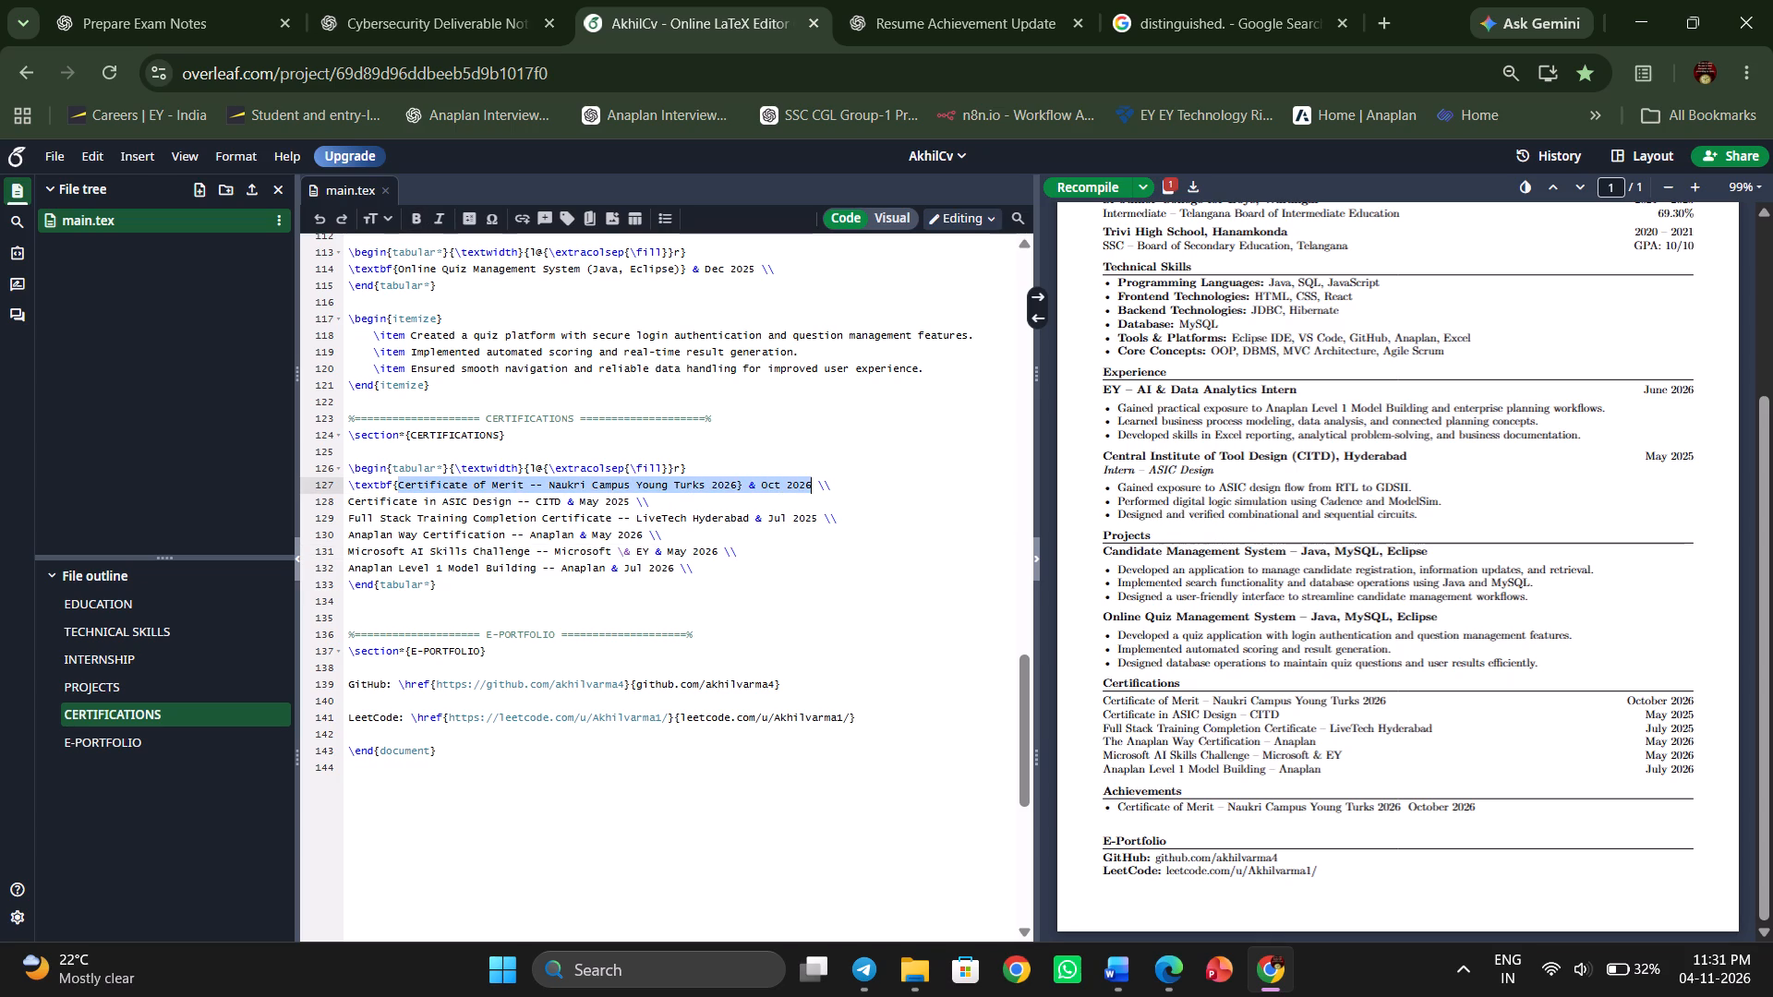
drag(810, 487, 817, 486)
drag(858, 486, 552, 478)
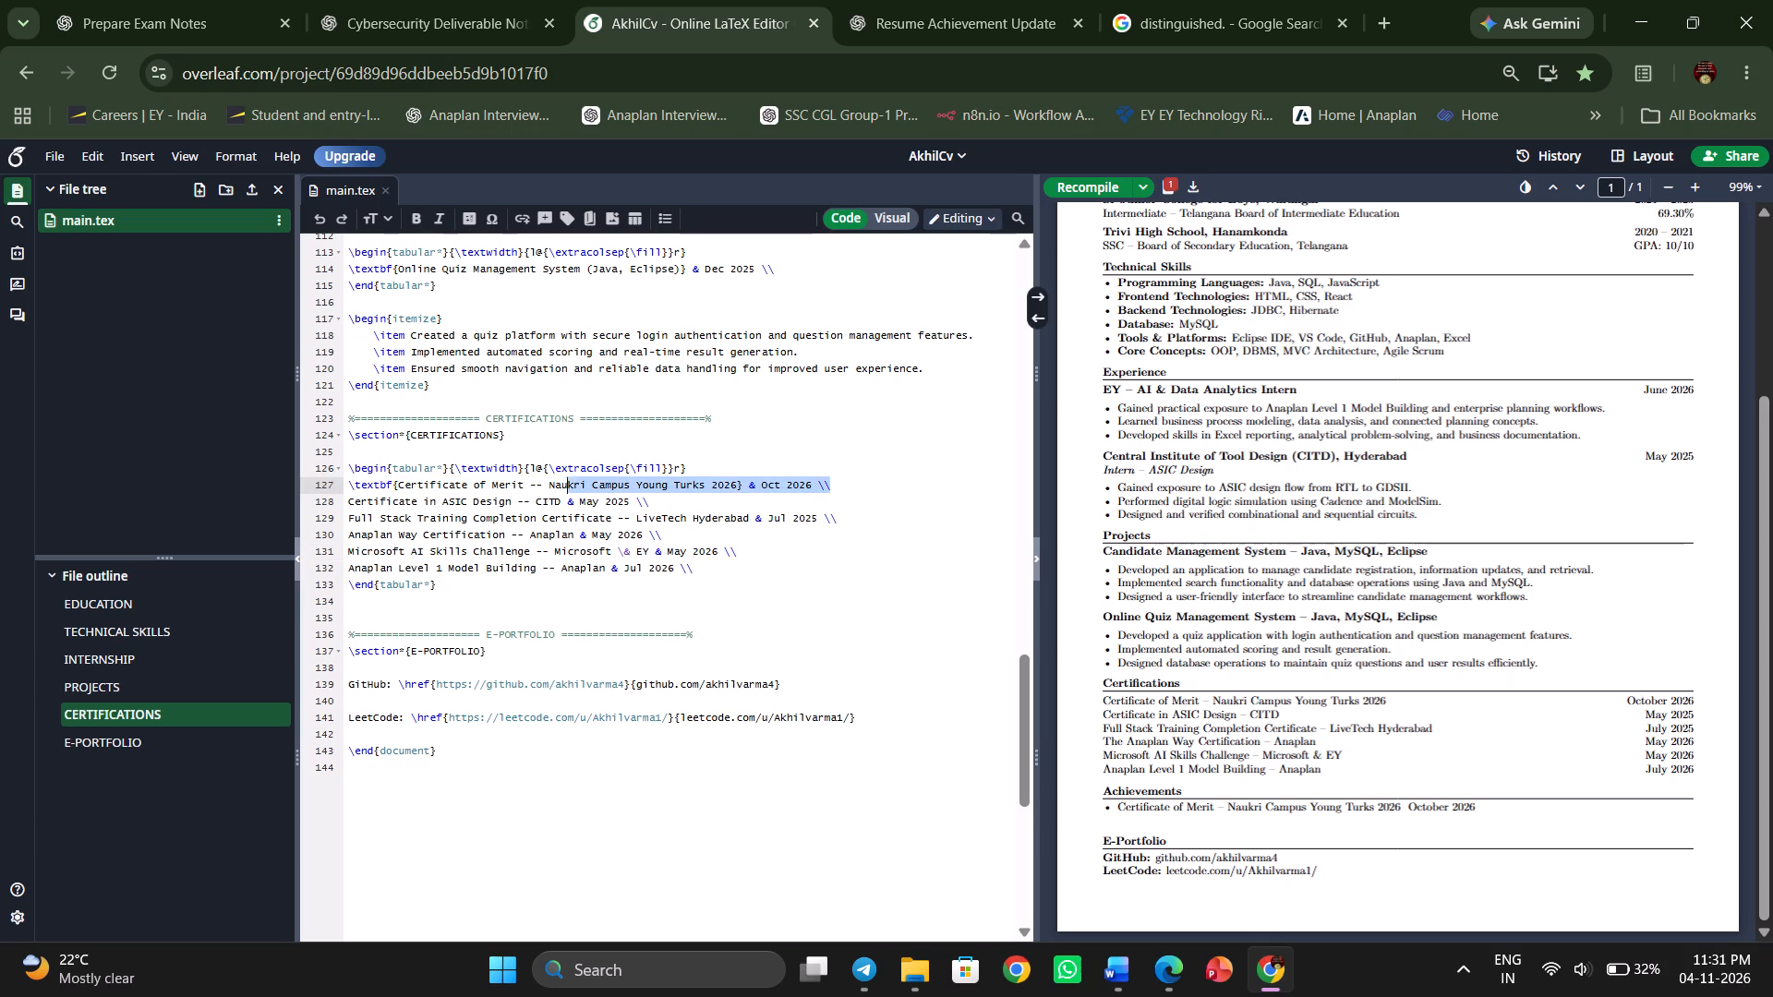
drag(552, 478, 391, 488)
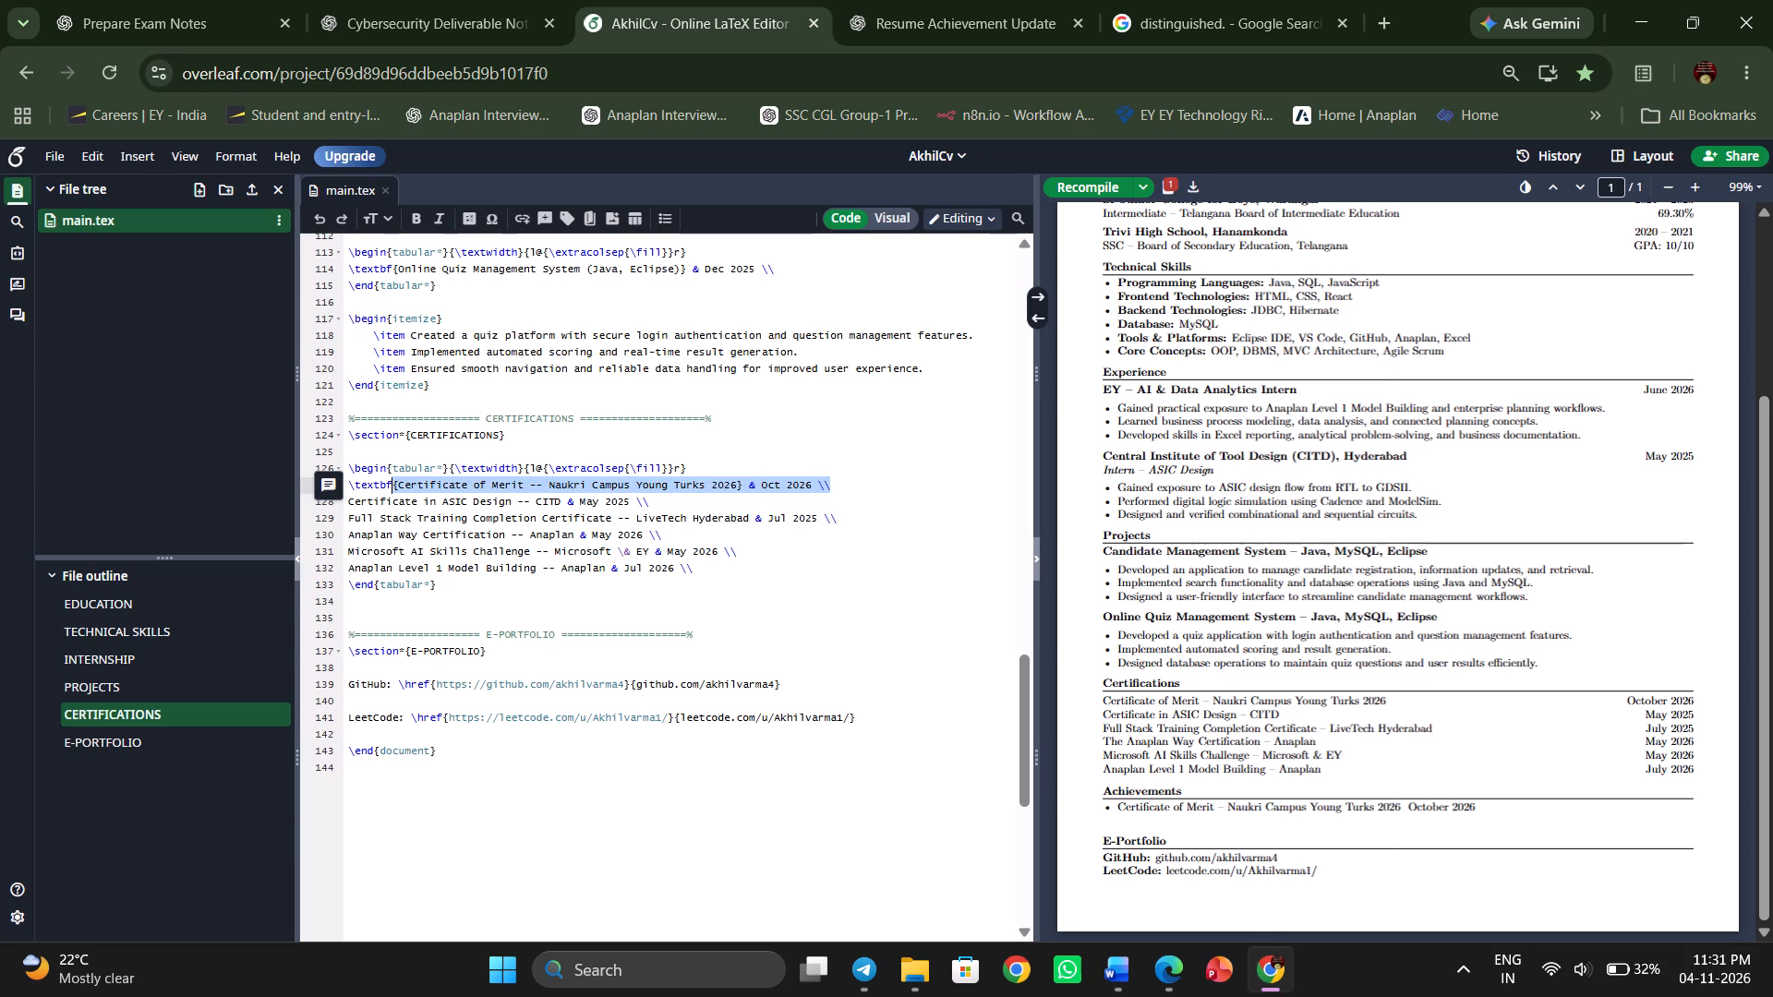
key(ctrl+x)
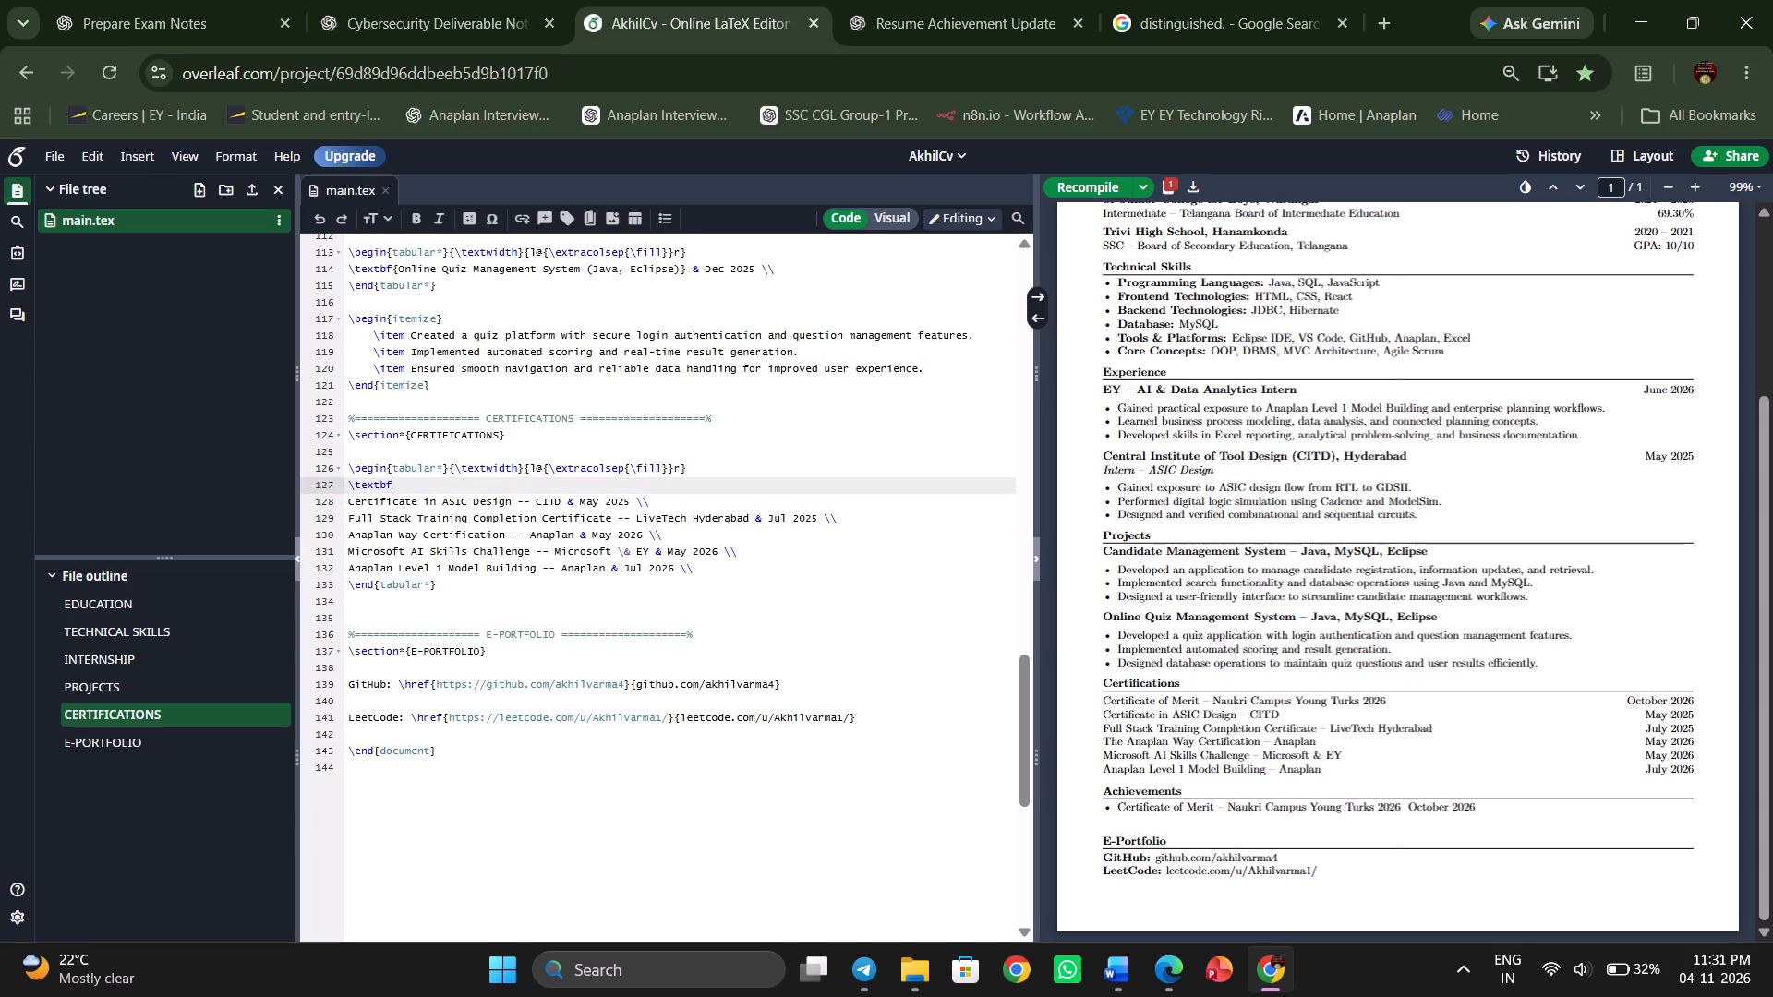
click(726, 567)
key(Return)
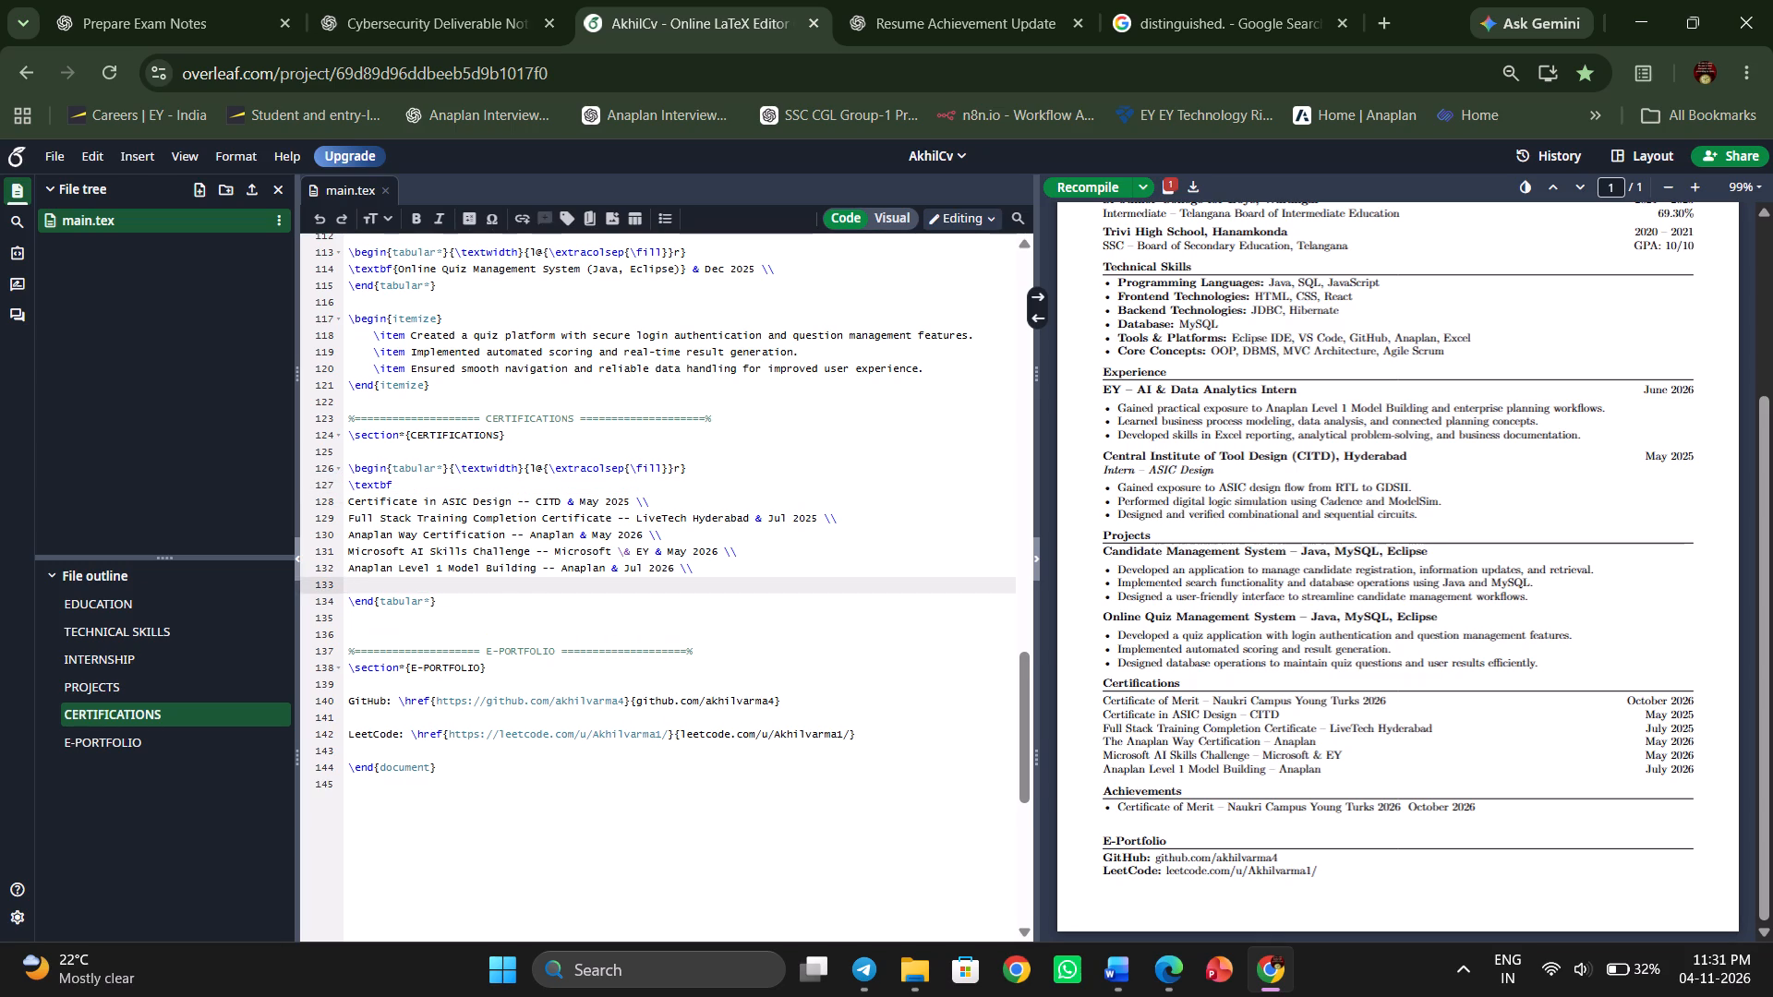
key(ctrl+v)
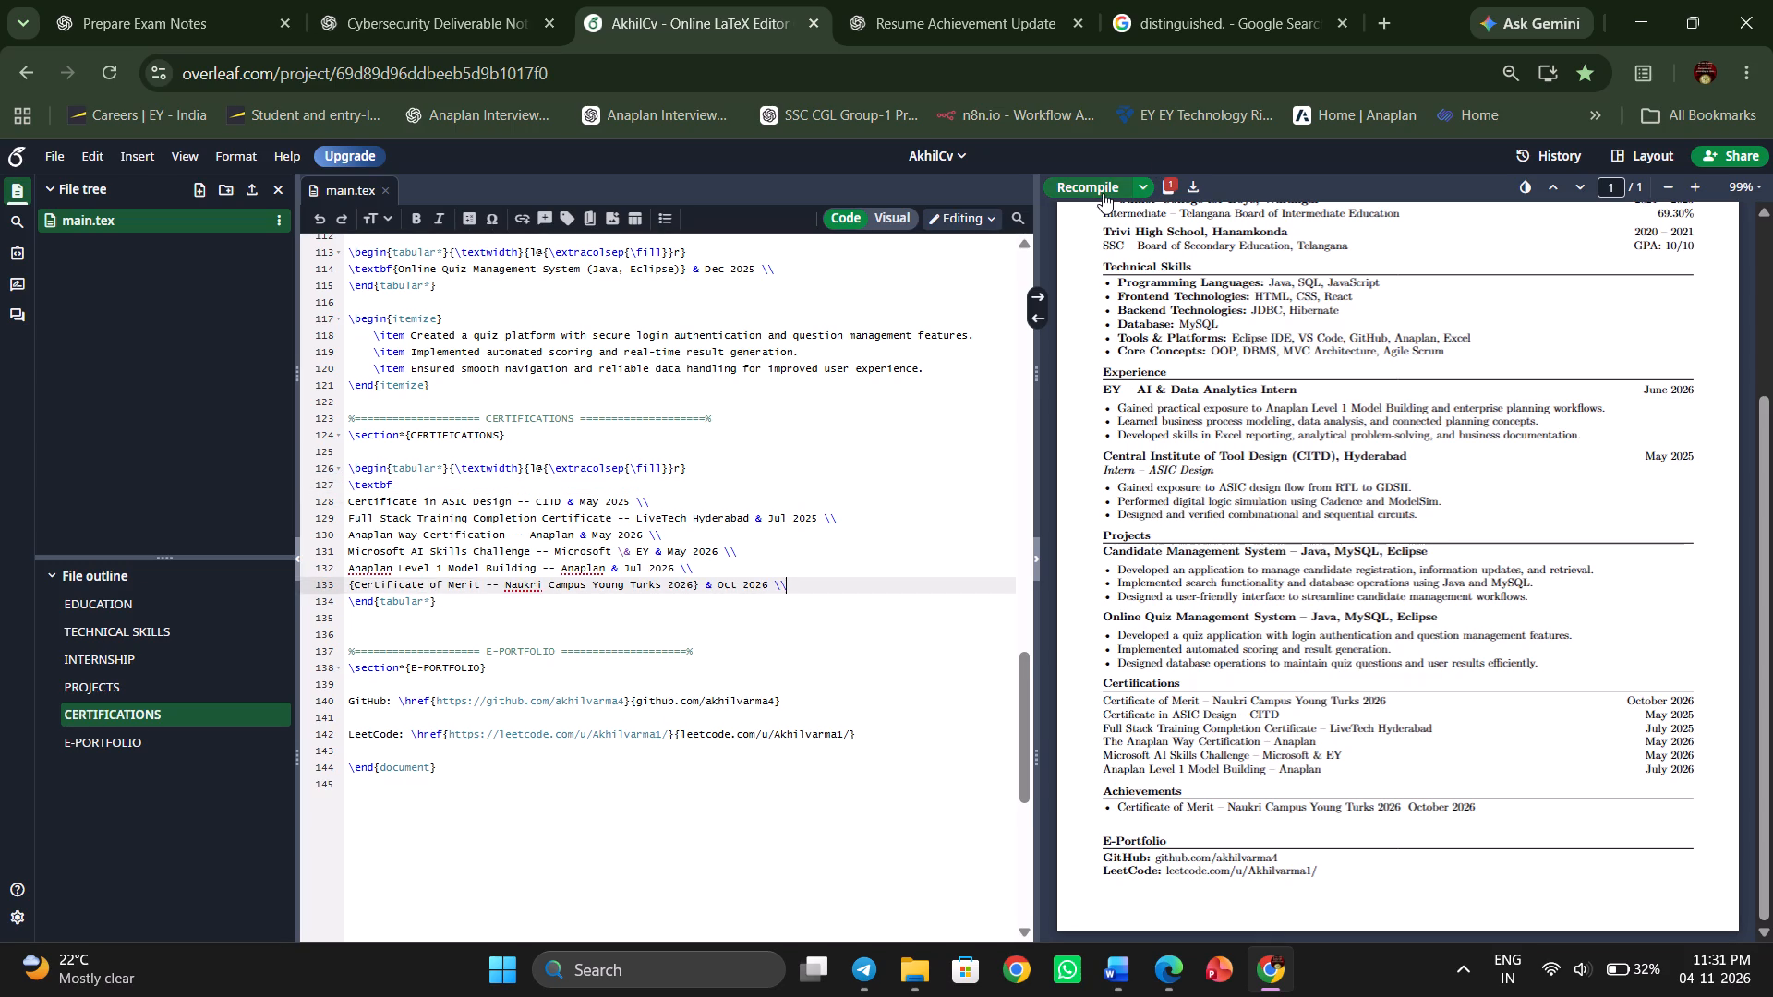
click(1103, 193)
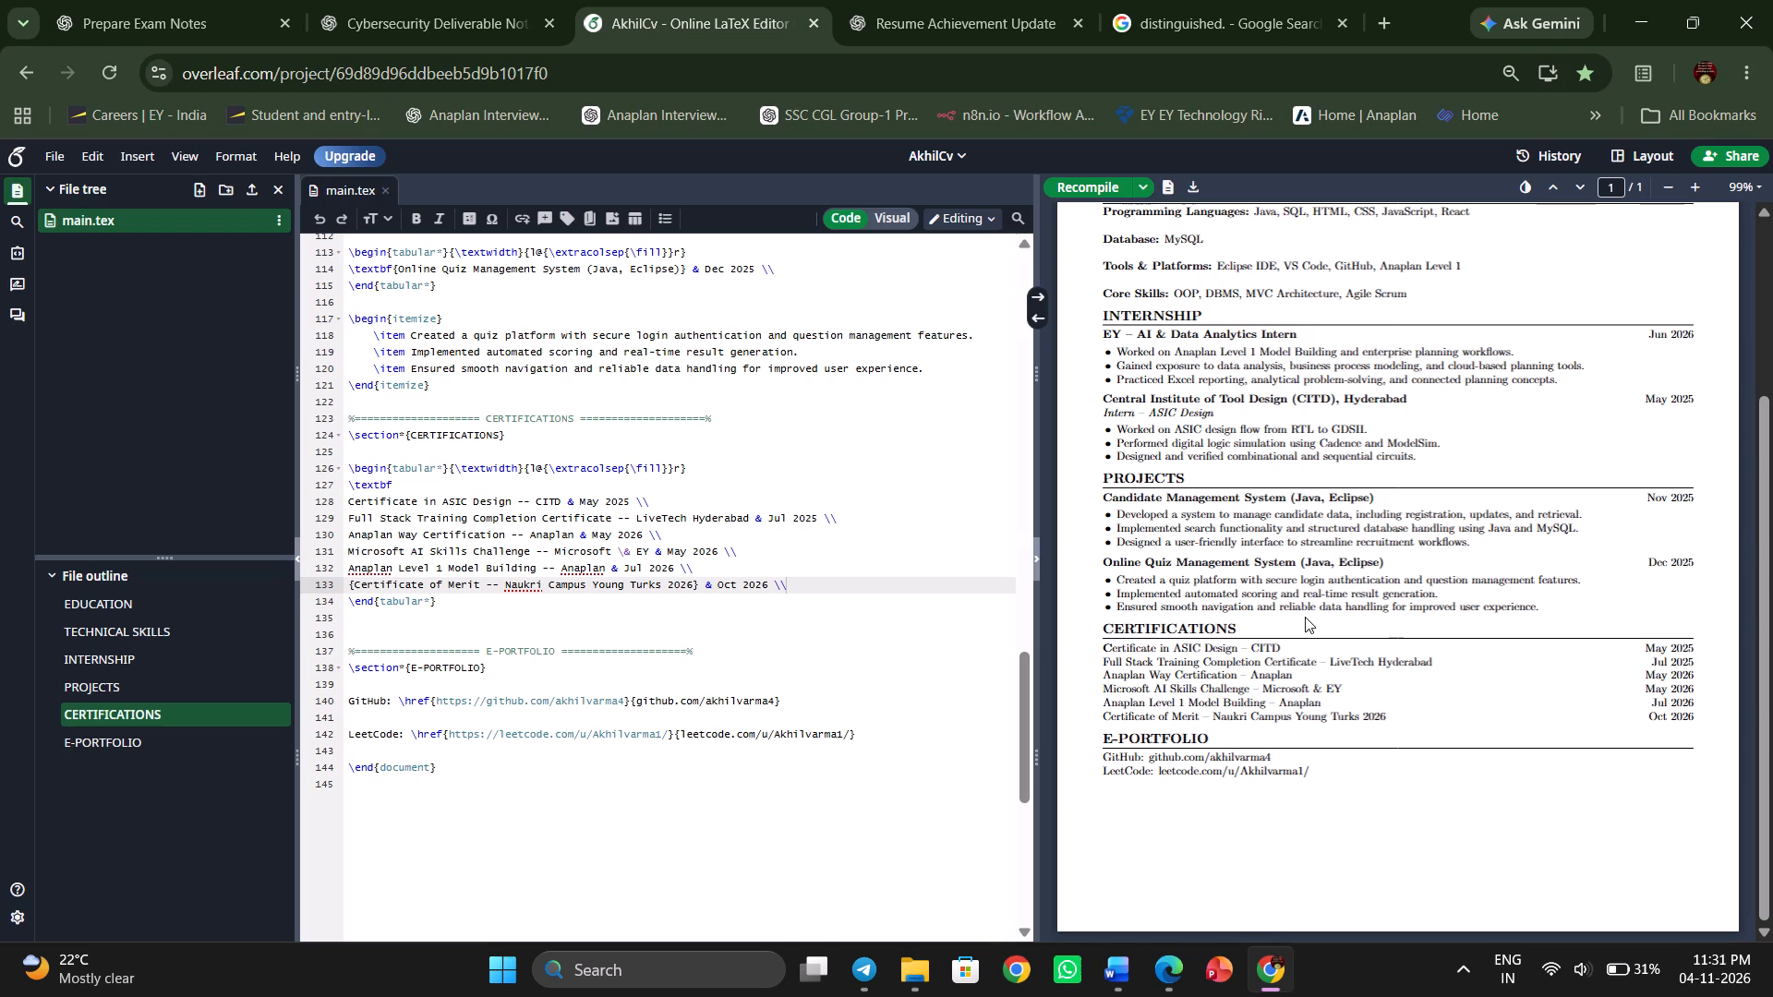
Undo the paste of the Certificate of Merit row at the end of the CERTIFICATIONS table.
scroll(1305, 617, up, 2)
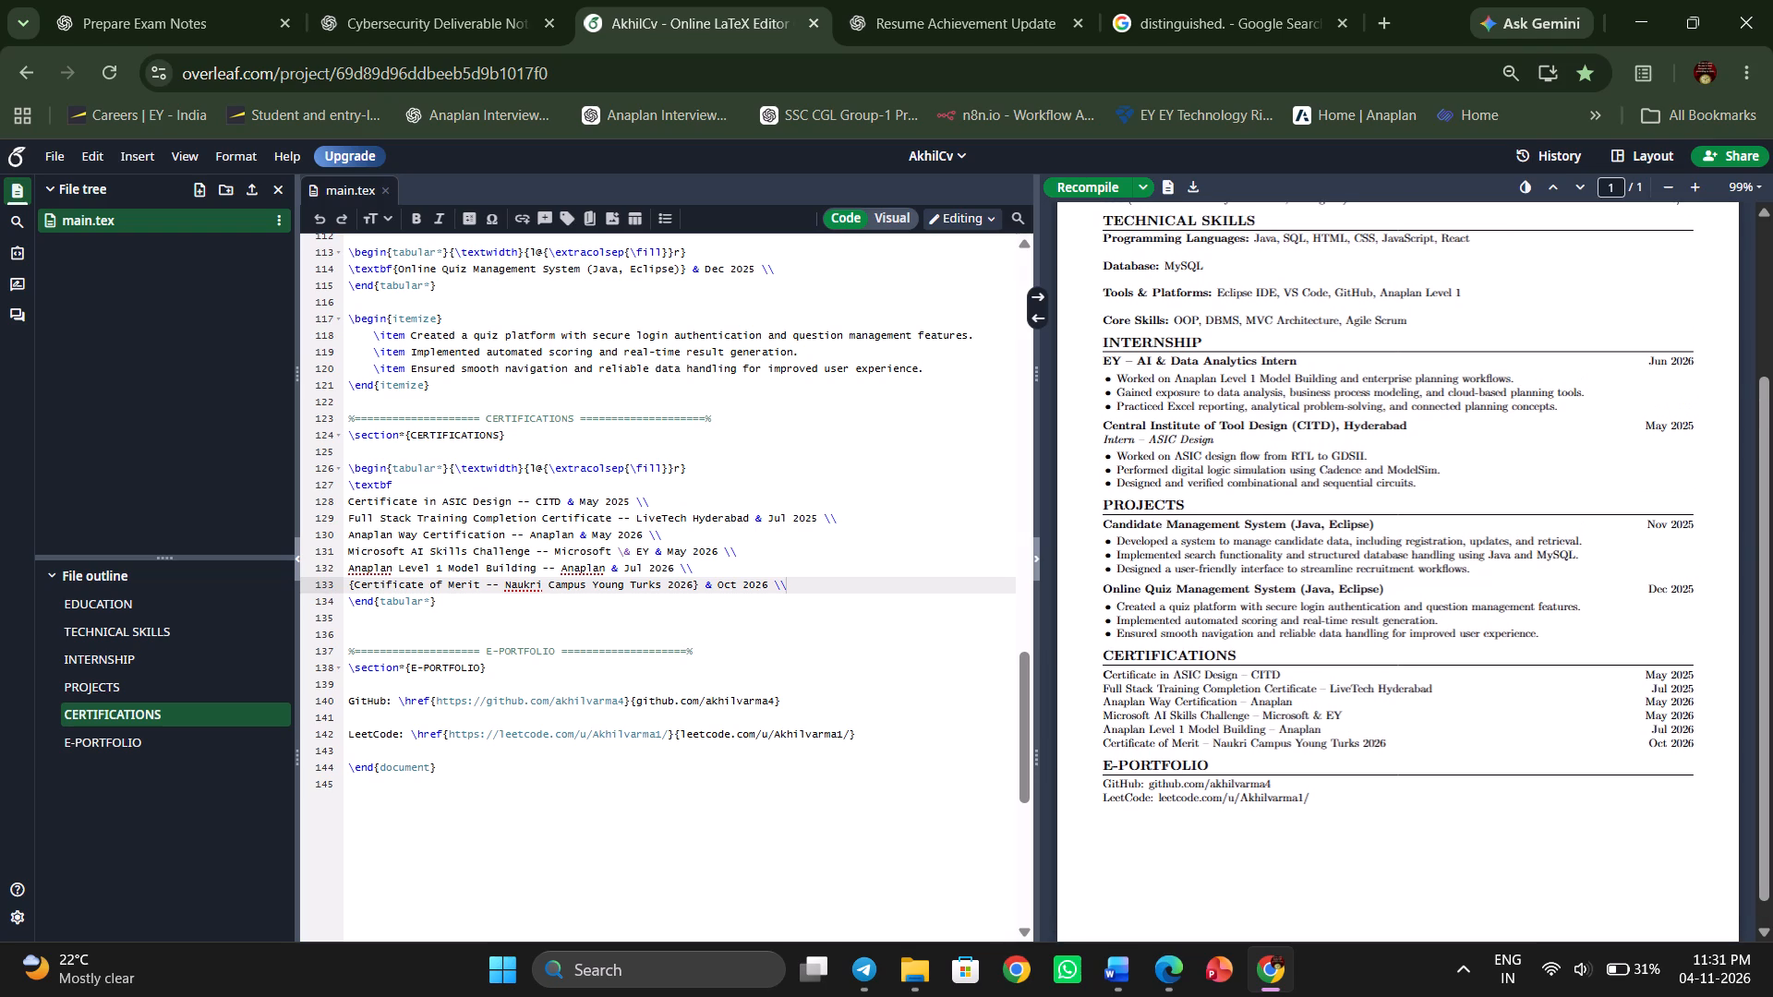
scroll(1305, 617, up, 1)
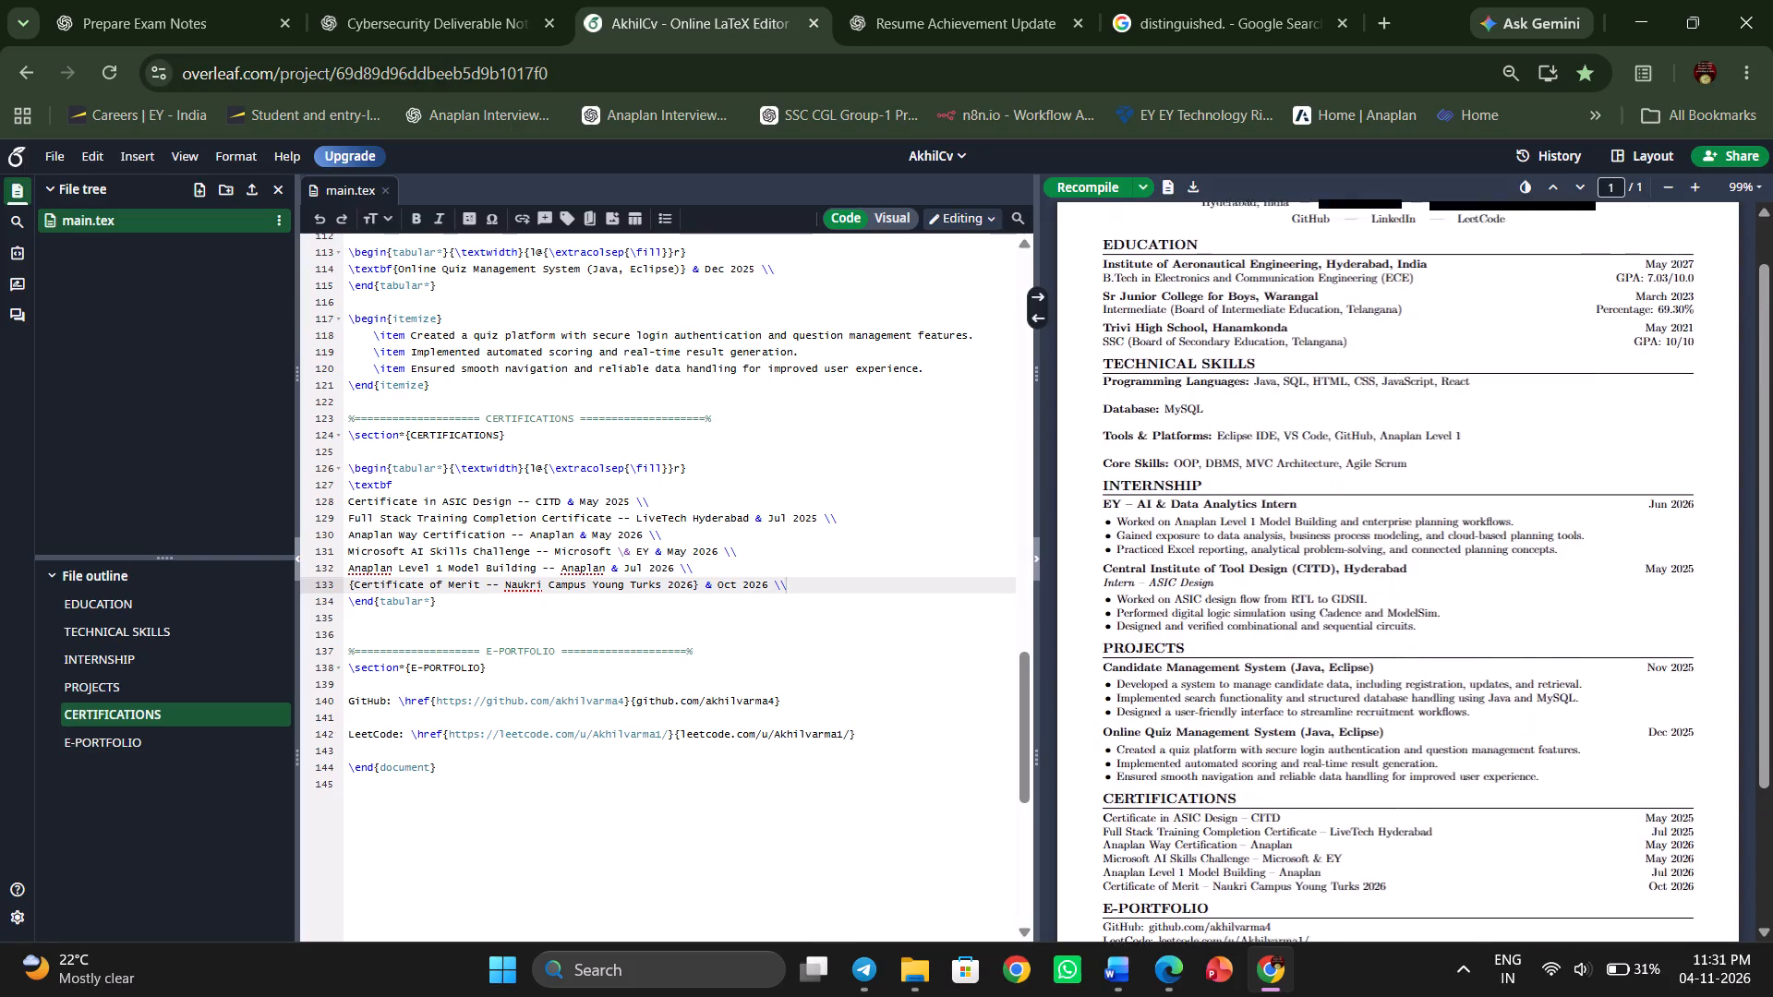
scroll(1305, 617, up, 1)
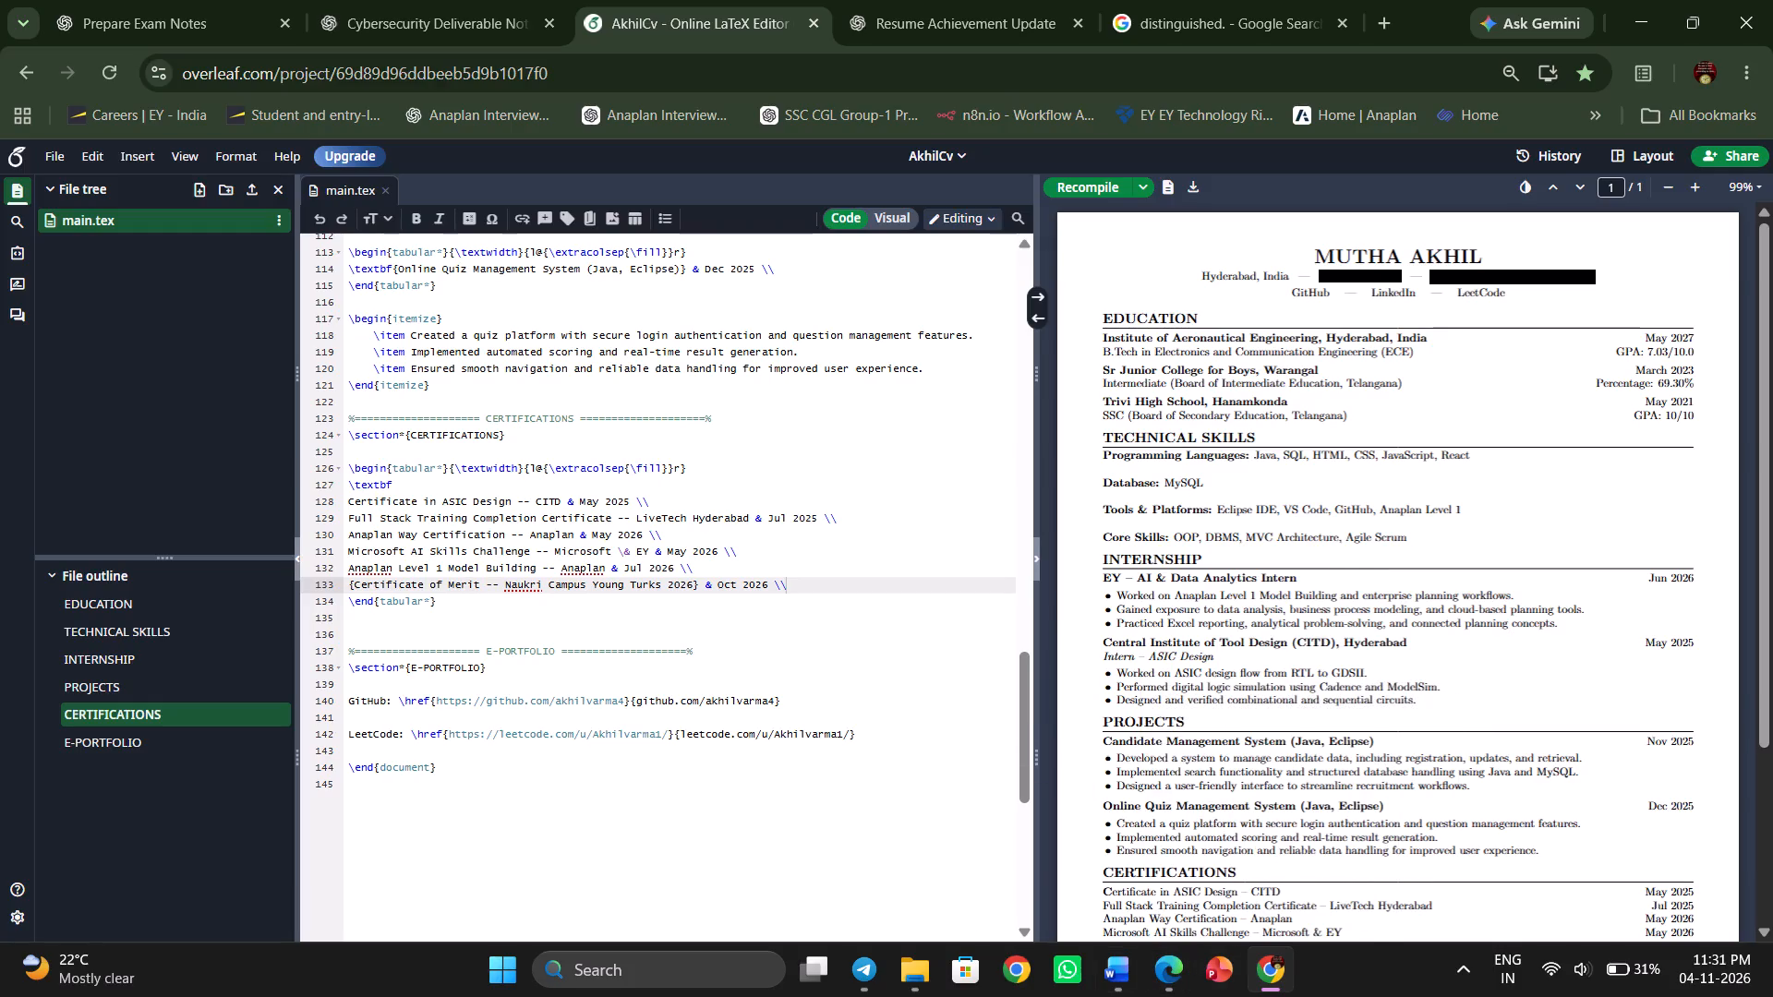
key(ctrl+a)
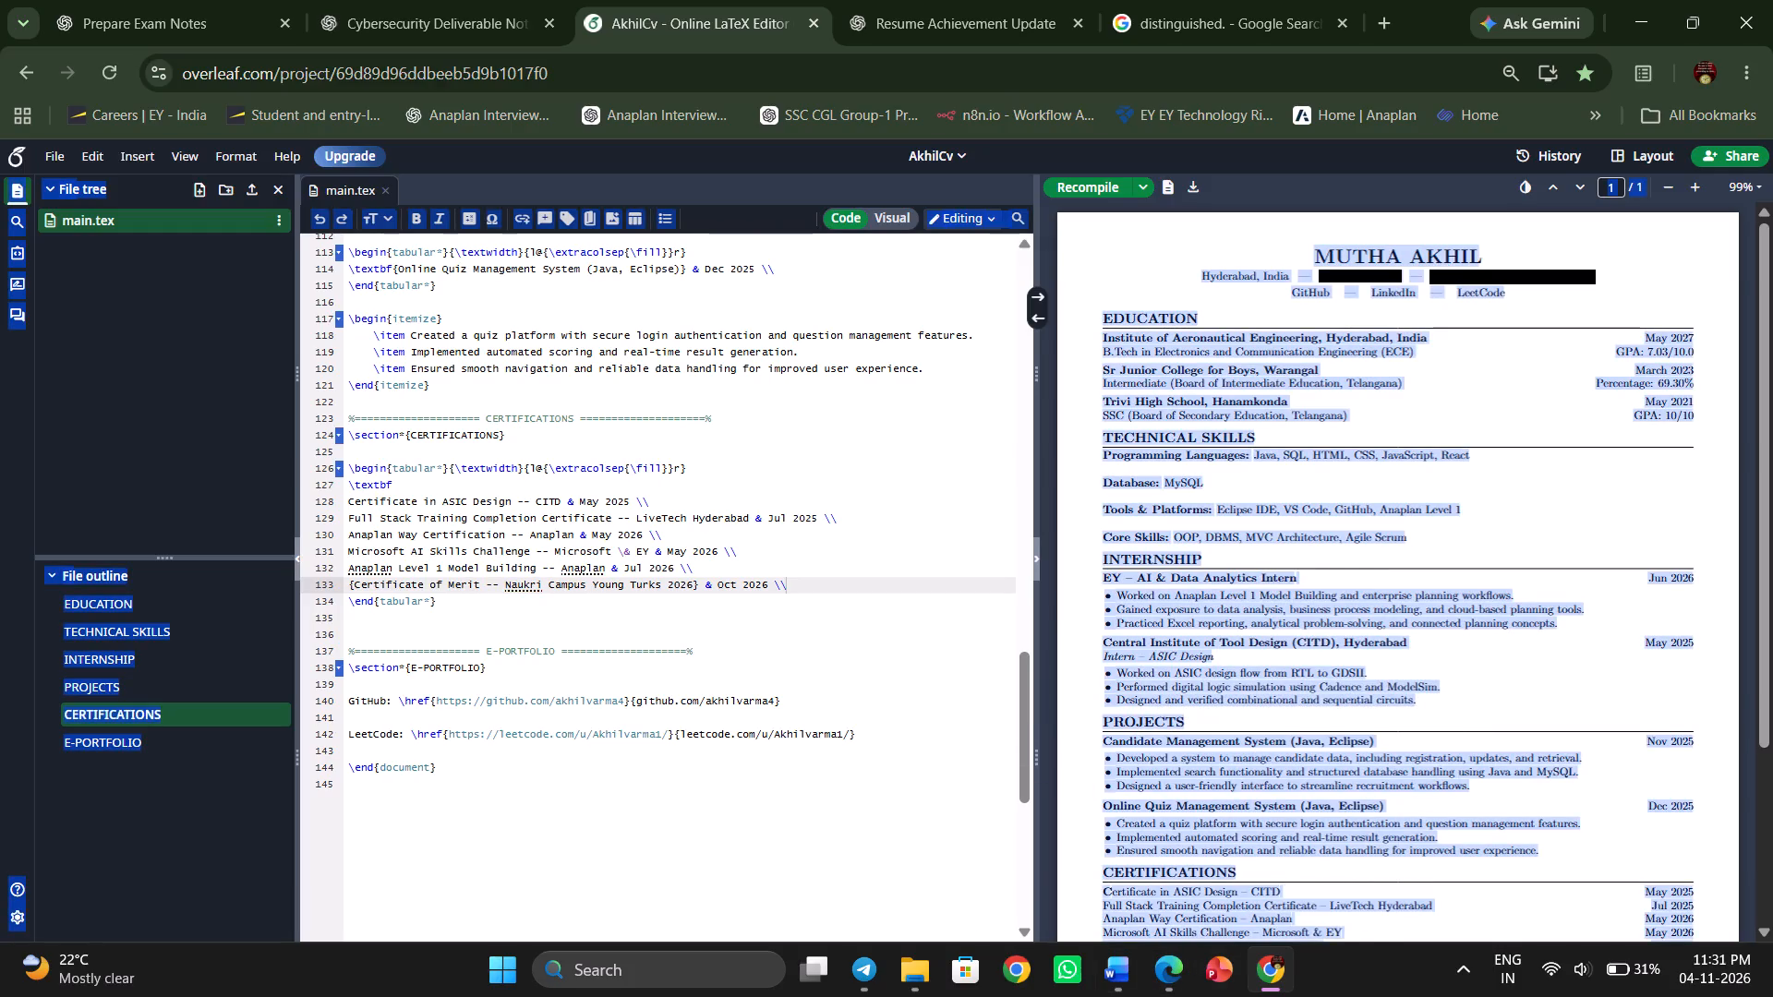
click(704, 791)
key(ctrl+a)
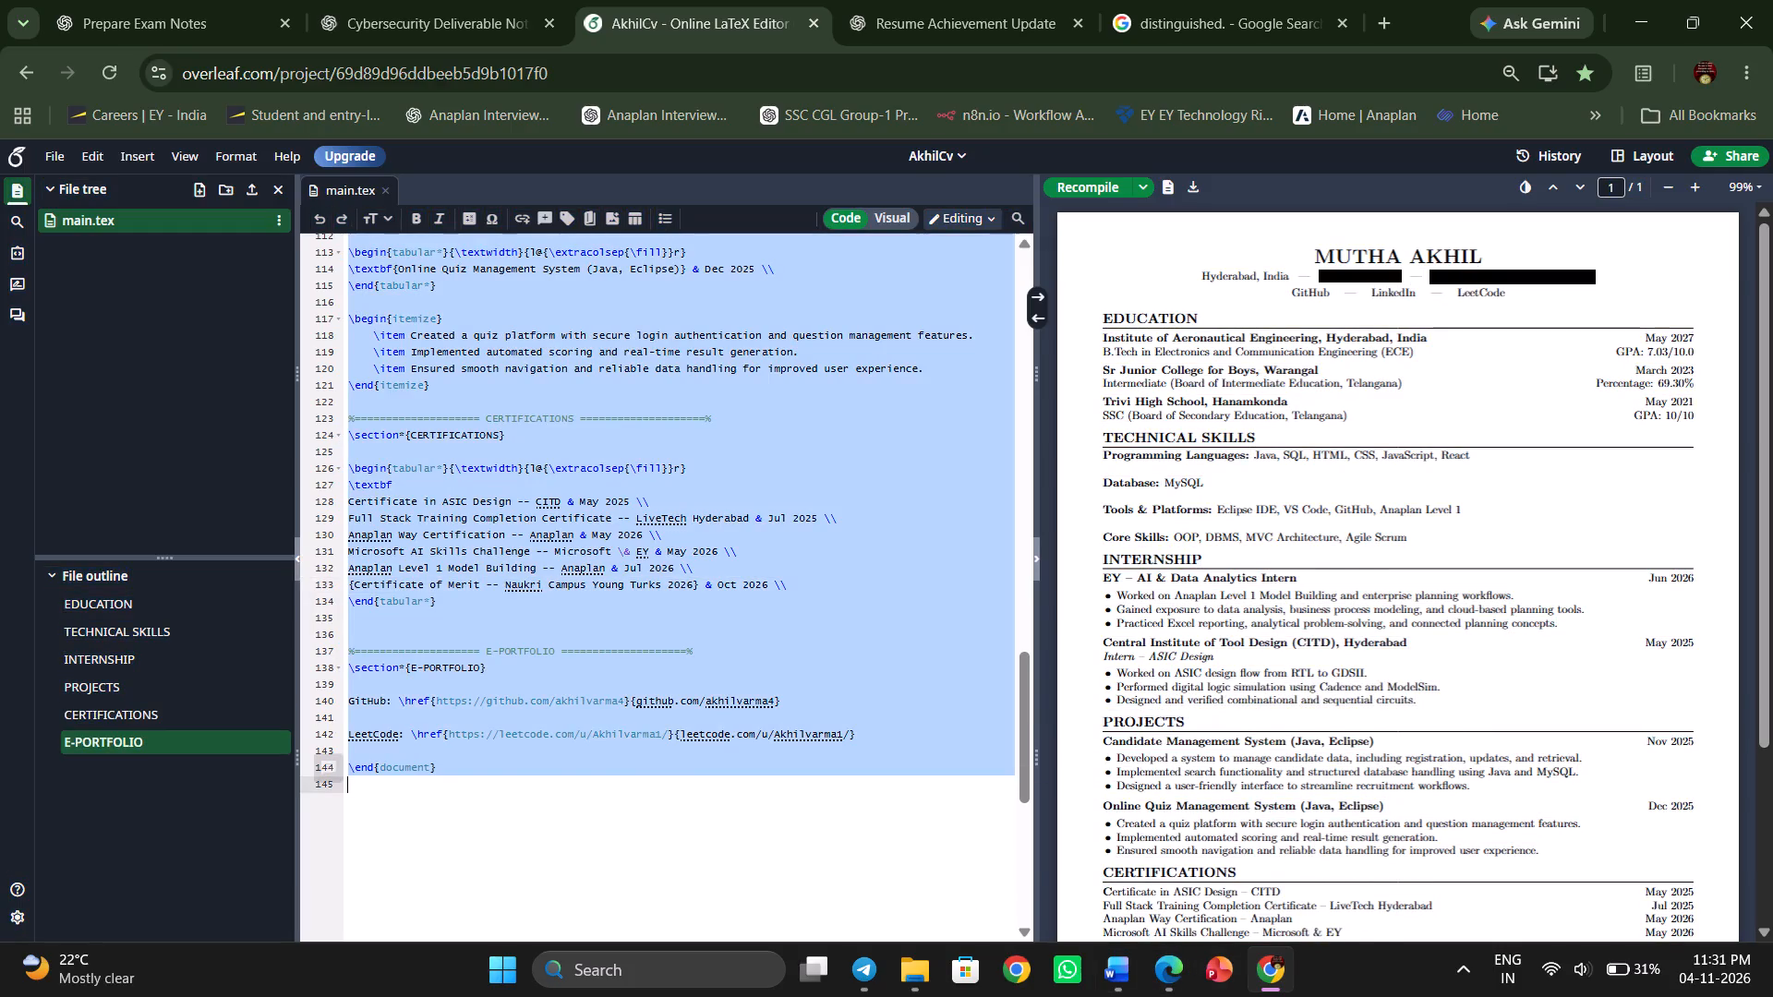
key(ctrl+z)
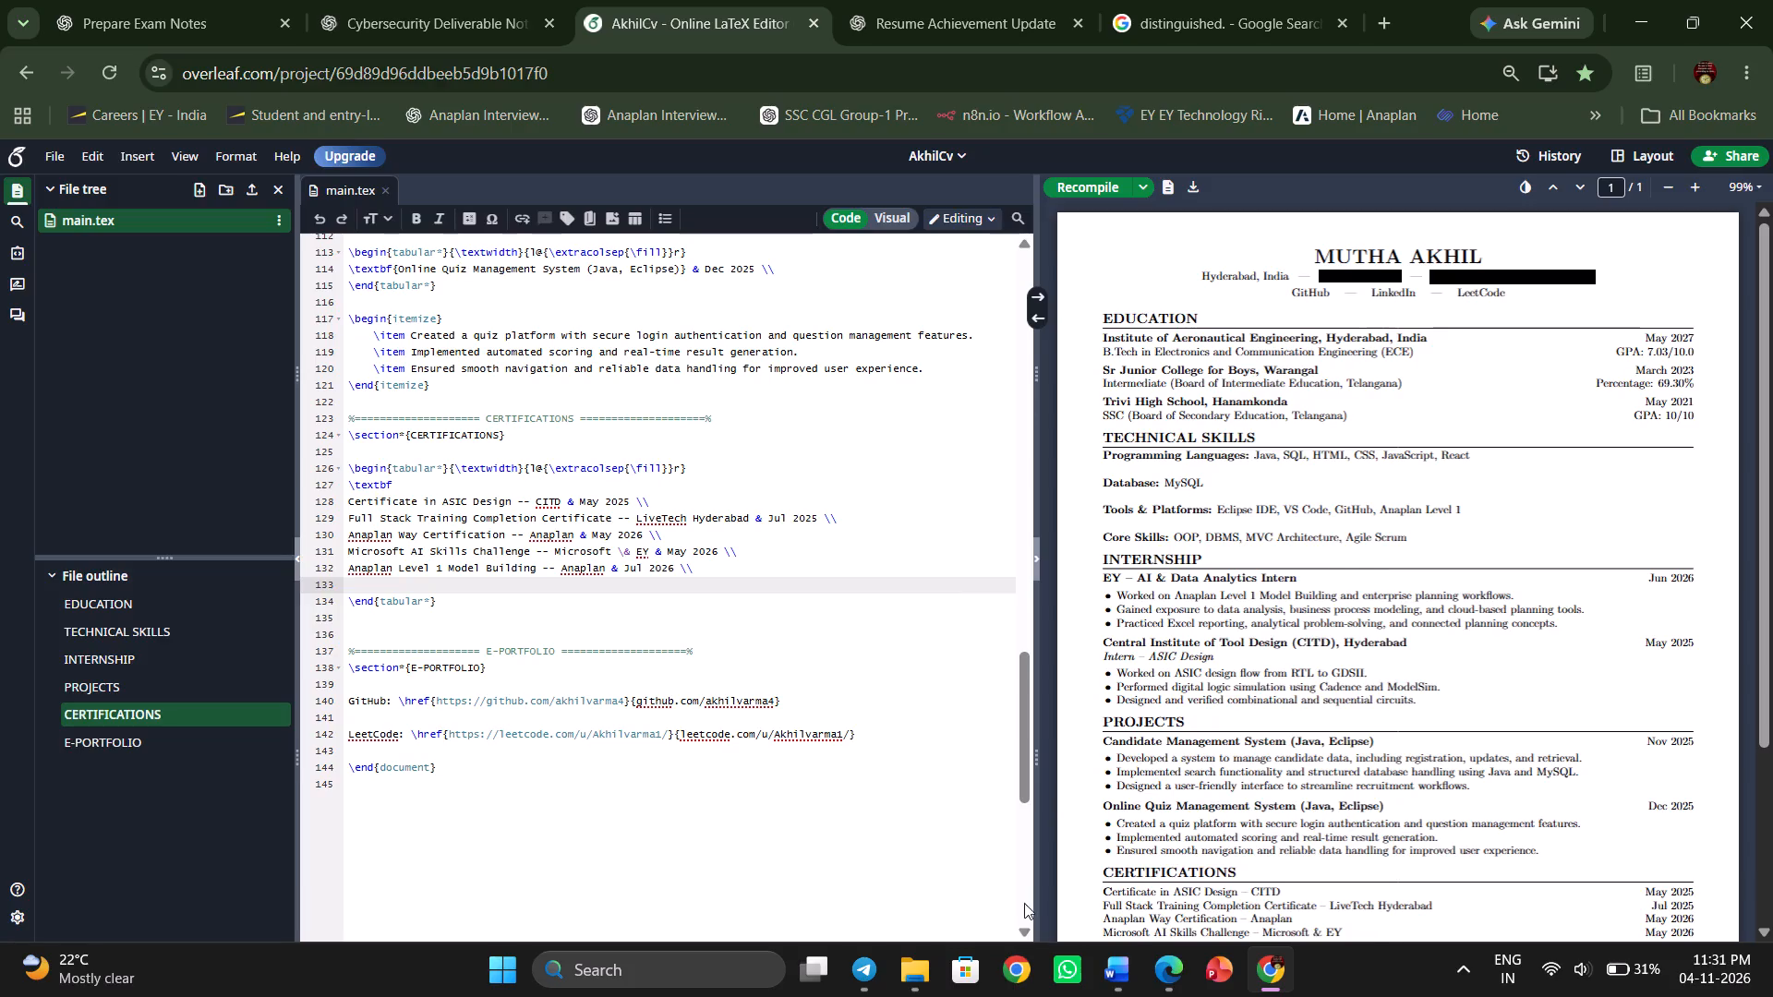
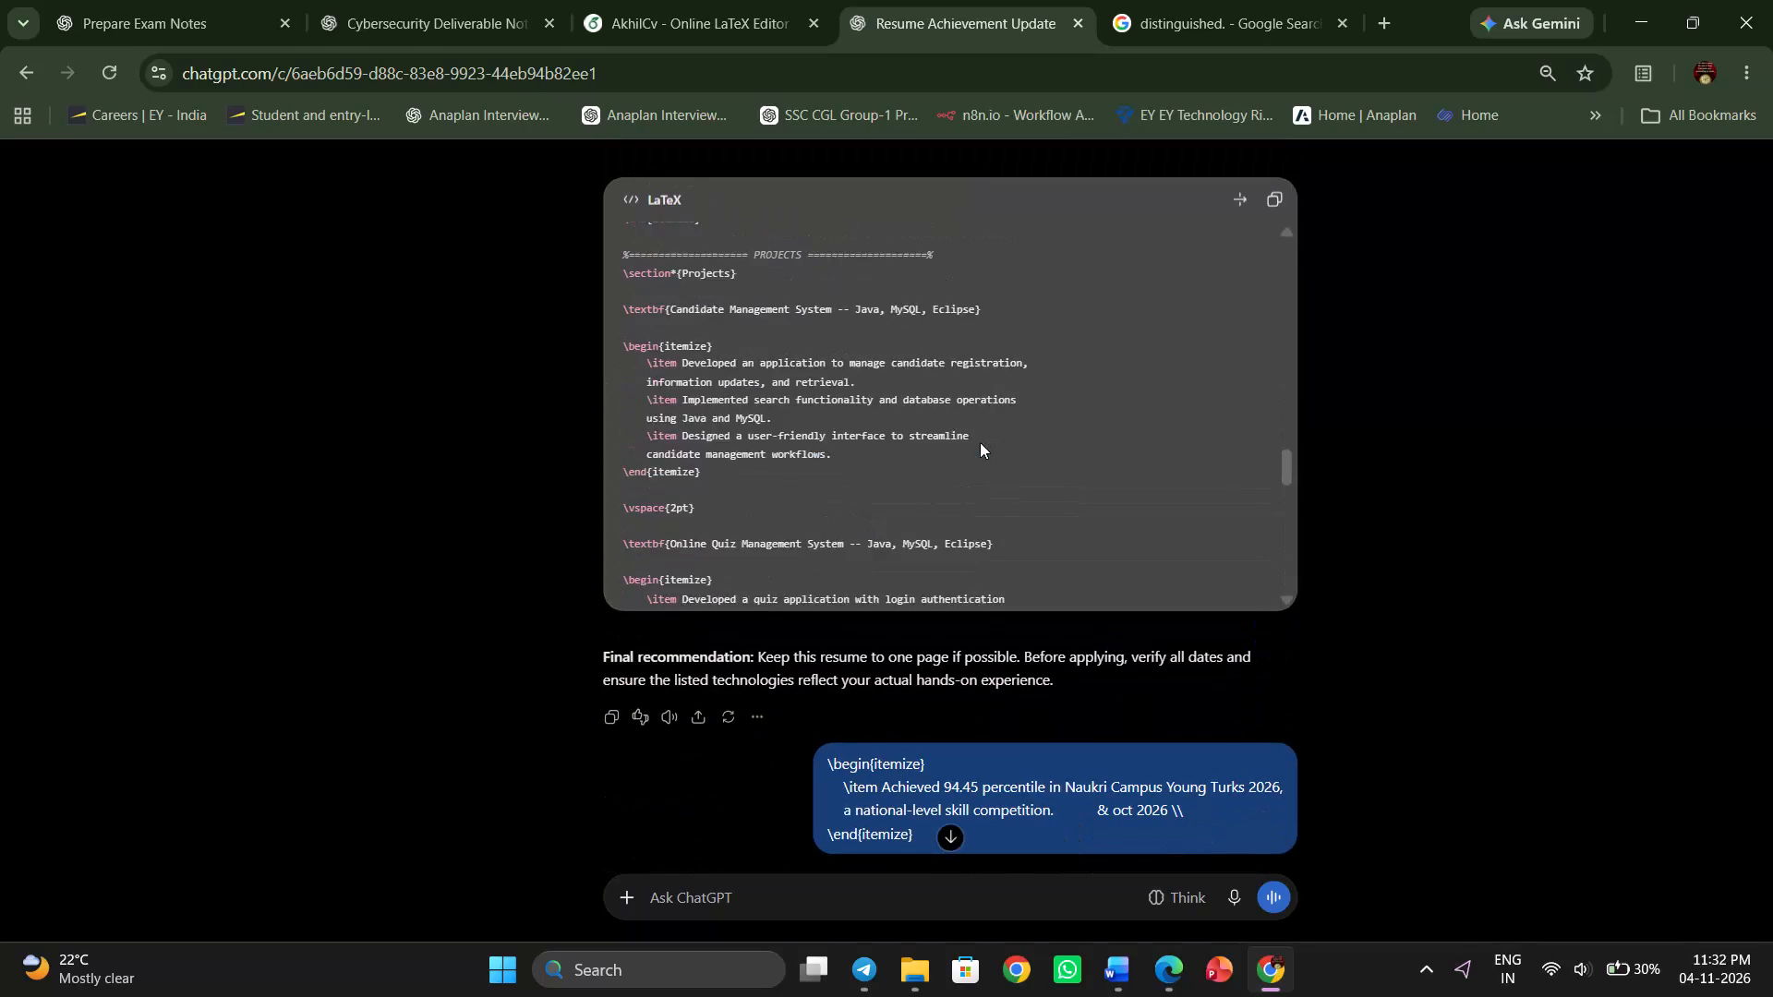
Copy the full LaTeX resume code from the ChatGPT reply, replace all of Overleaf's main.tex with it, and recompile.
click(1273, 200)
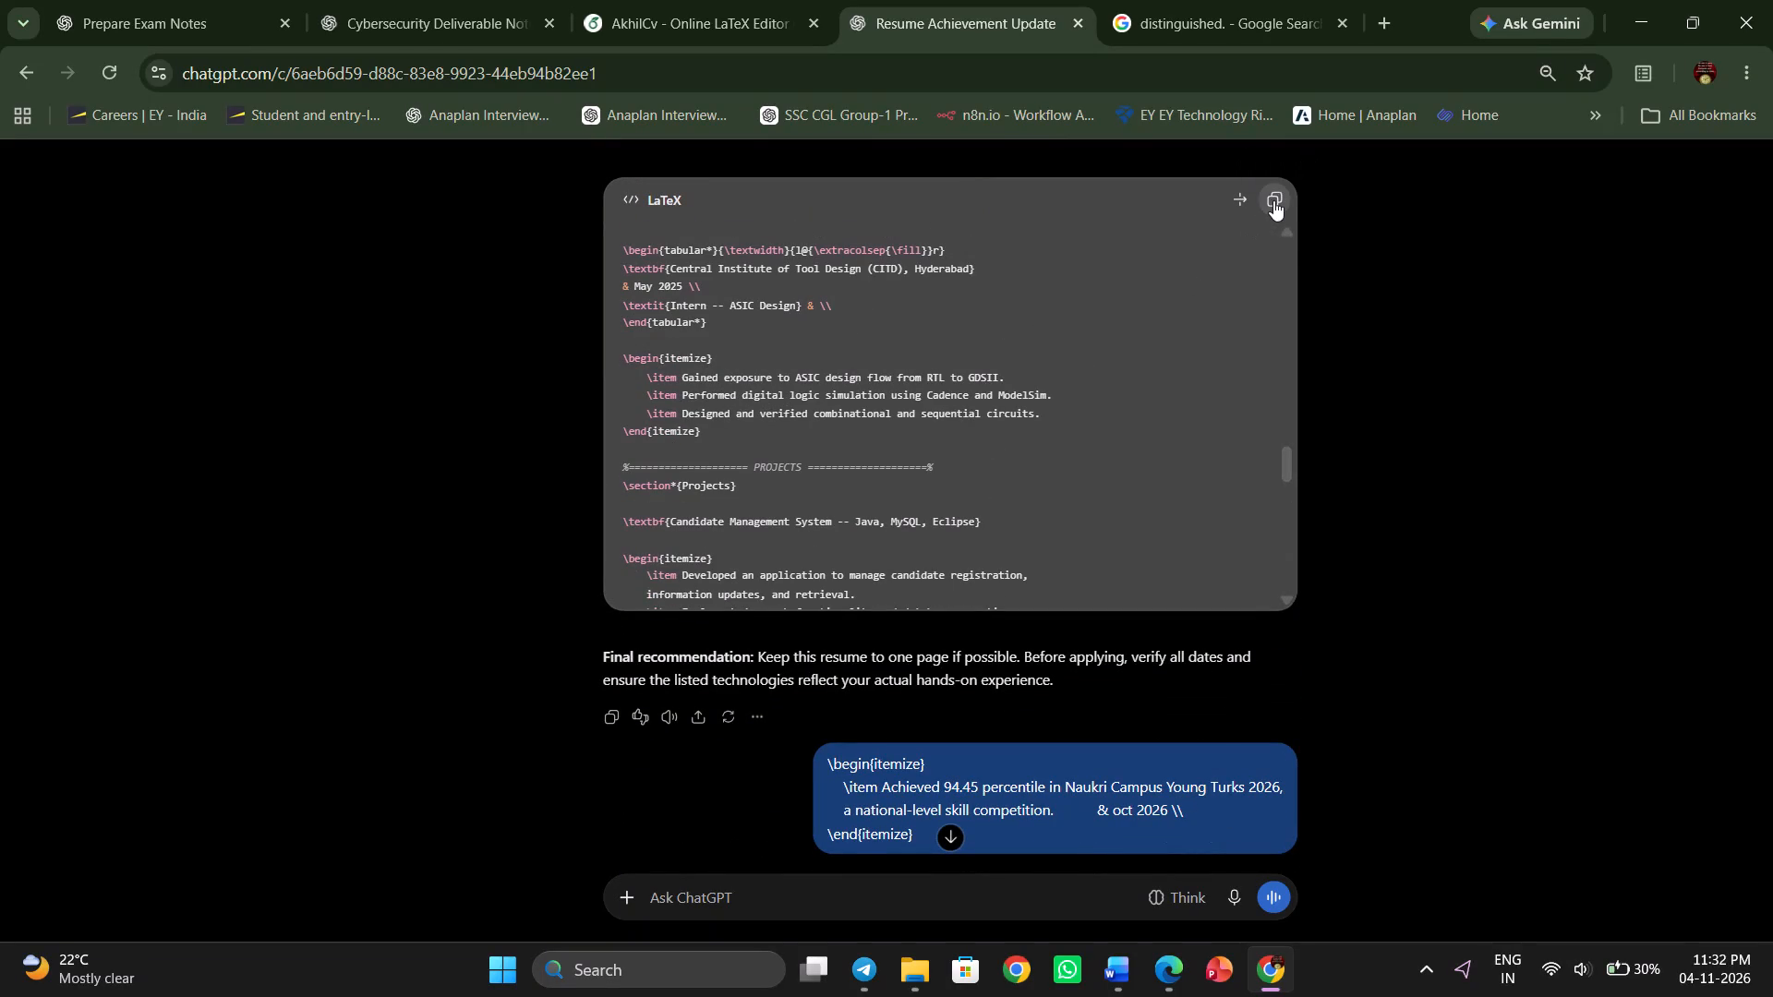
click(630, 0)
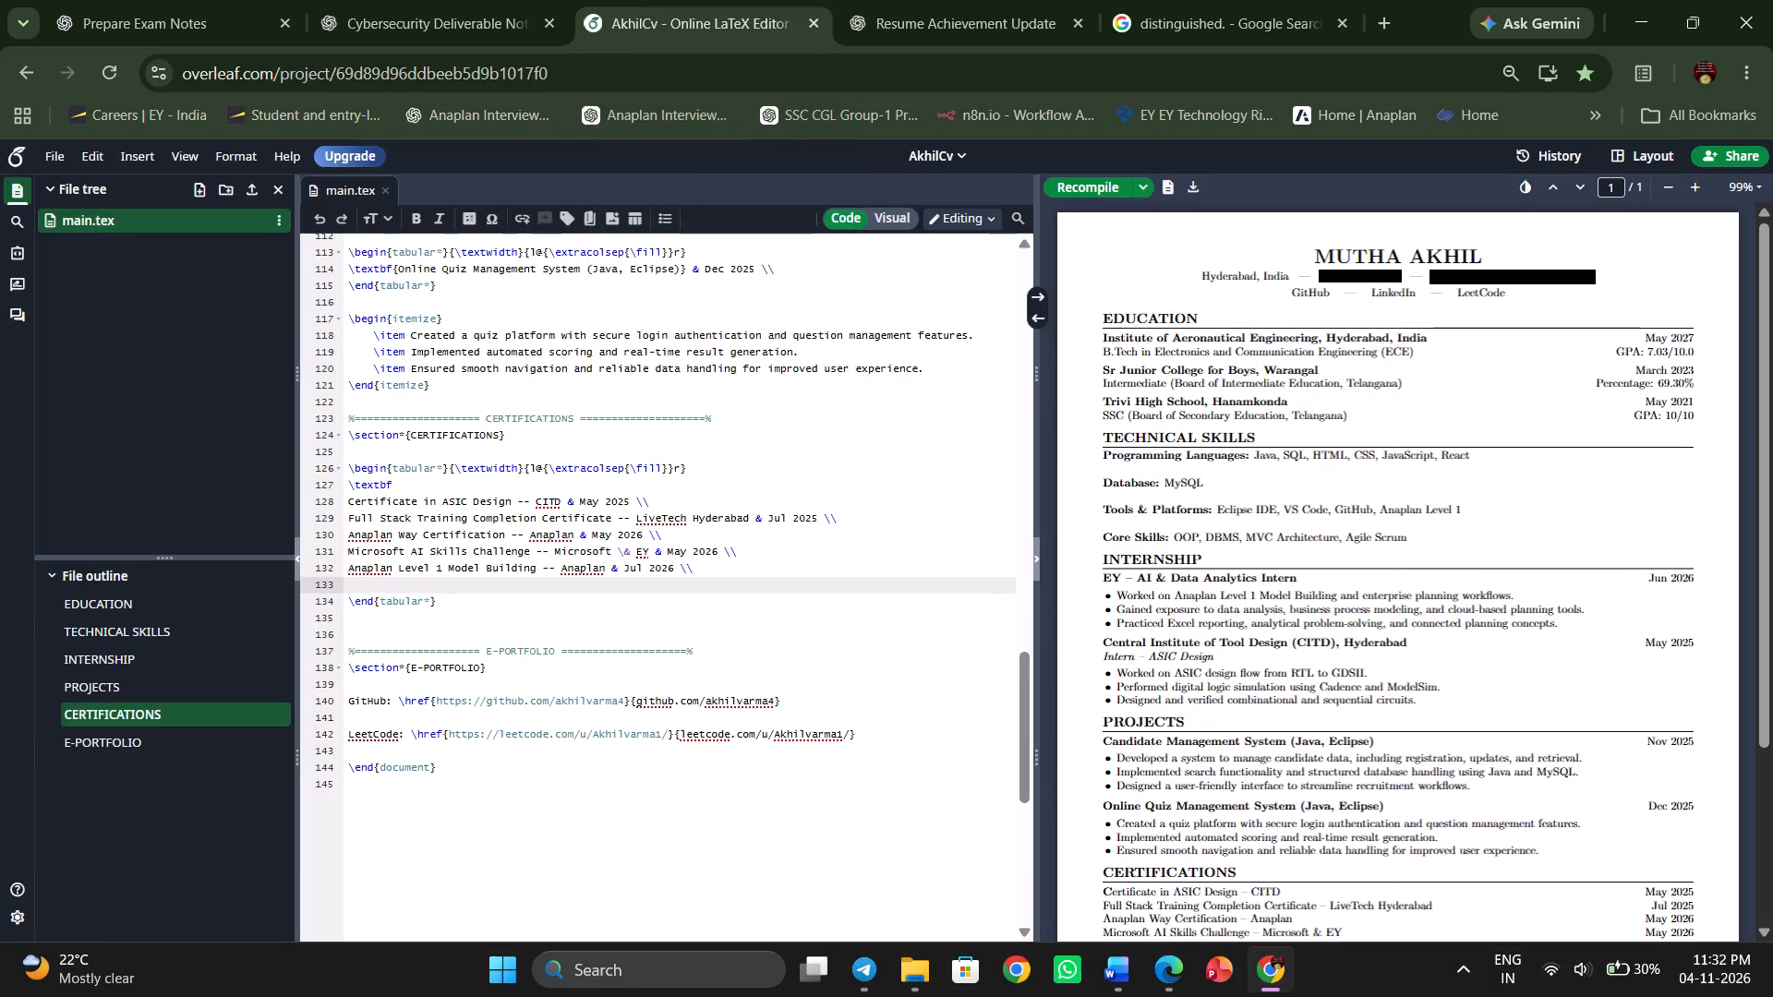
drag(578, 788, 508, 99)
key(BackSpace)
key(BackSpace)
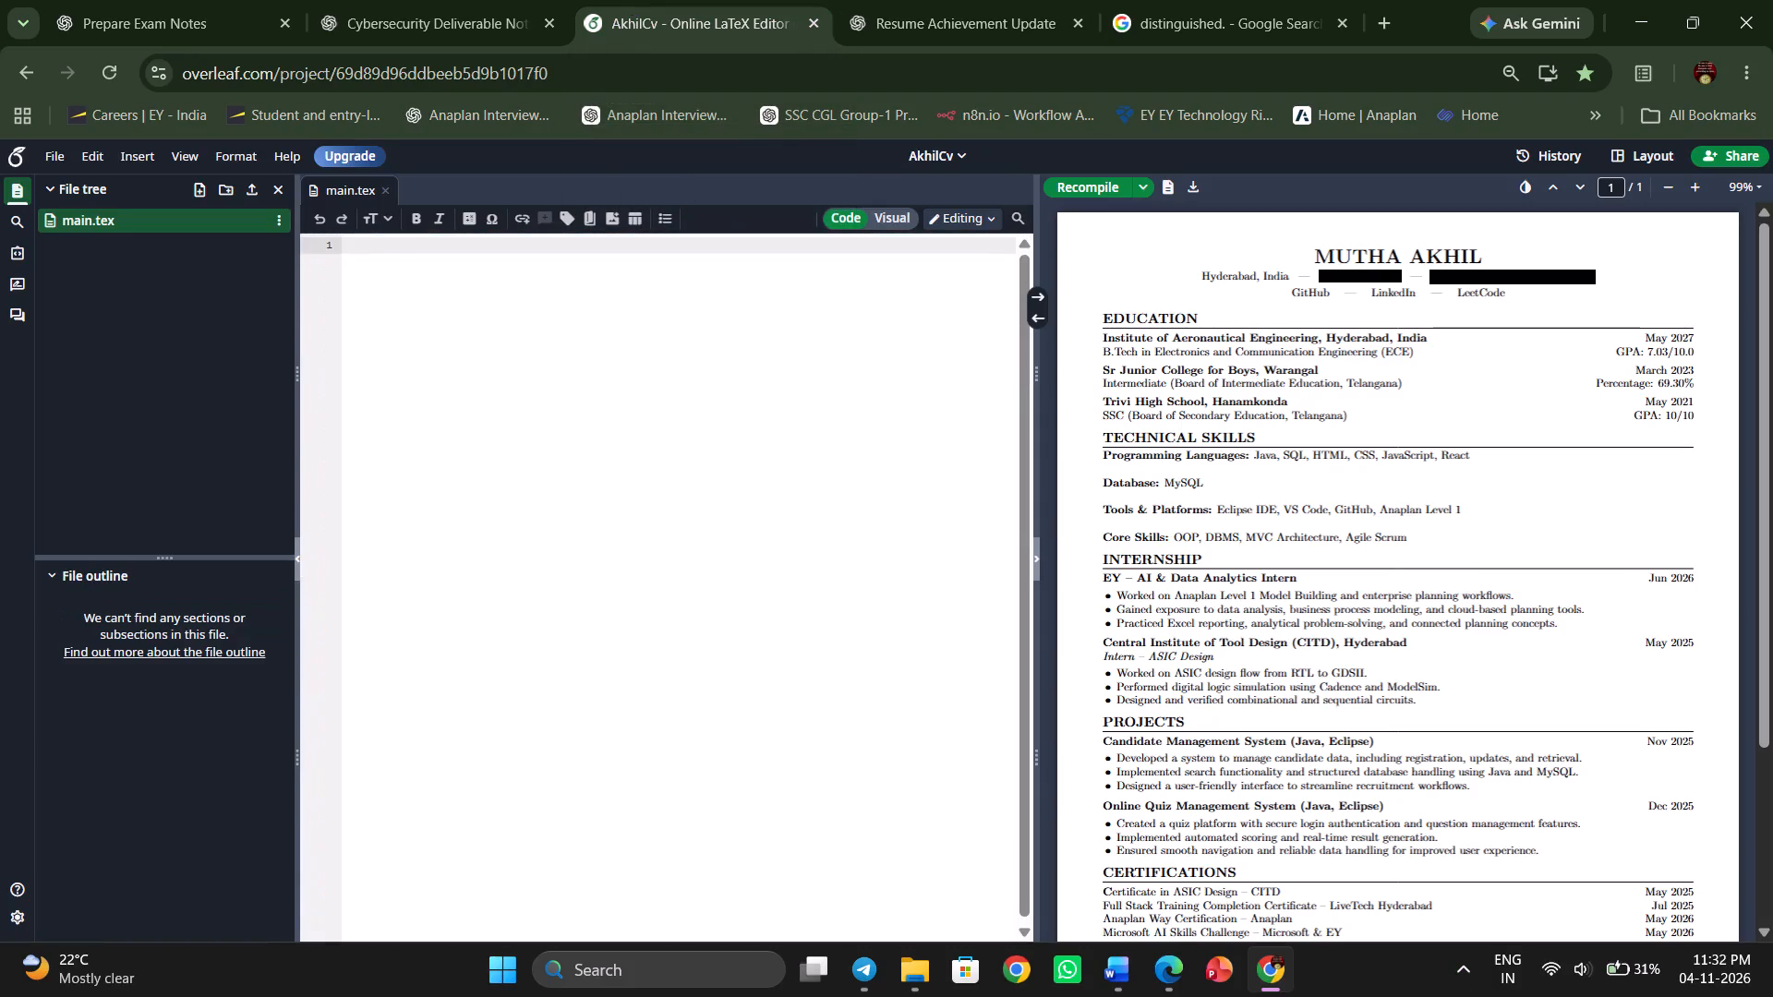
key(ctrl+v)
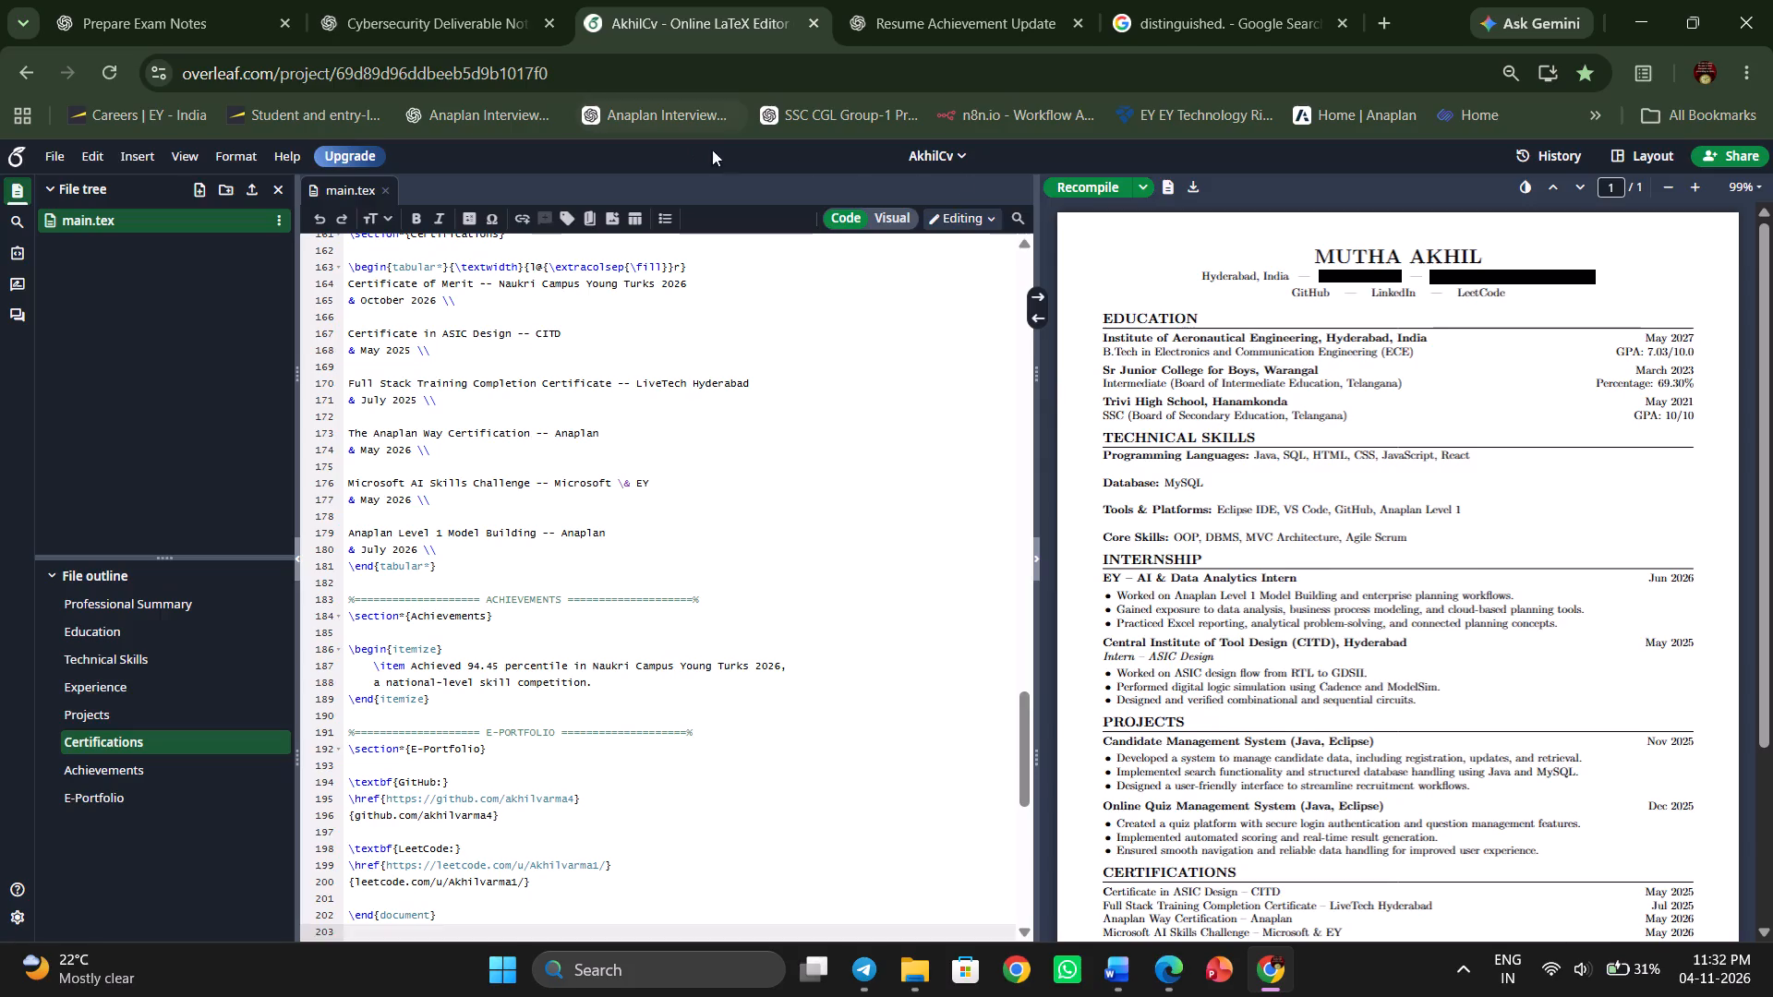
click(1054, 183)
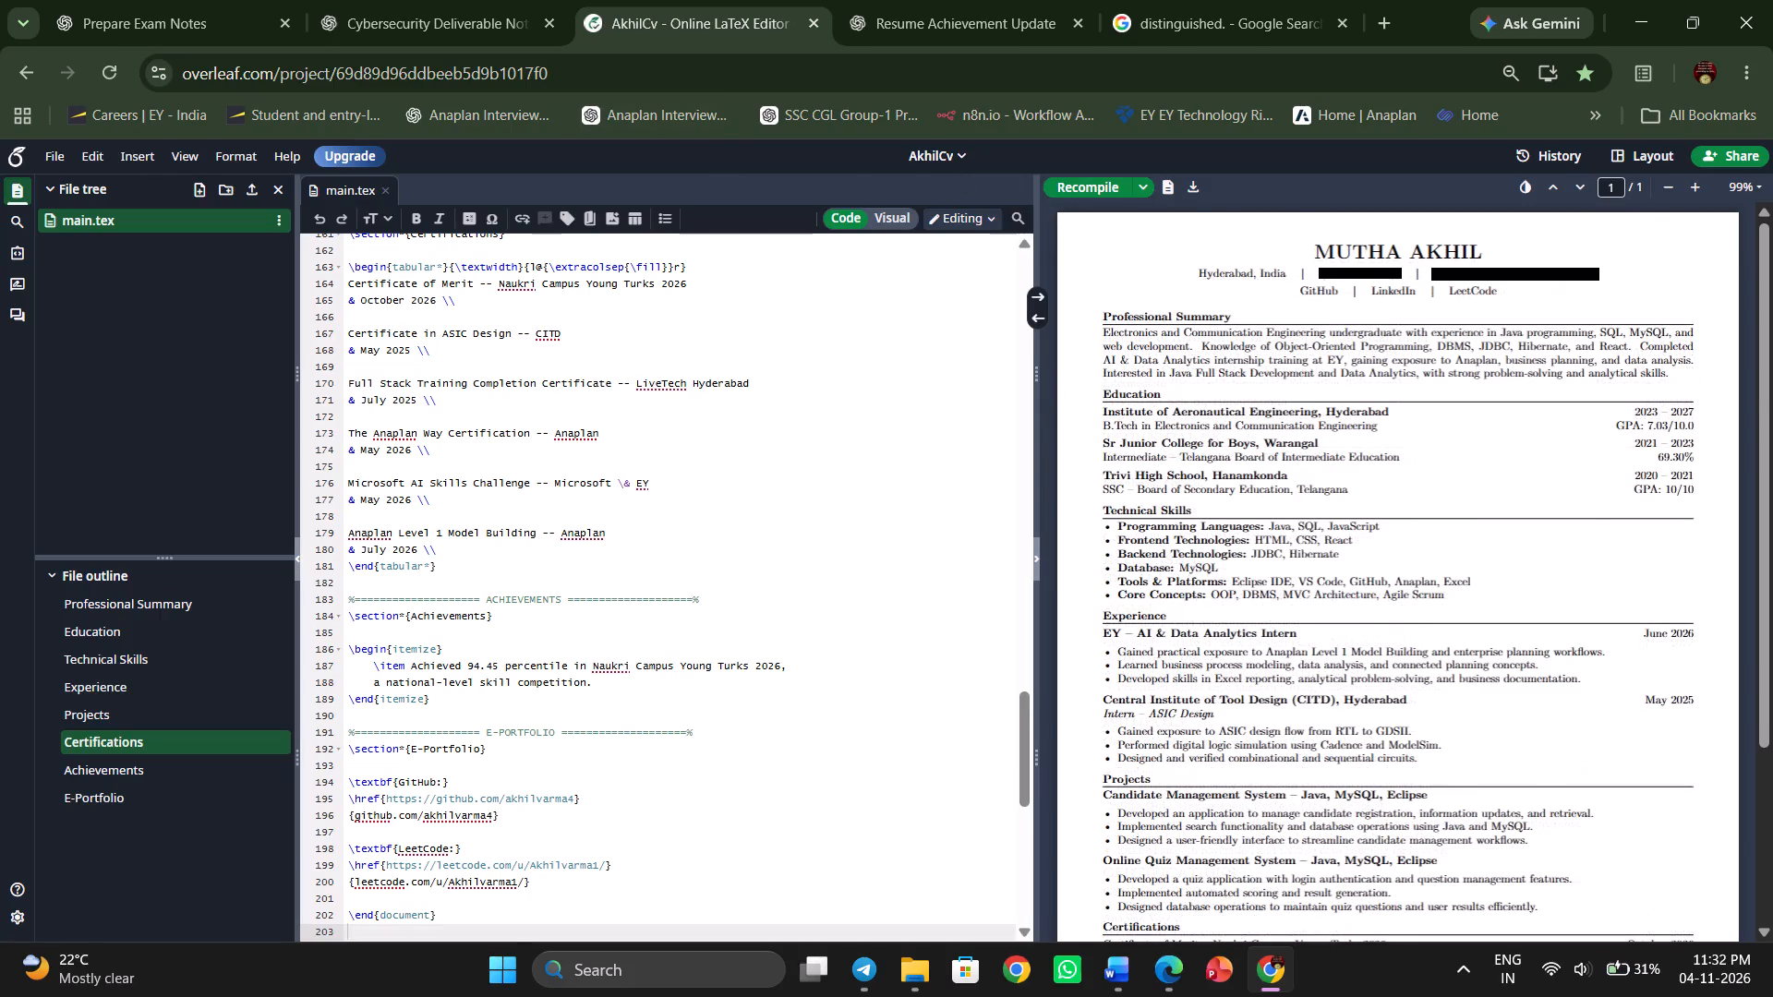
Delete the "Certificate of Merit -- Naukri Campus Young Turks 2026 & October 2026" row and its blank lines from Certifications, and recompile.
scroll(1227, 426, down, 2)
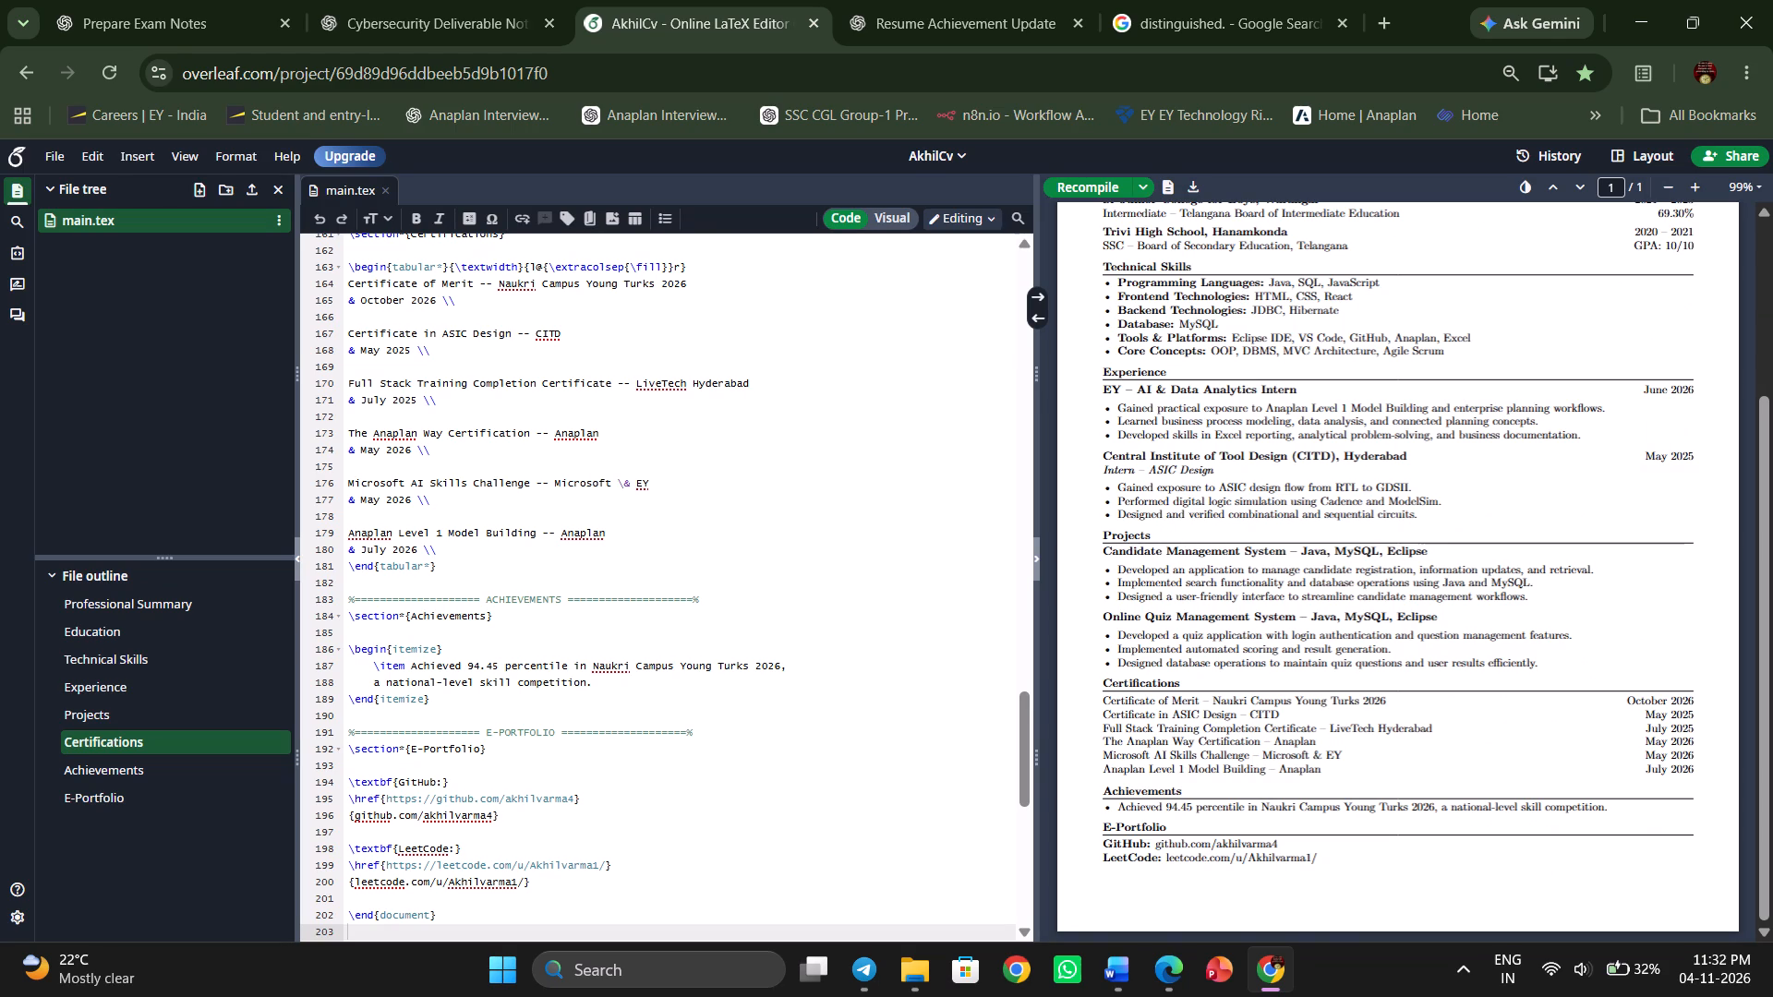
scroll(664, 760, down, 2)
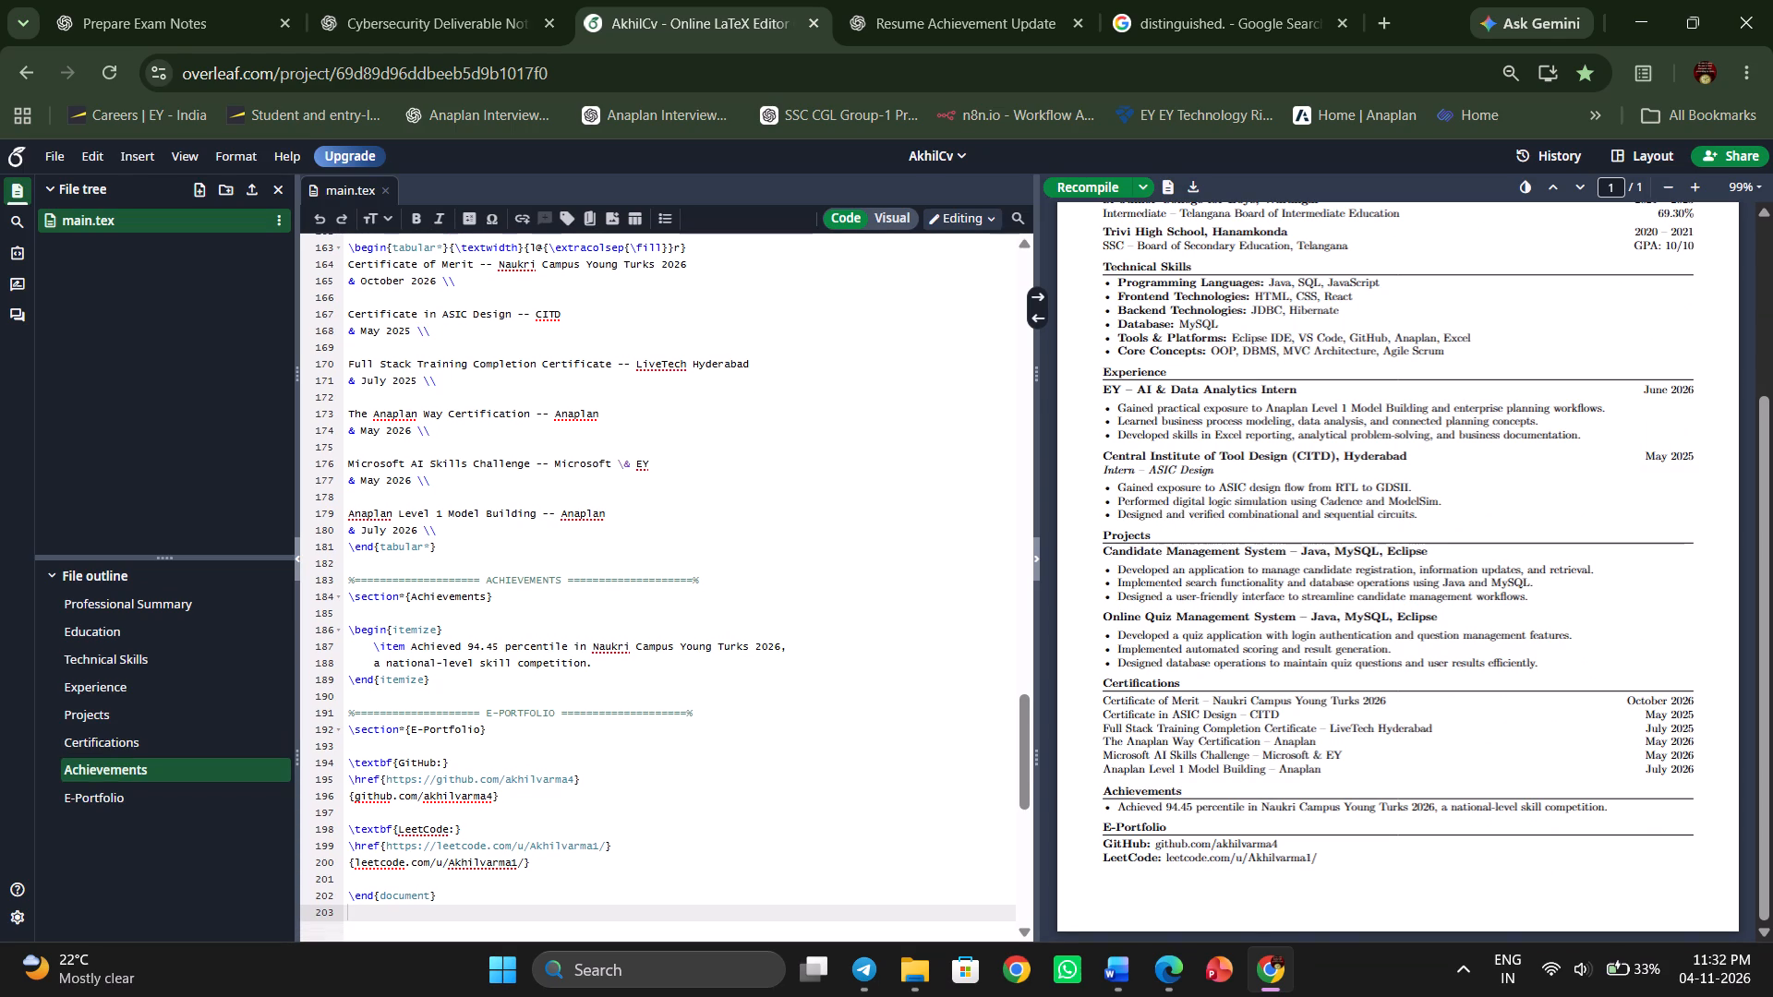
scroll(573, 588, down, 1)
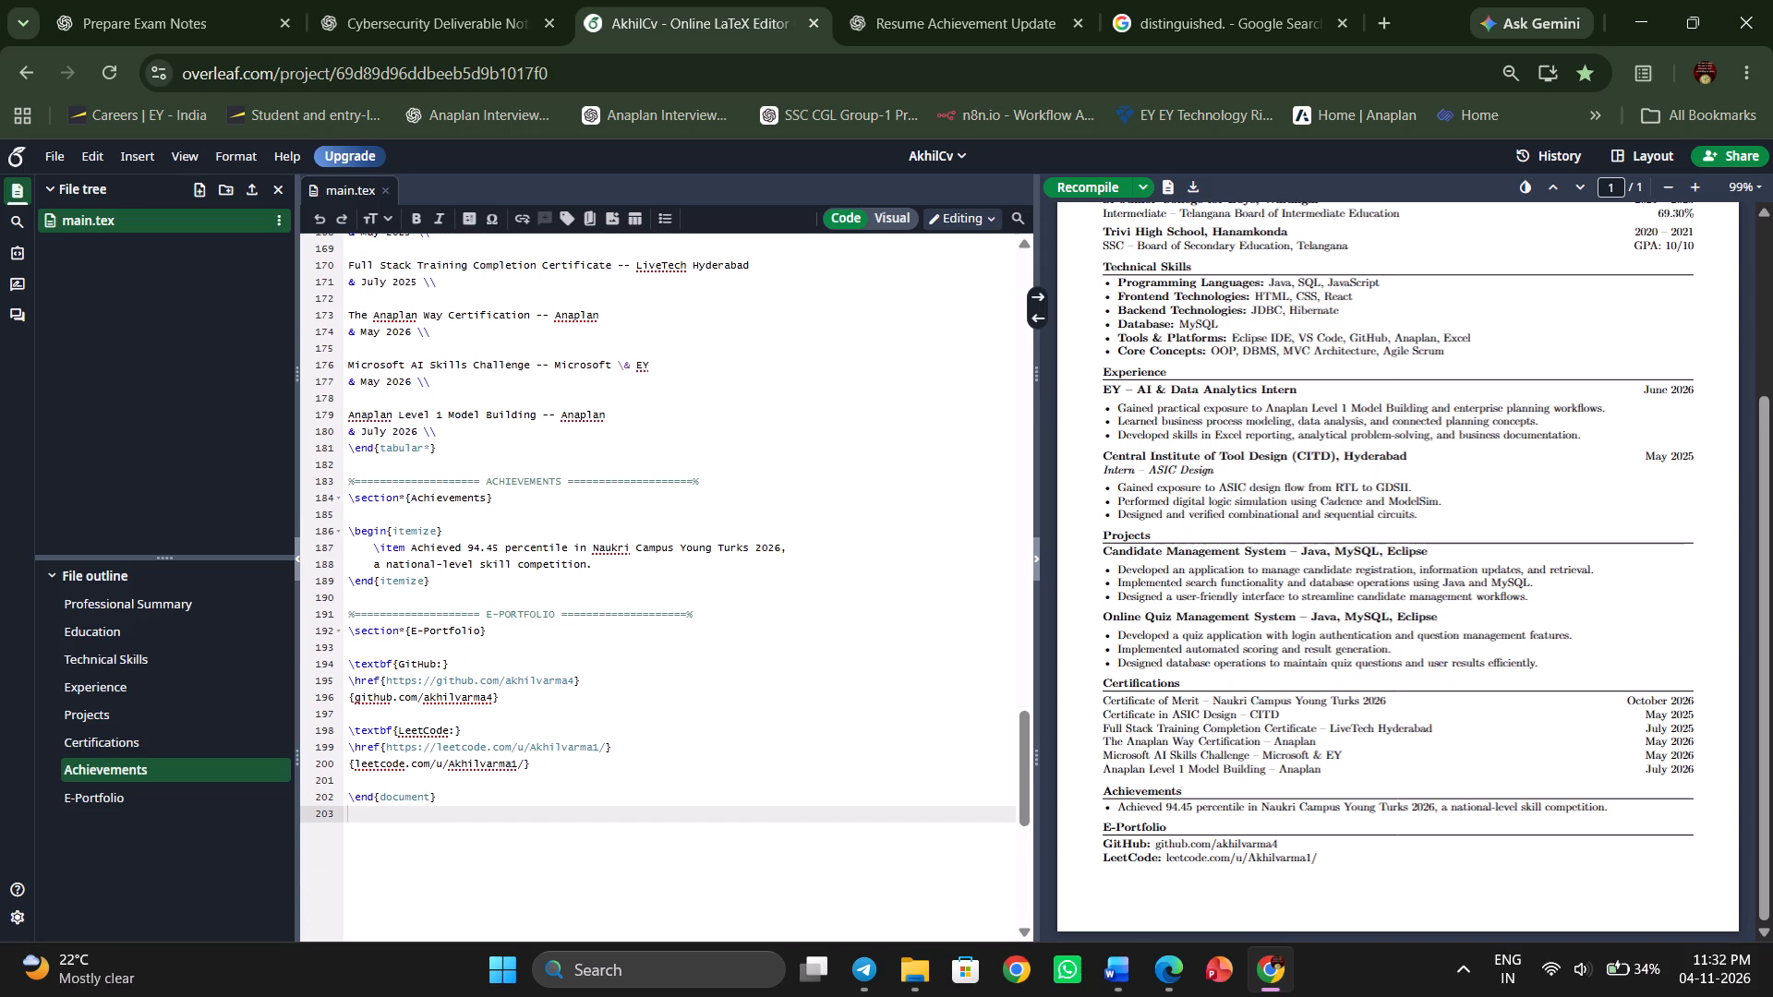
scroll(623, 552, up, 1)
scroll(774, 390, up, 1)
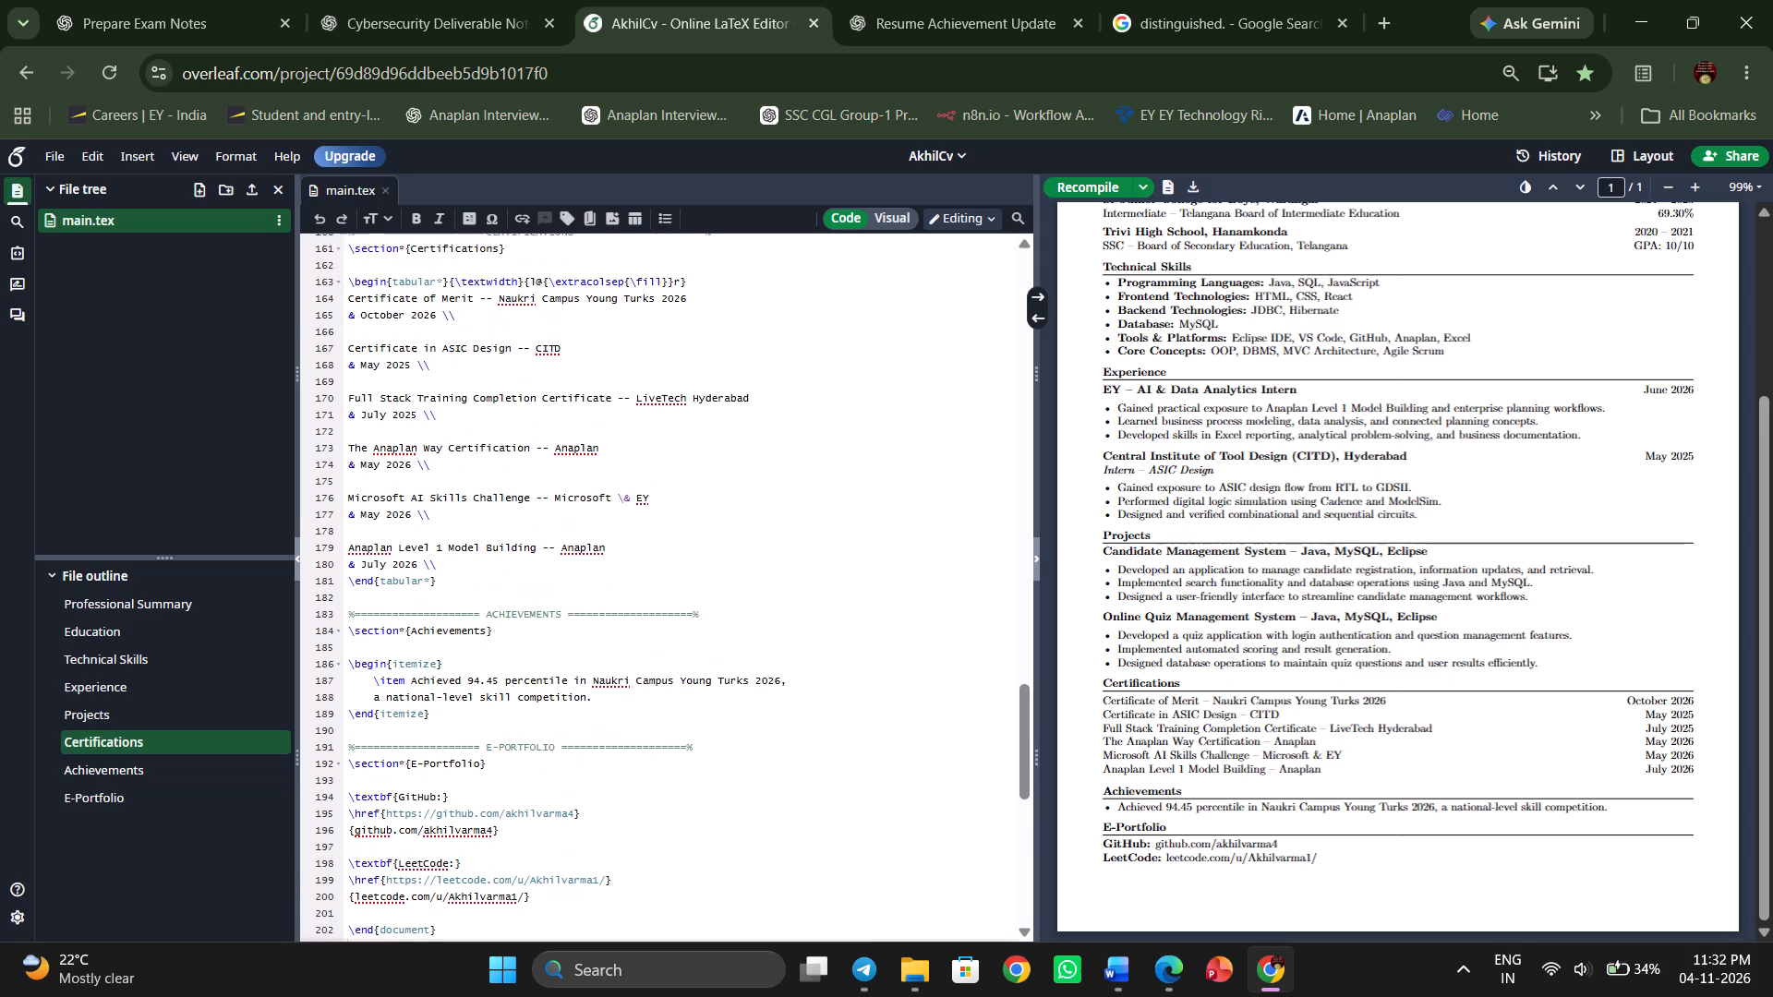
scroll(774, 390, up, 1)
drag(730, 392, 642, 398)
drag(480, 425, 372, 395)
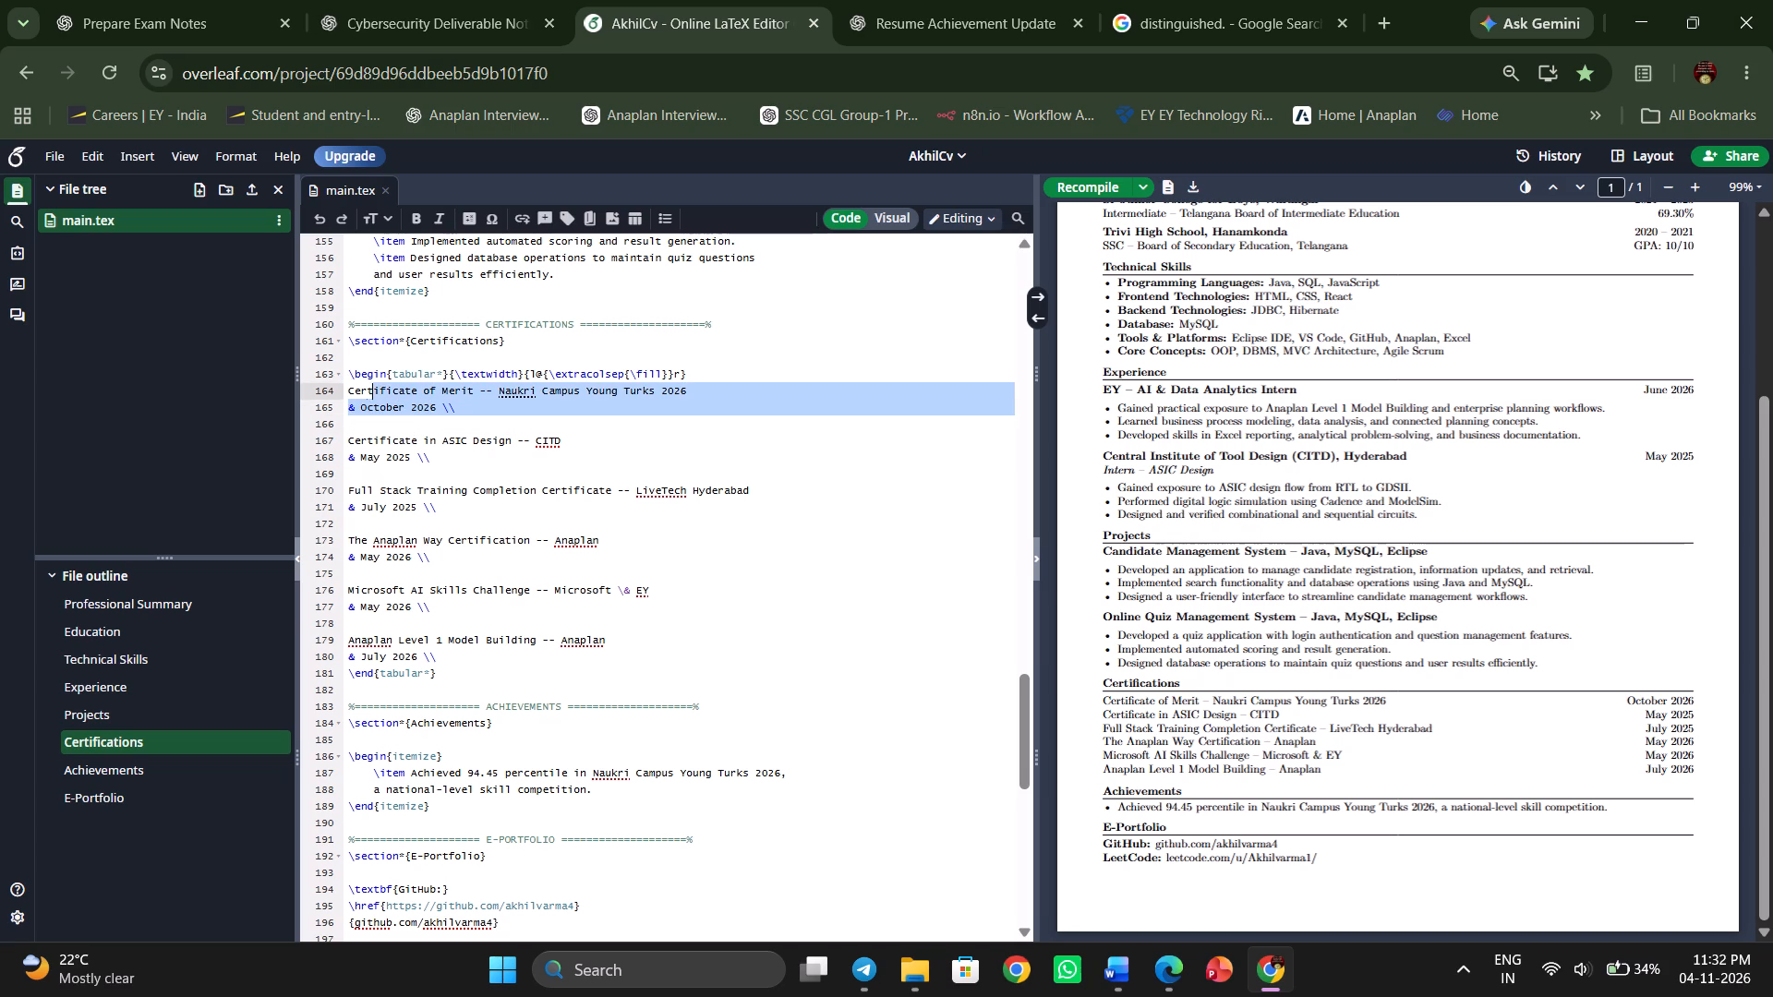
drag(372, 395, 341, 390)
key(BackSpace)
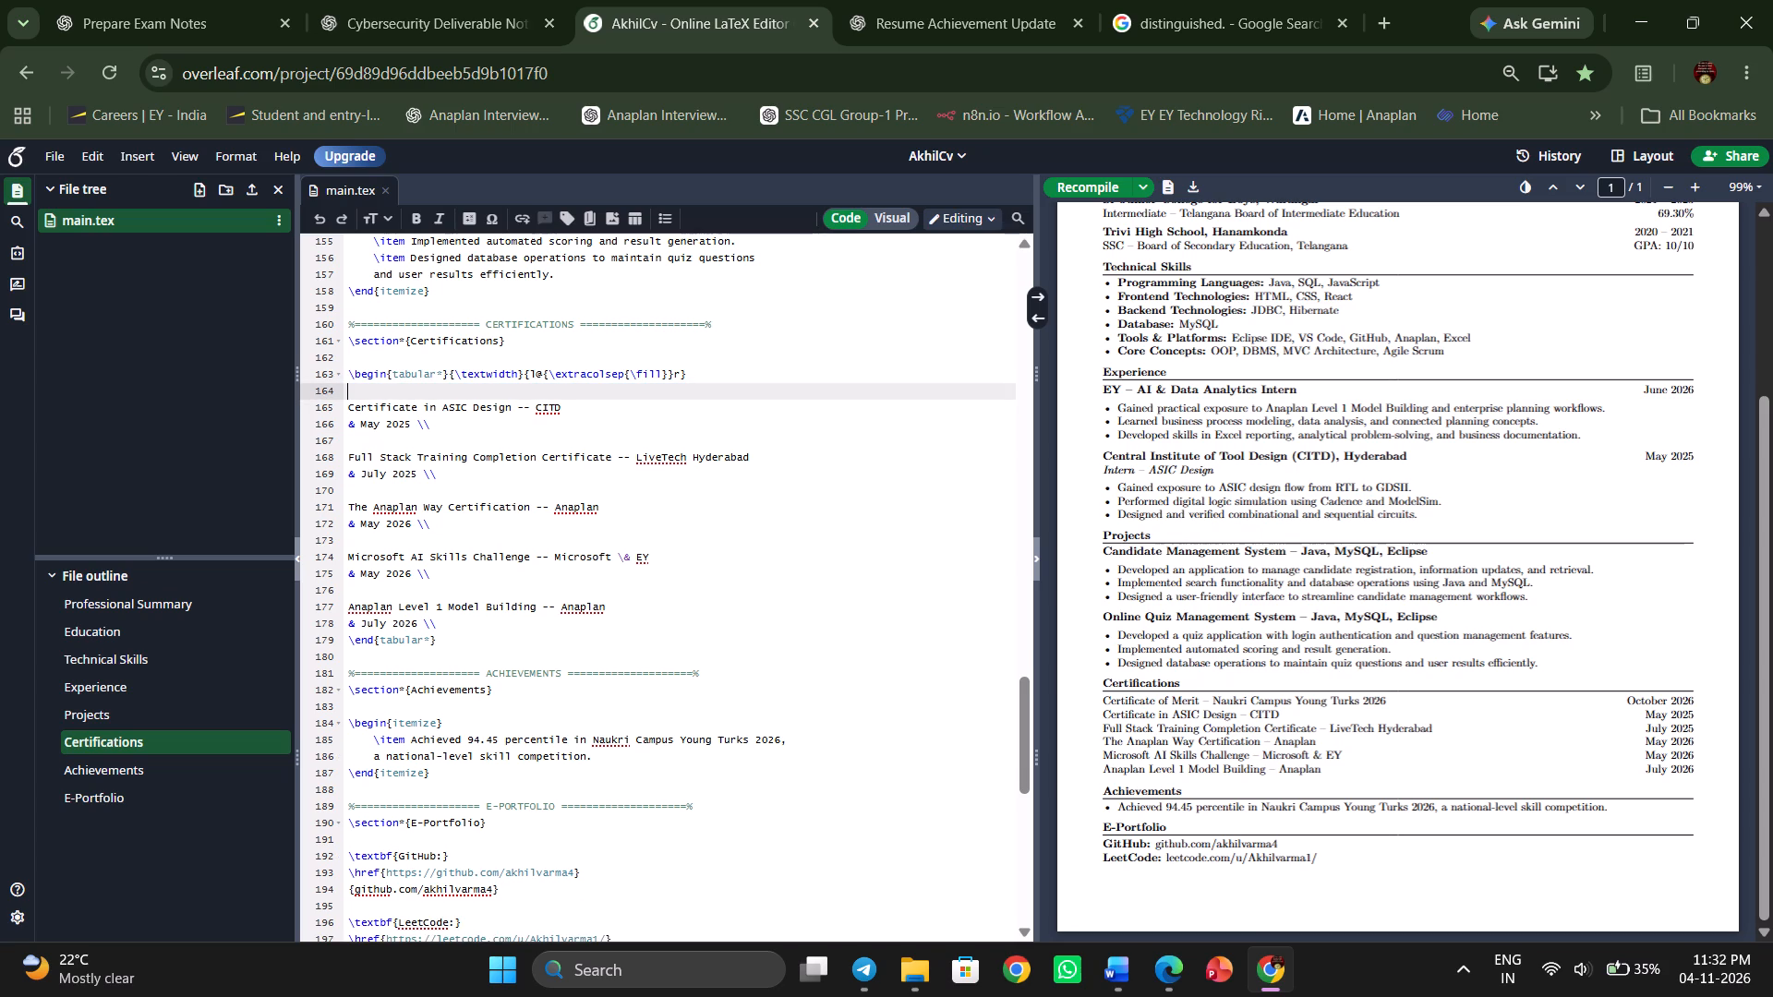
key(Down)
key(Up)
key(BackSpace)
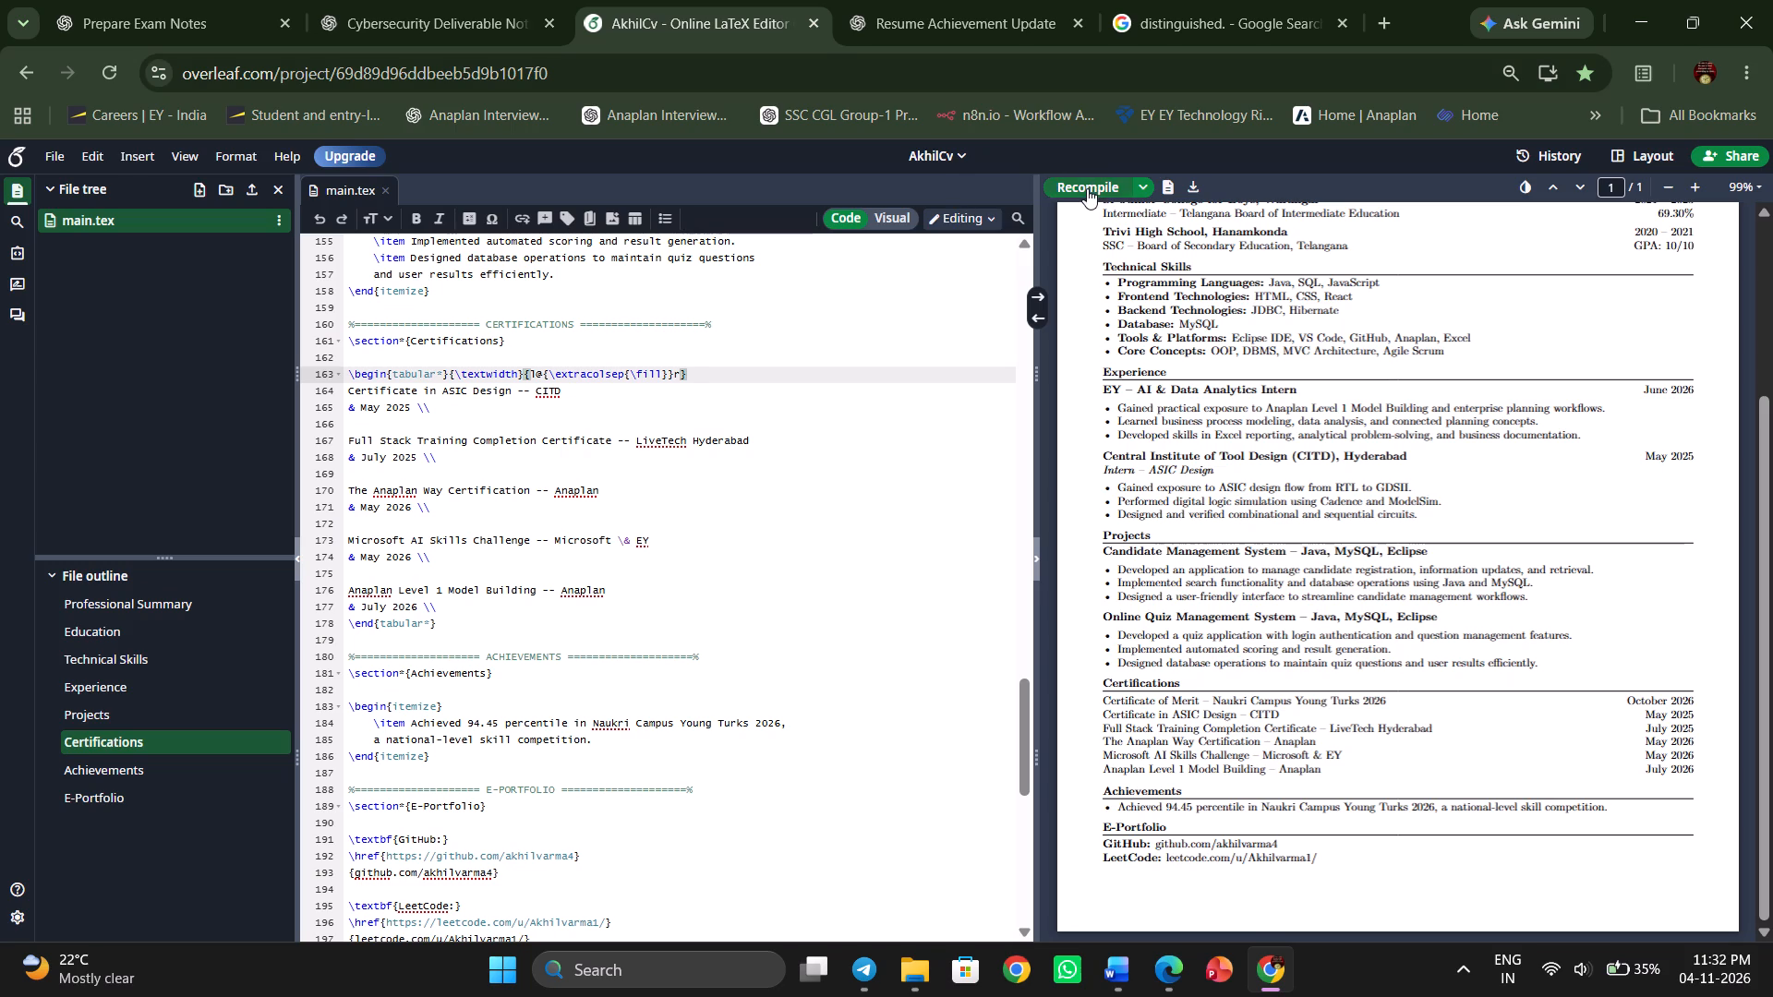
click(1087, 188)
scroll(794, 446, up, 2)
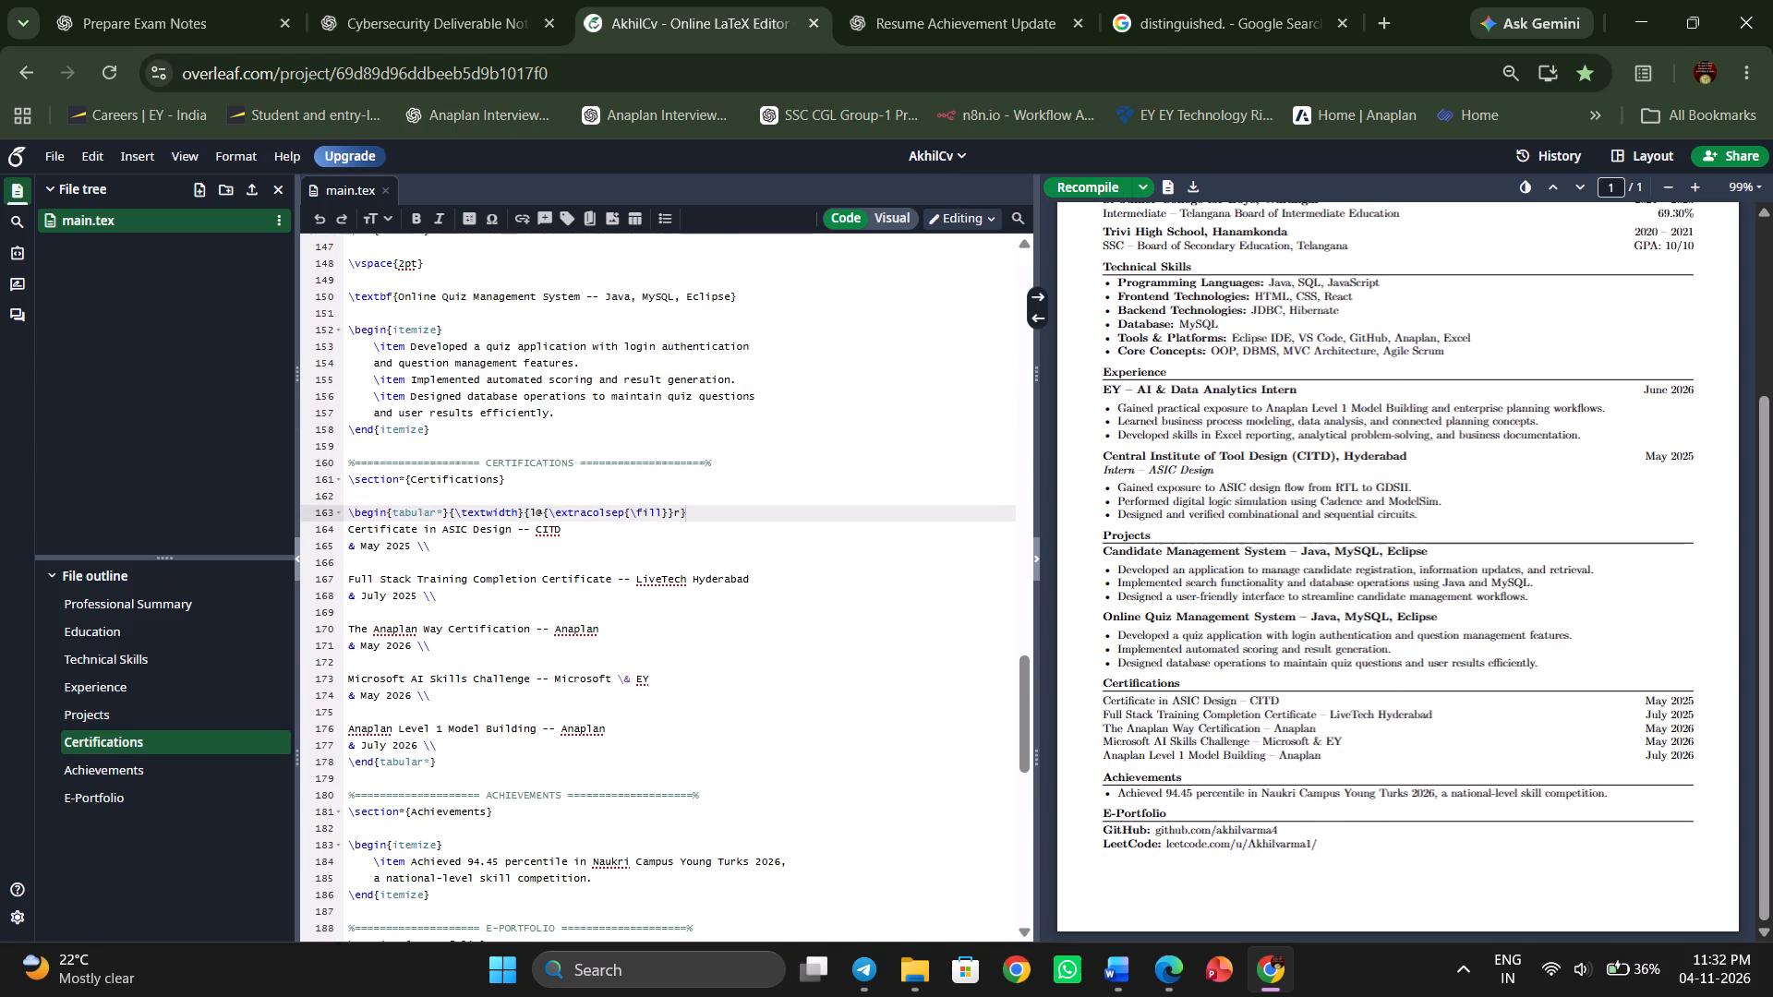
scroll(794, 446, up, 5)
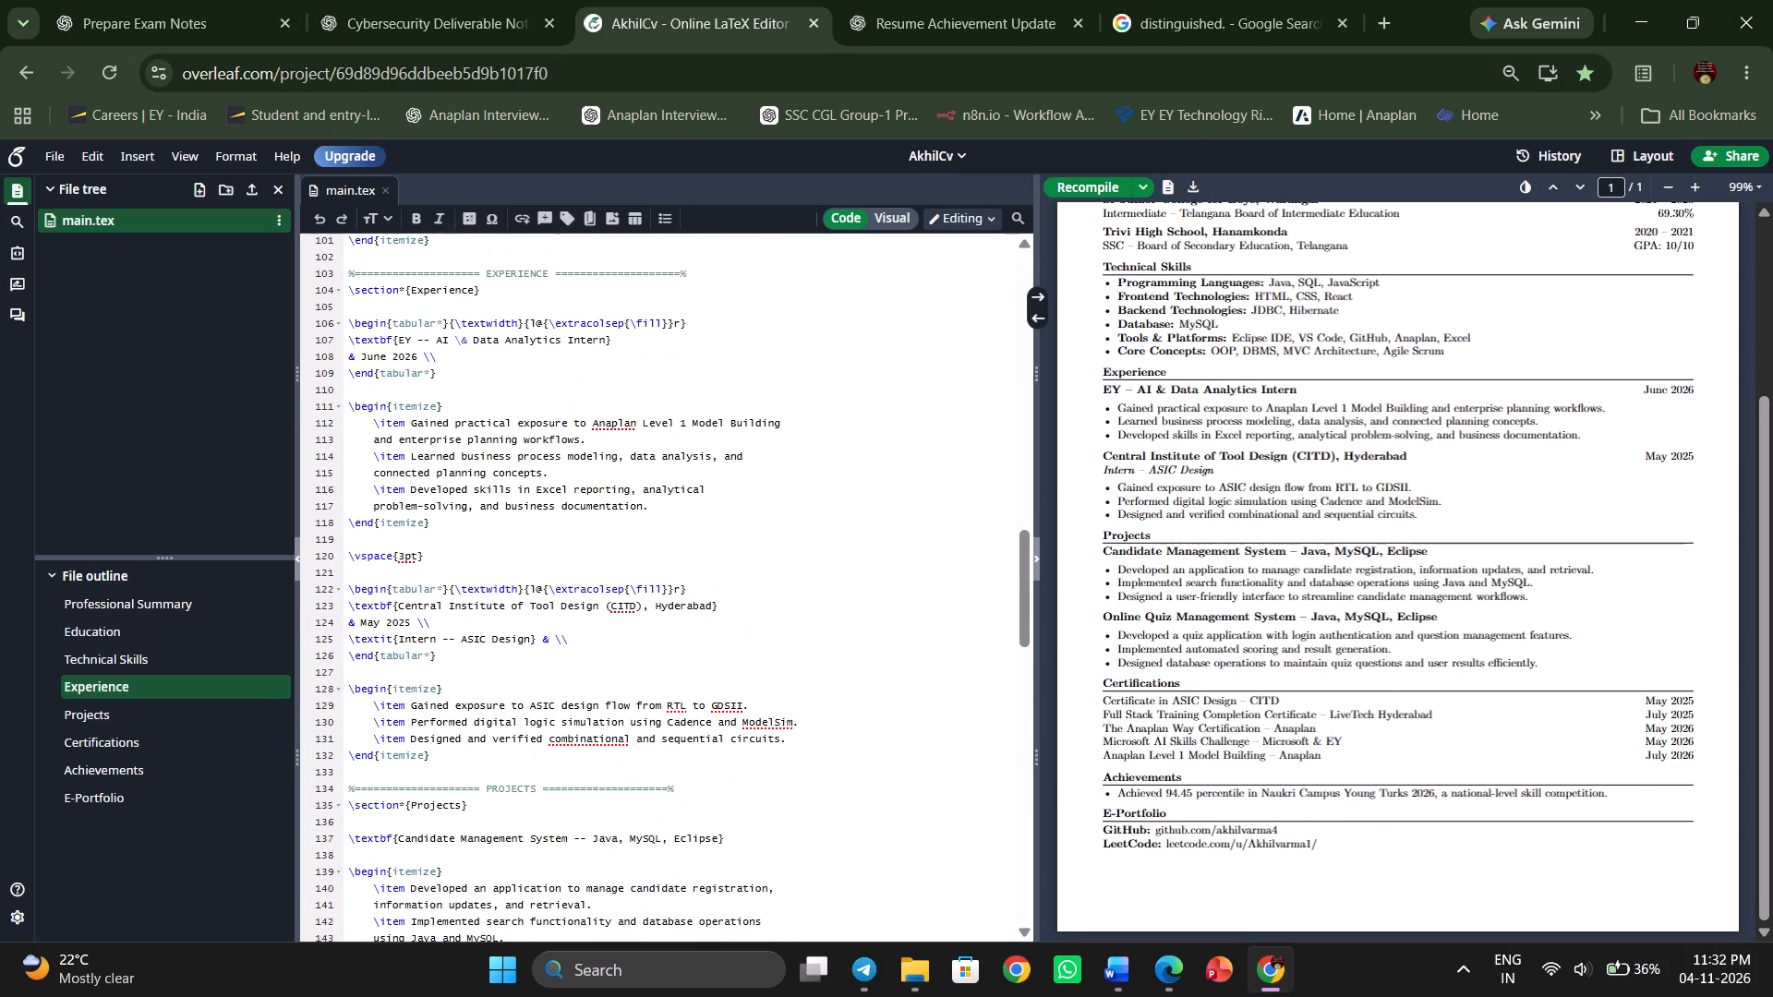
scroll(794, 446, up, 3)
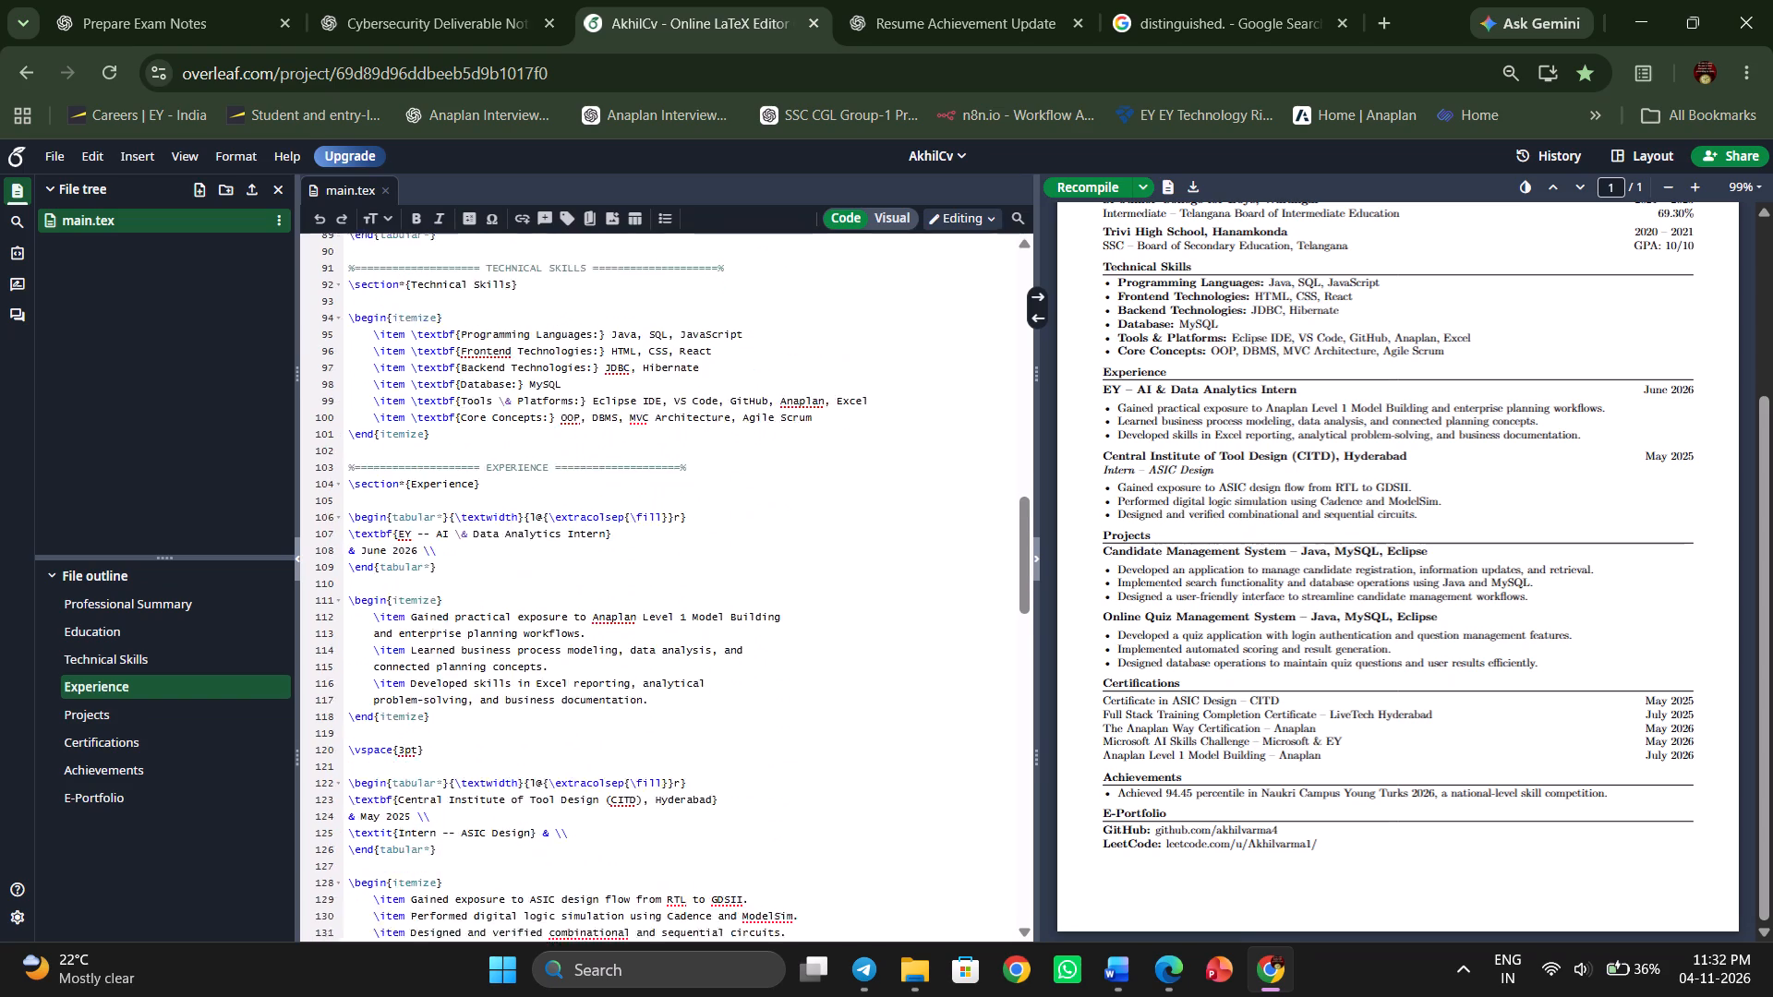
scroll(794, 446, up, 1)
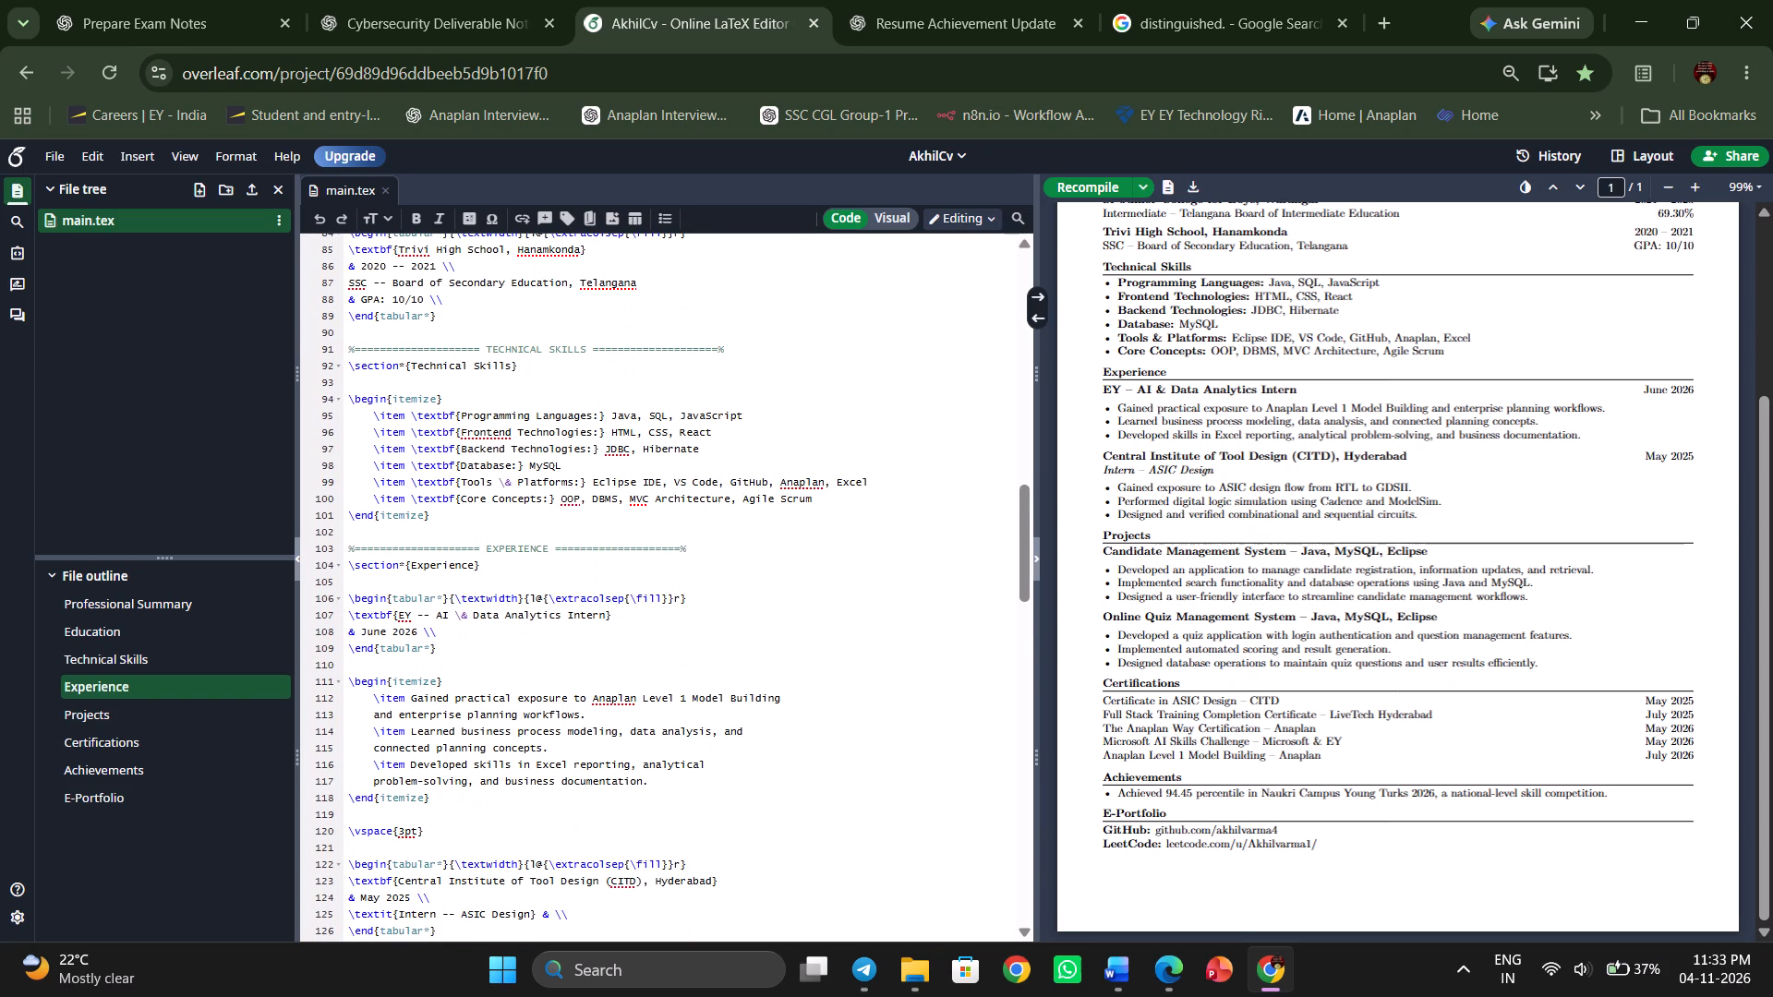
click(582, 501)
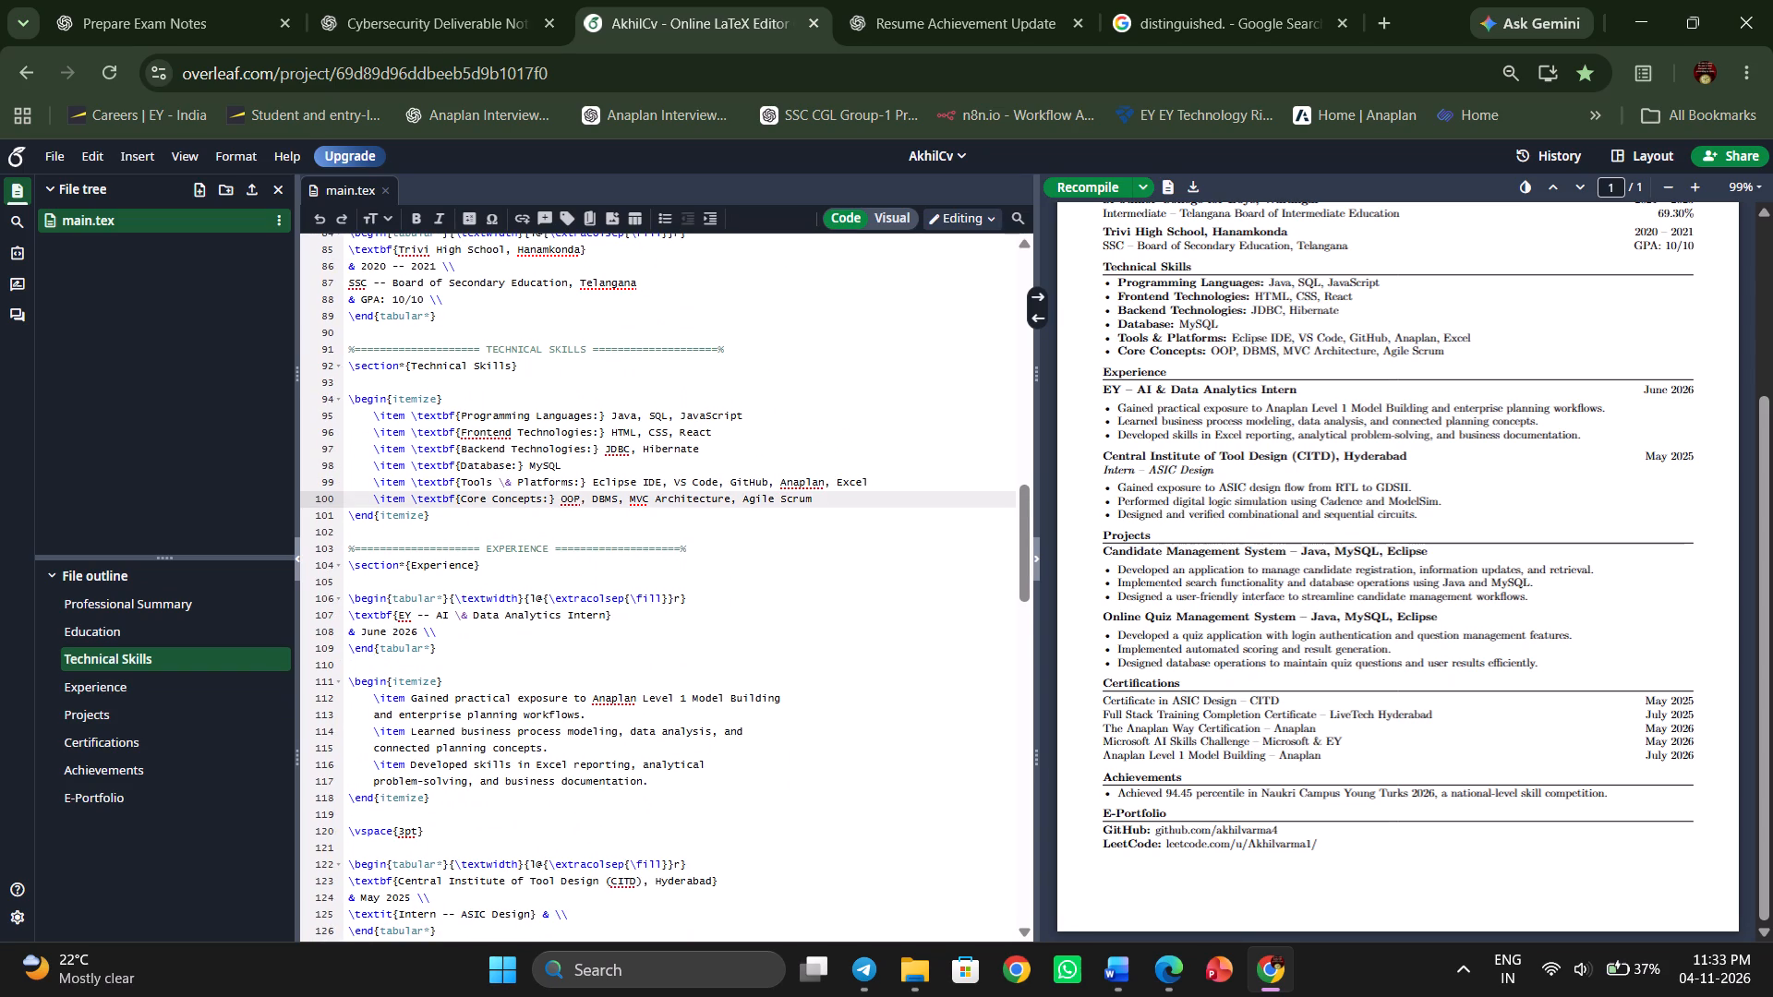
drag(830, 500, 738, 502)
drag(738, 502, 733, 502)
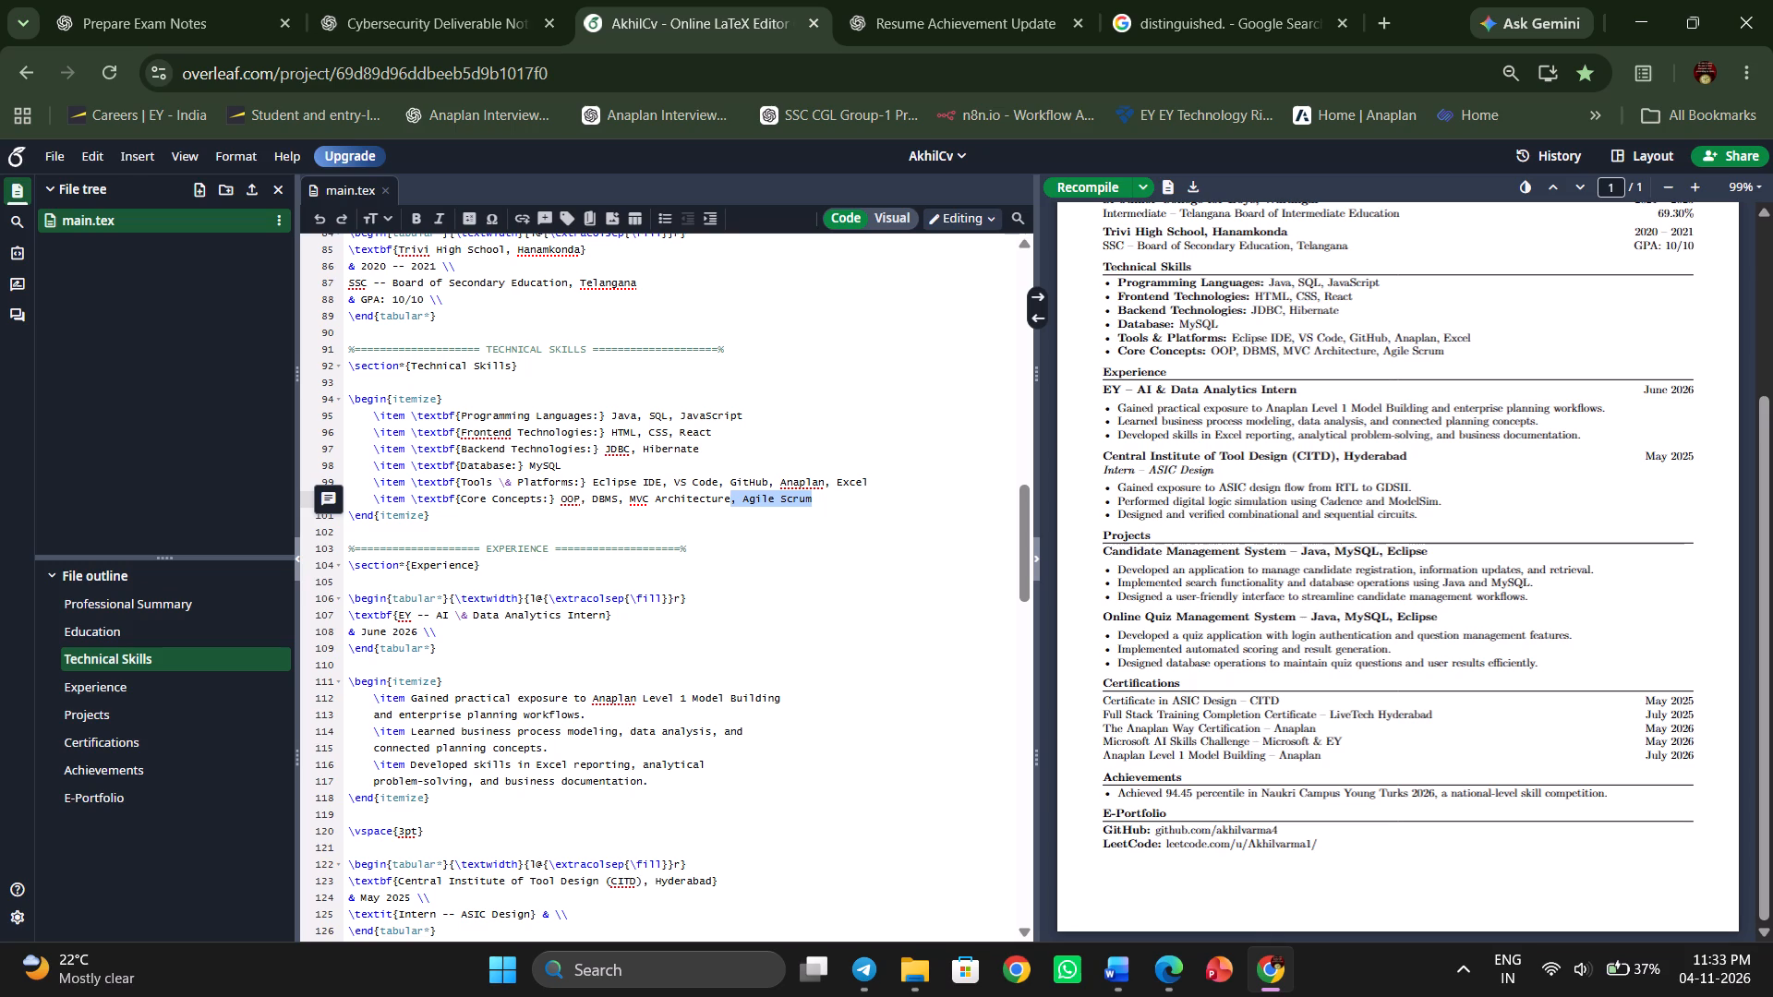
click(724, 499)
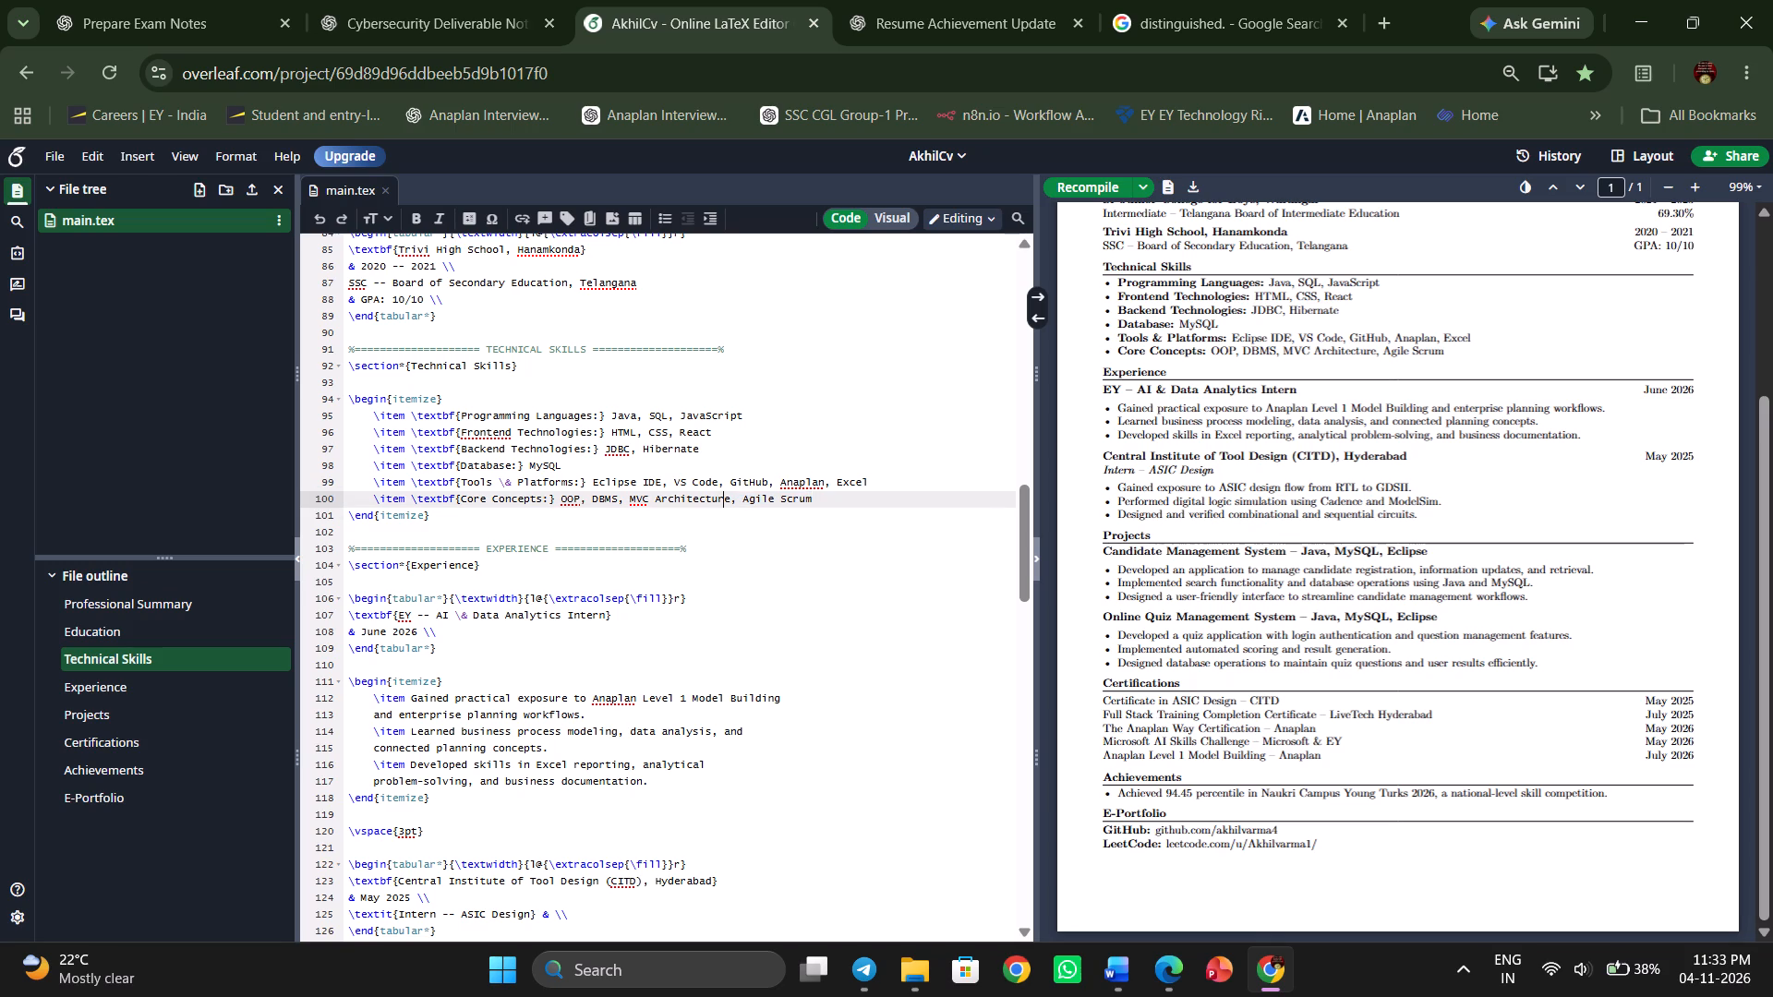
Remove React from the end of the Frontend Technologies item in the Technical Skills section.
click(717, 429)
key(BackSpace)
key(BackSpace)
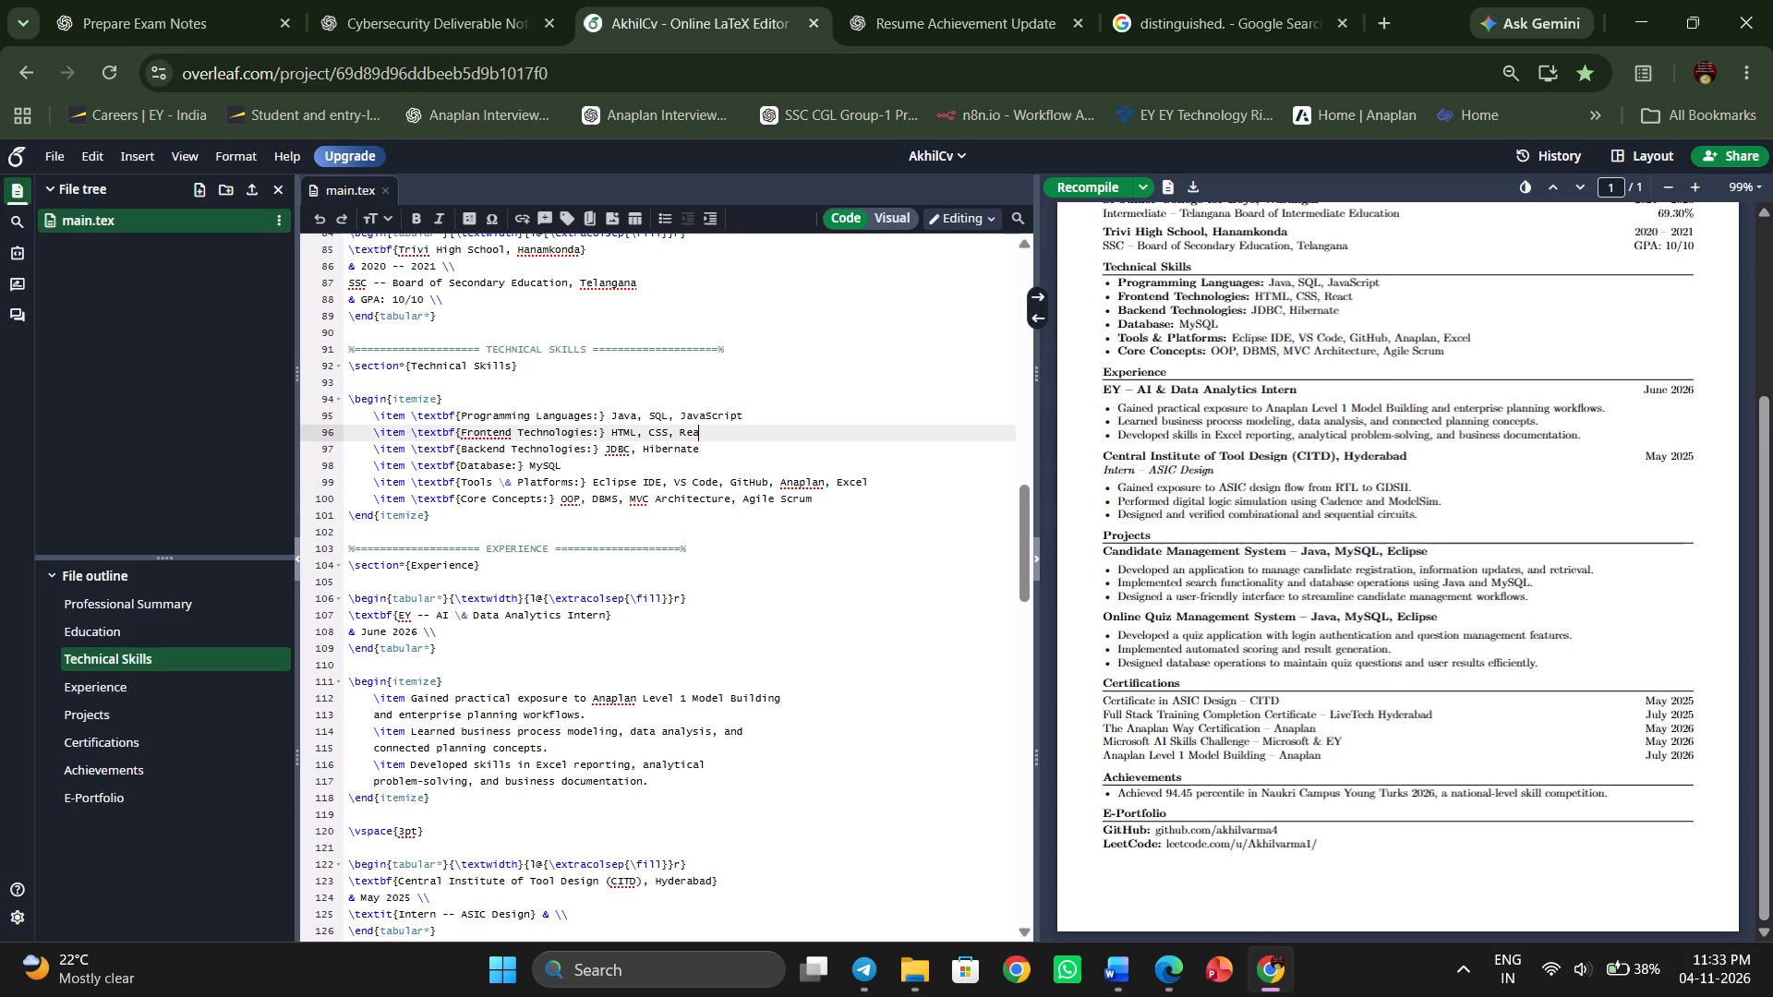
key(BackSpace)
click(717, 429)
key(BackSpace)
key(BackSpace)
key(BackSpace)
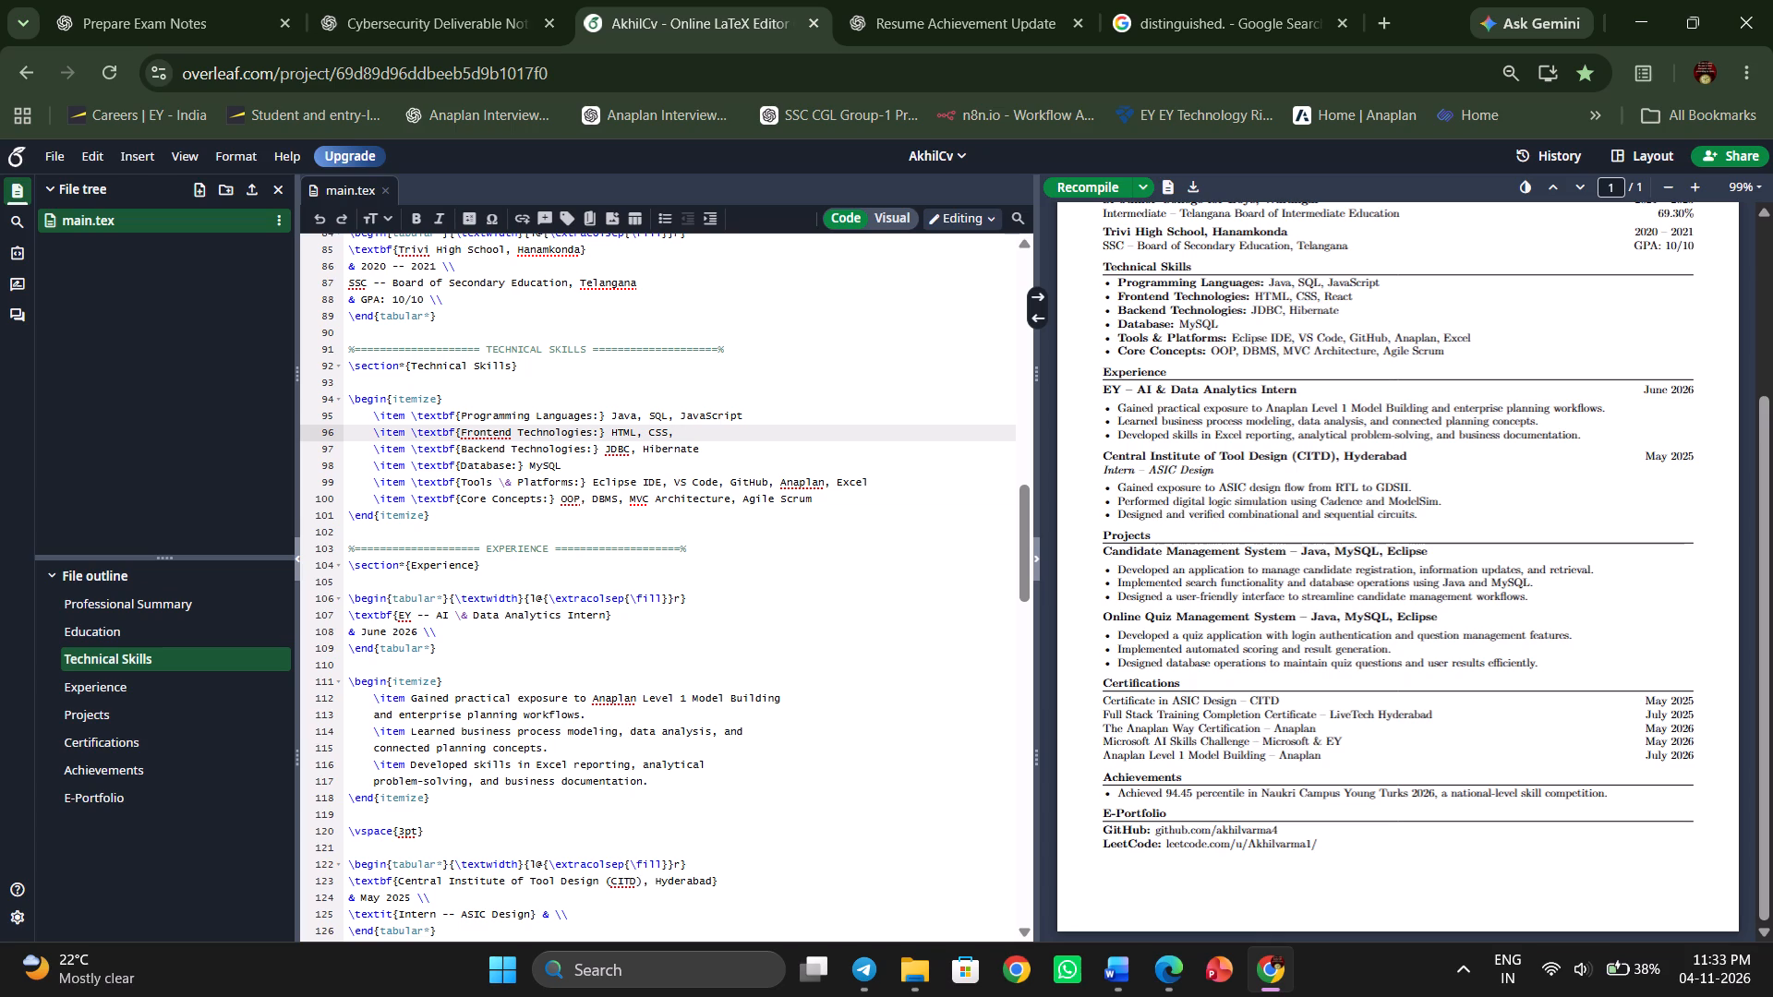
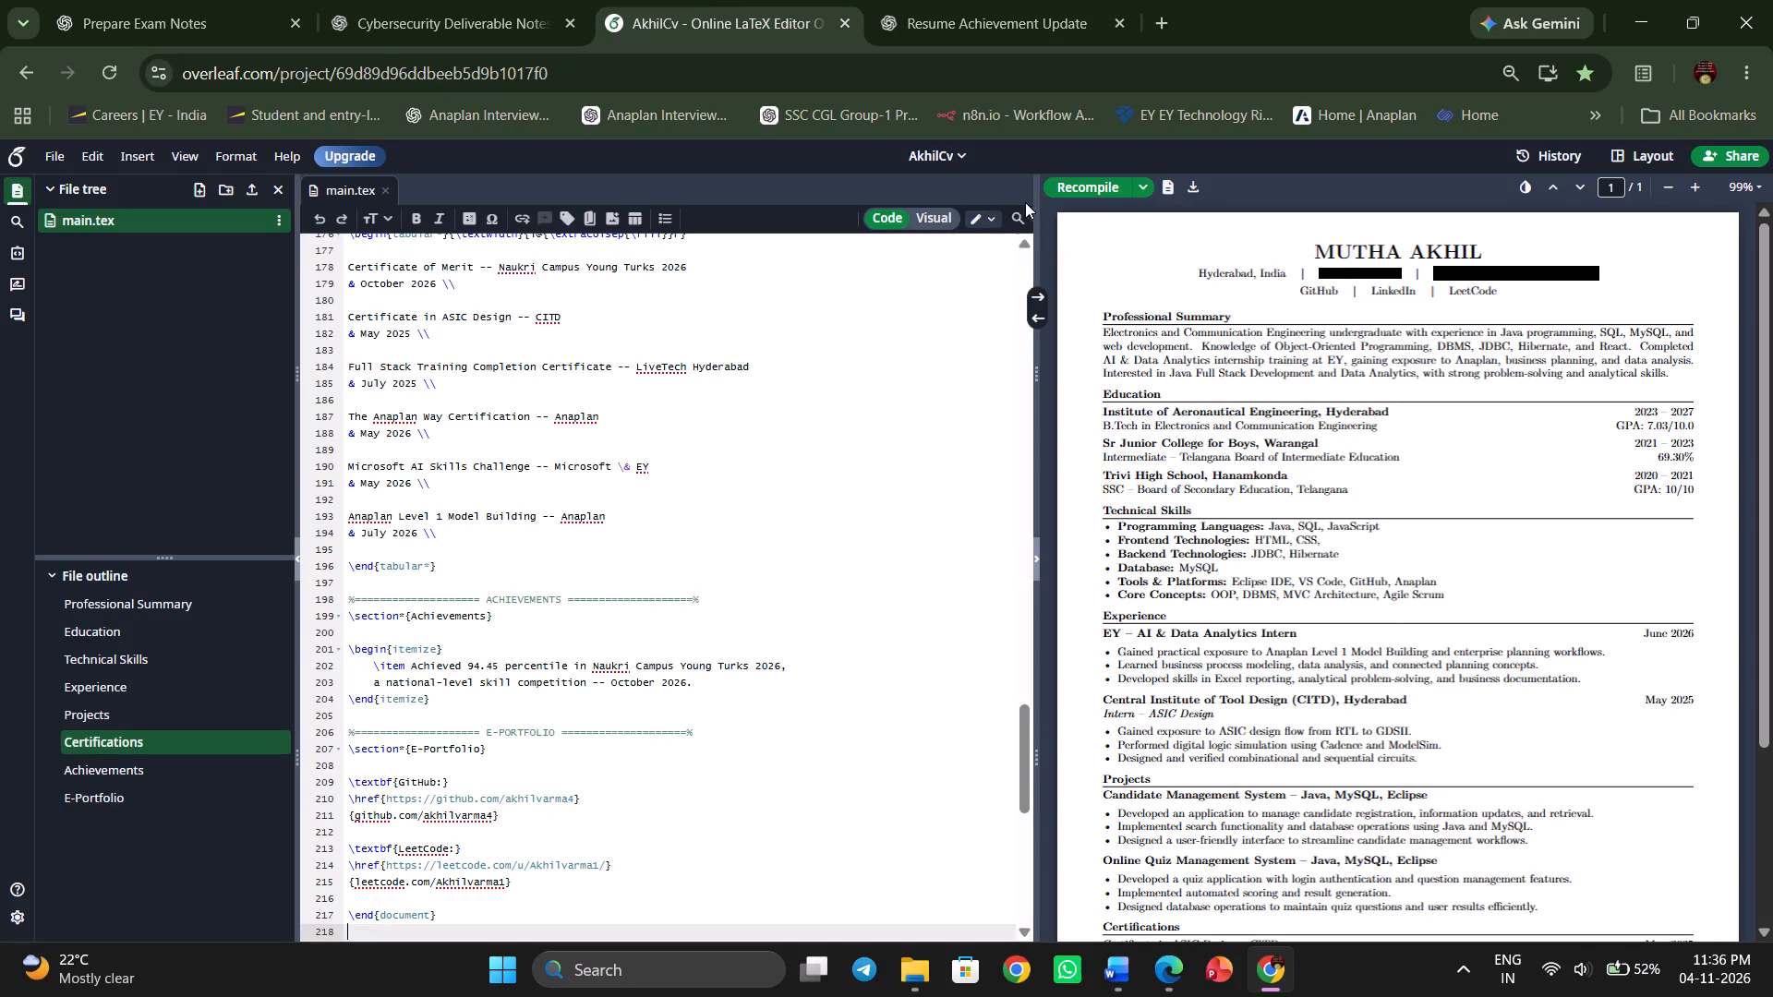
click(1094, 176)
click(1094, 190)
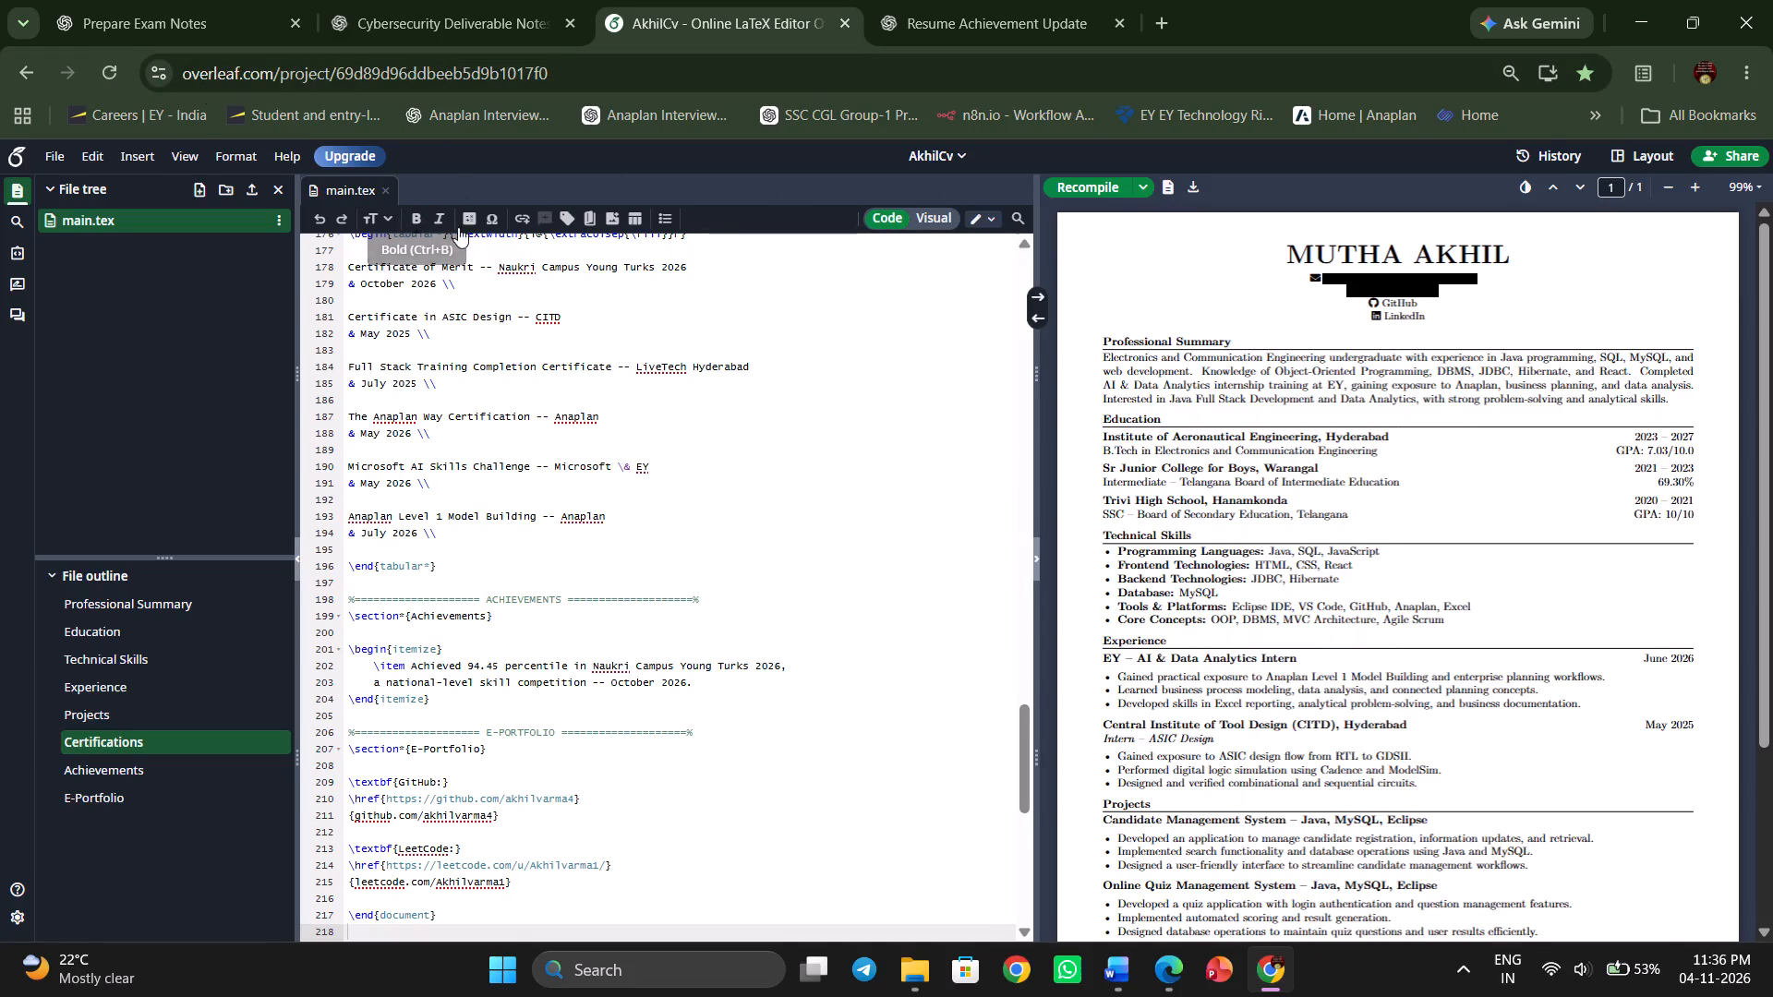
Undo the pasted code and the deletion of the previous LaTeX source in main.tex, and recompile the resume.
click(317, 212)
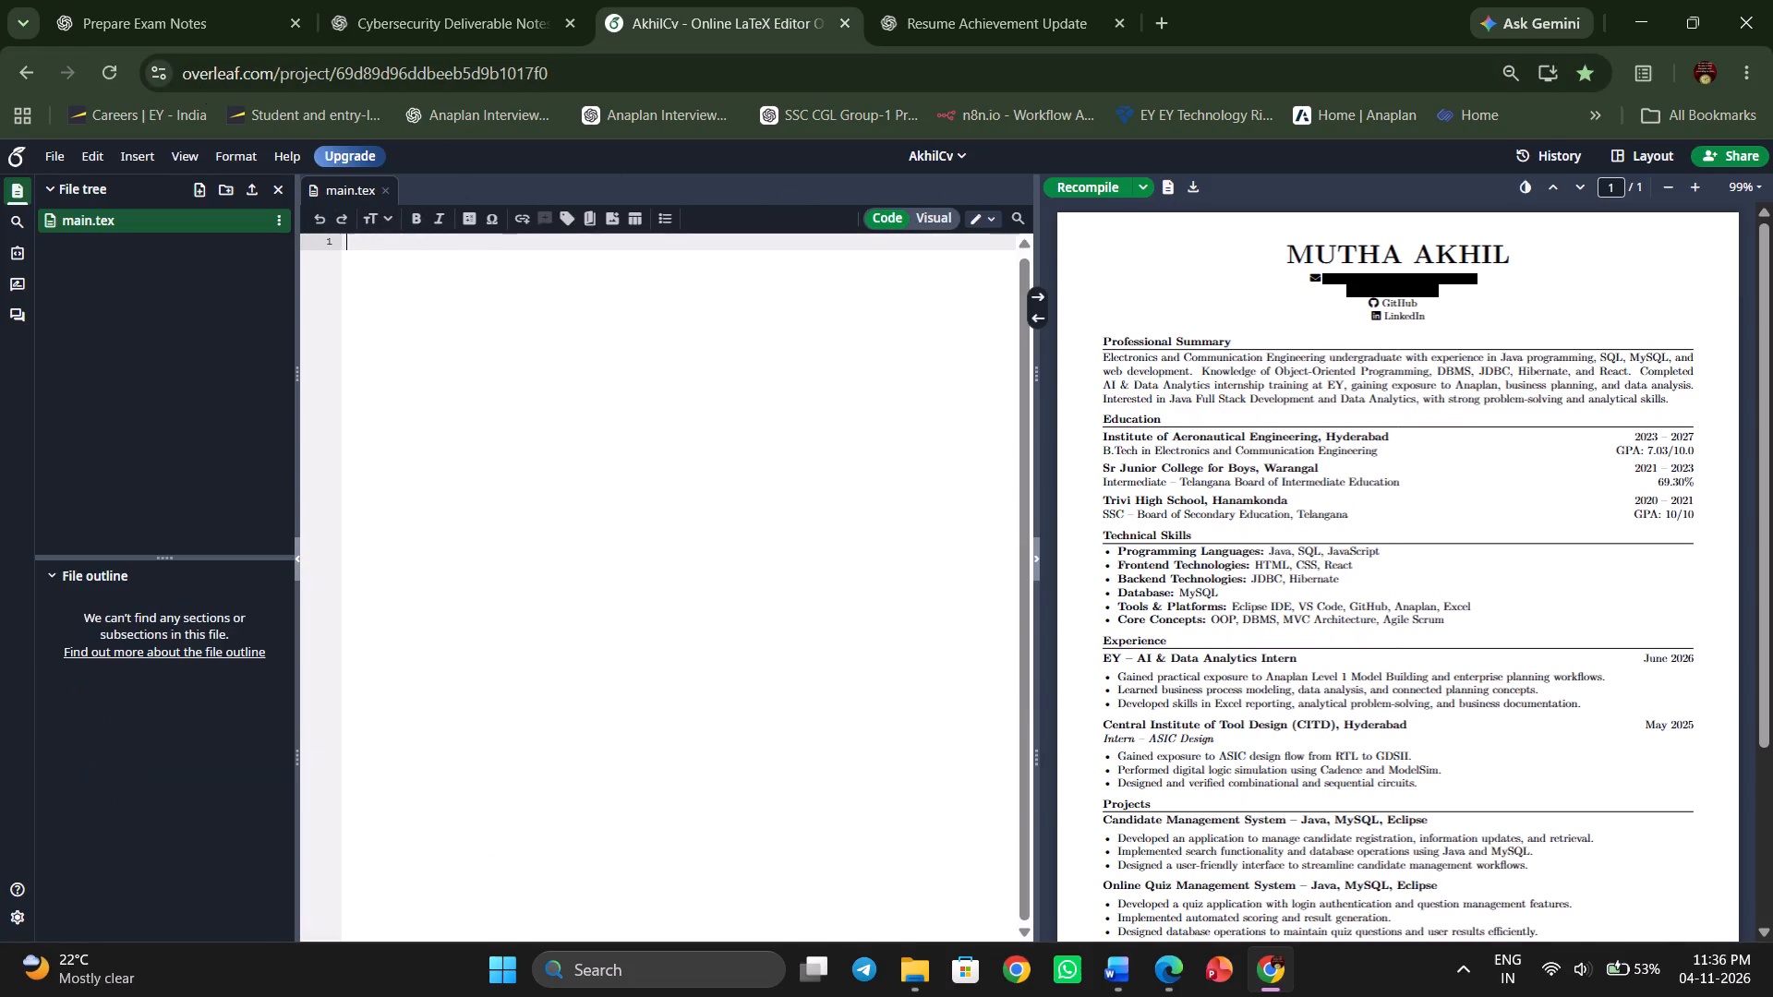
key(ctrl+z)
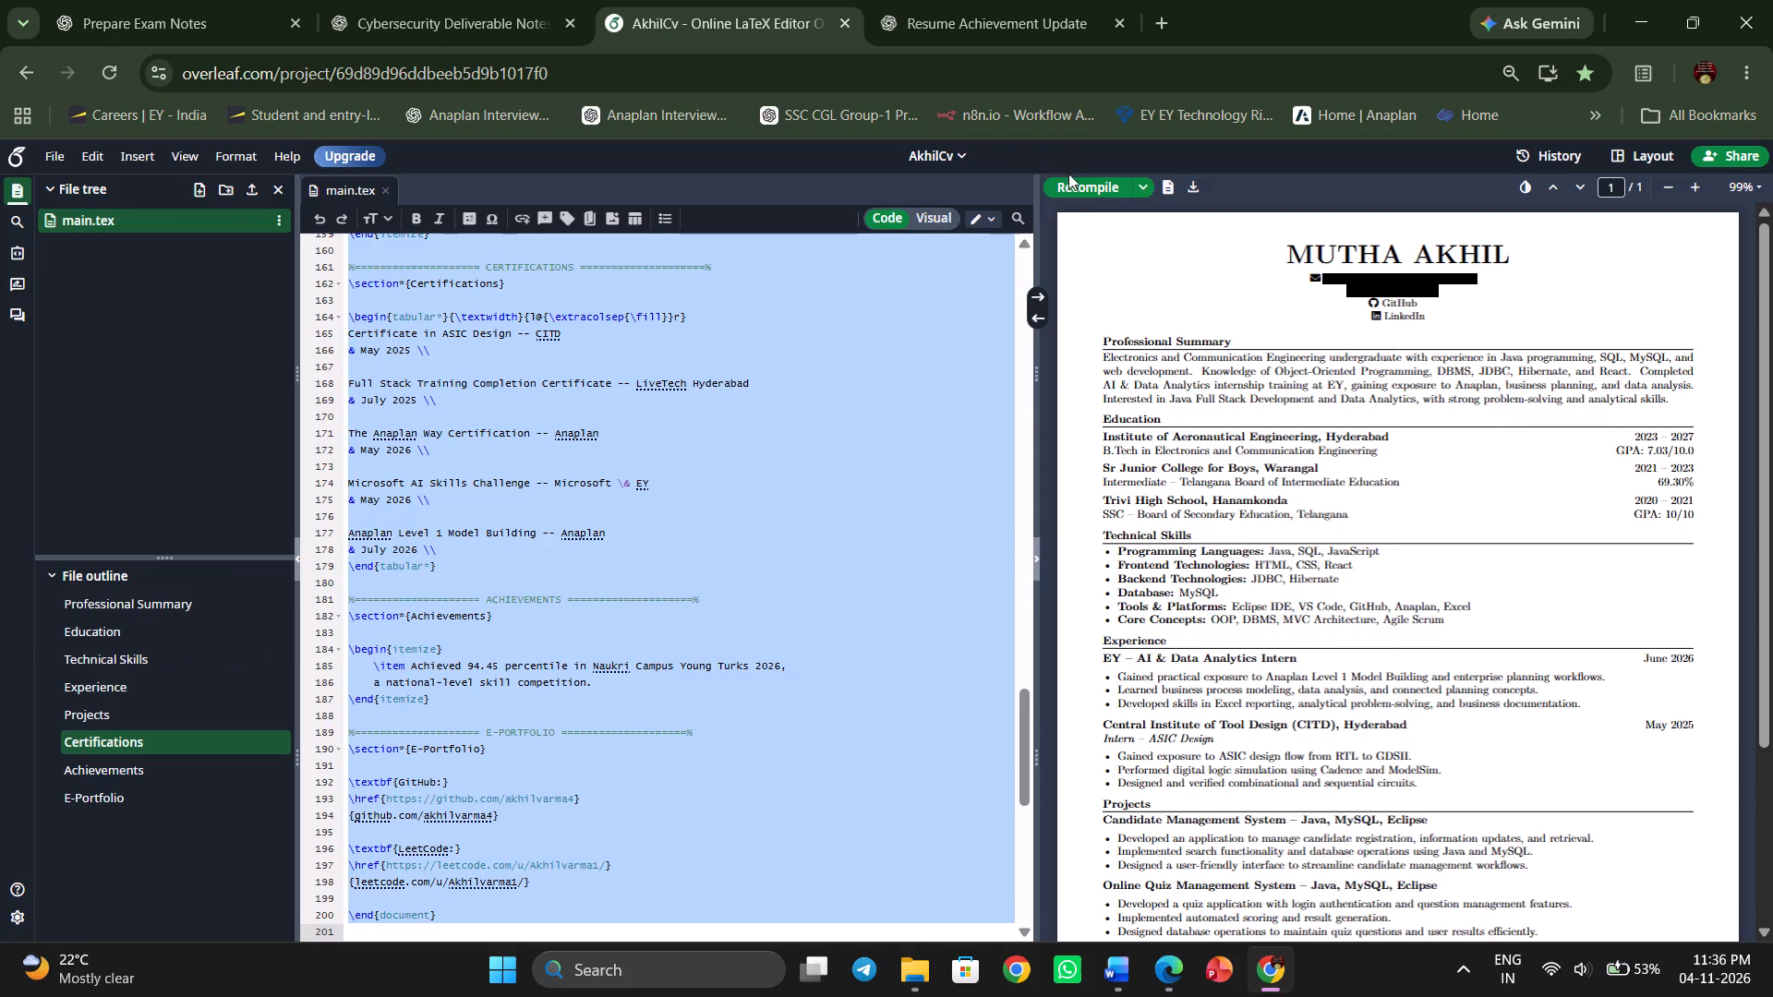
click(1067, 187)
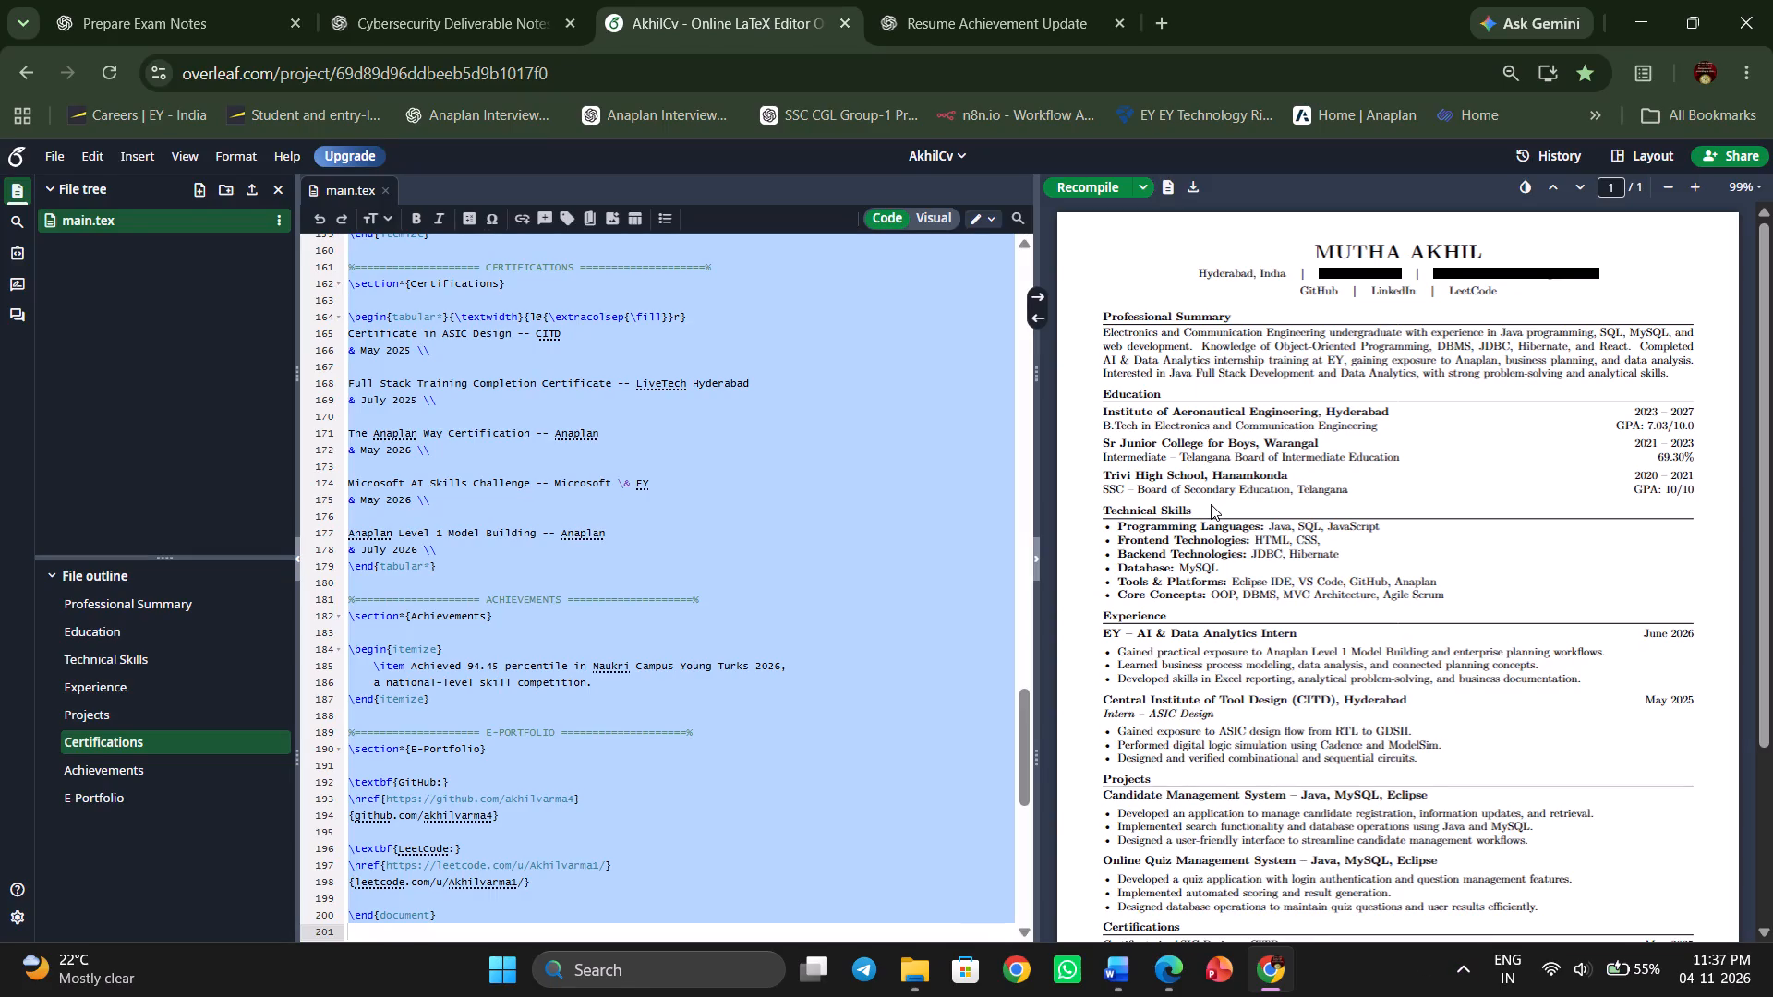
Examine the compiled resume from the header through the Certifications, Achievements and E-Portfolio sections.
scroll(1211, 504, down, 1)
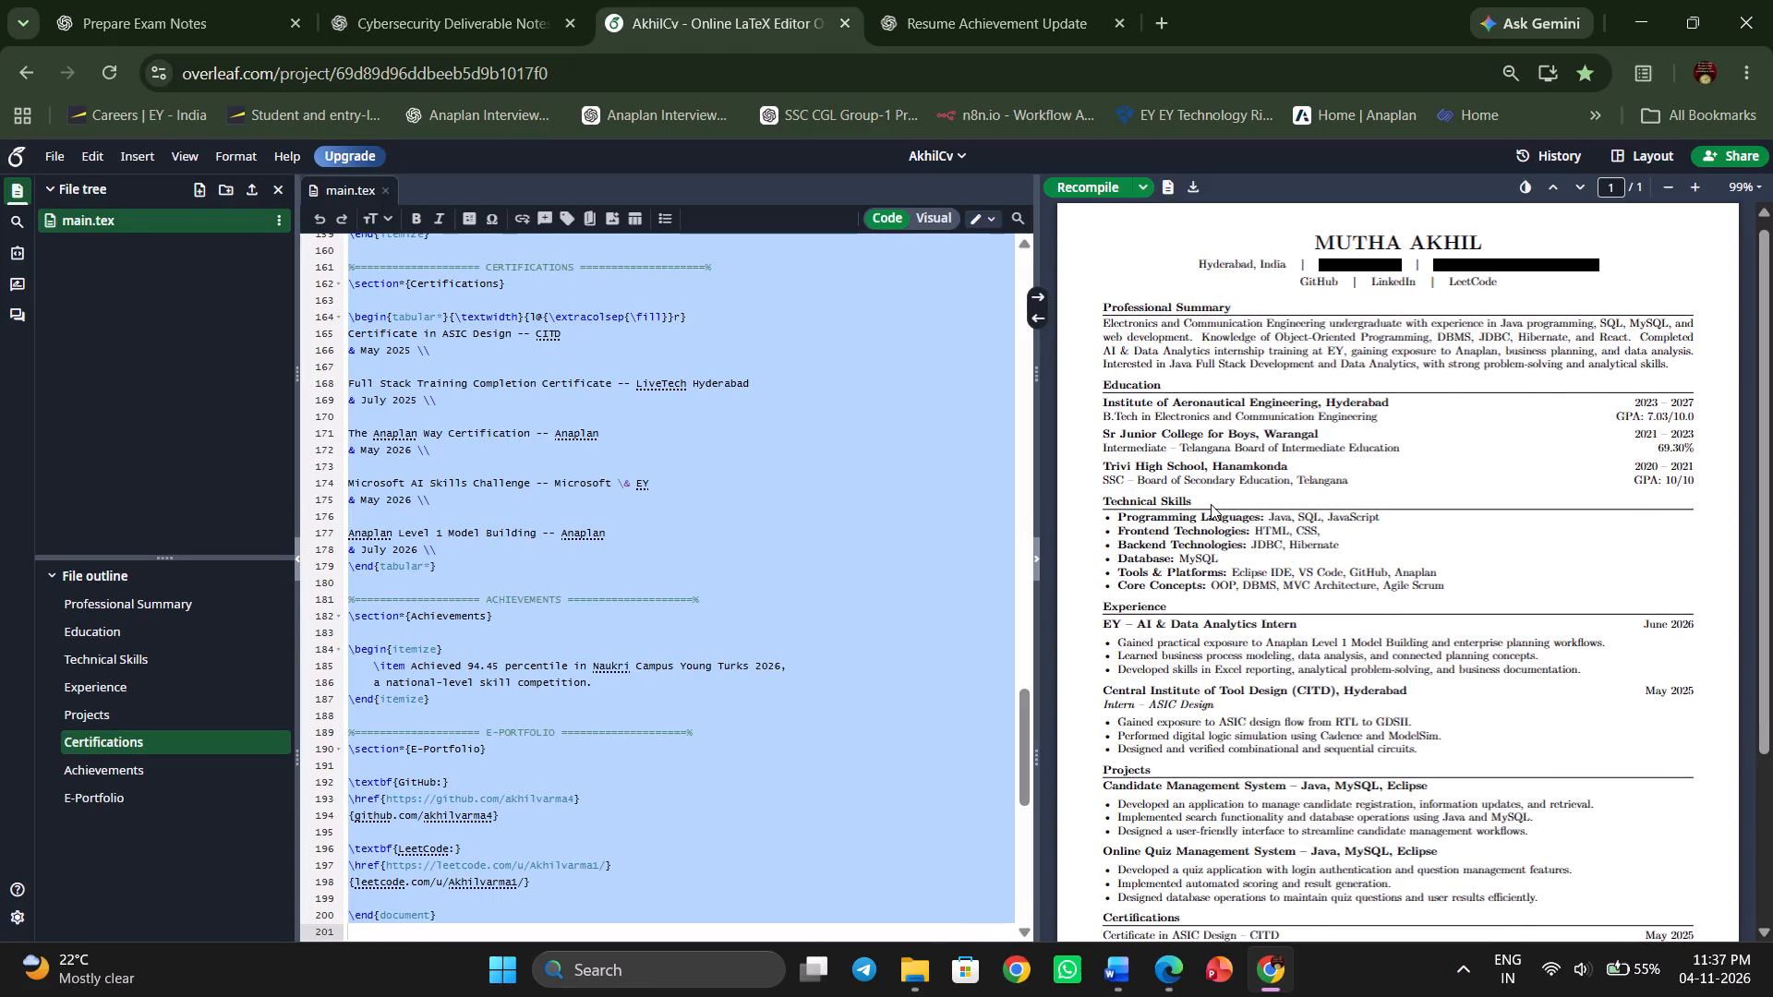
scroll(1211, 504, down, 3)
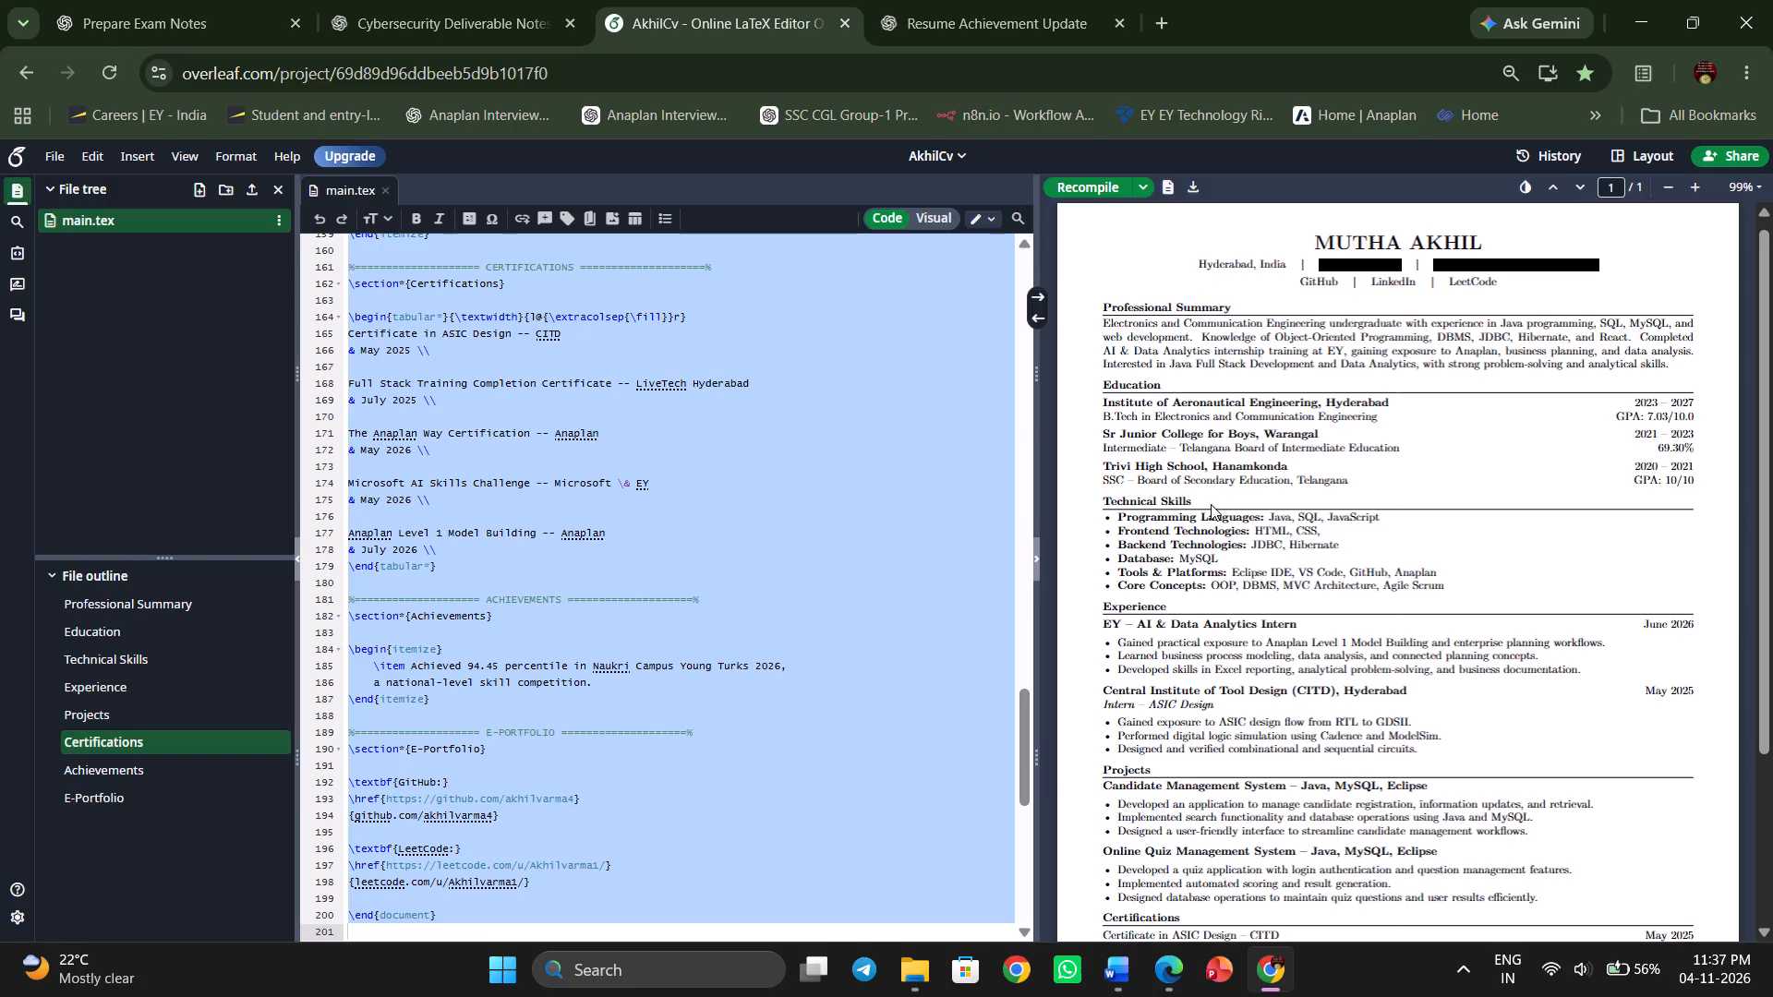
scroll(1211, 504, down, 2)
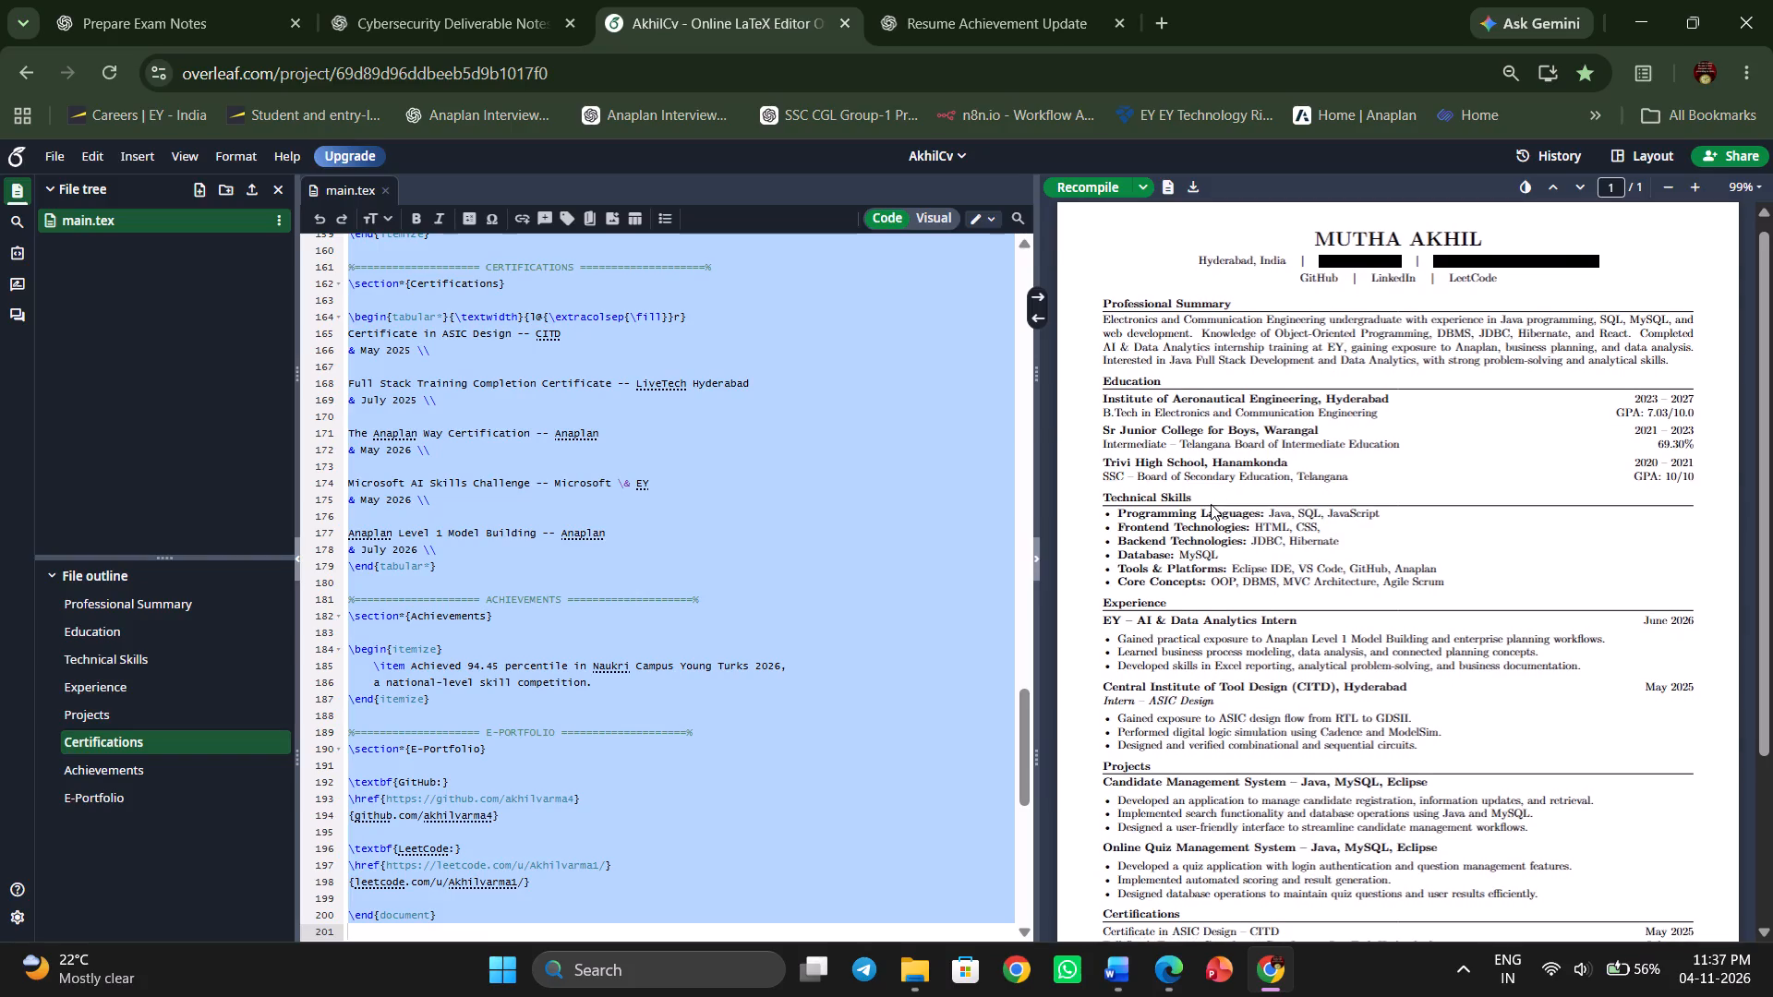
scroll(1211, 504, down, 2)
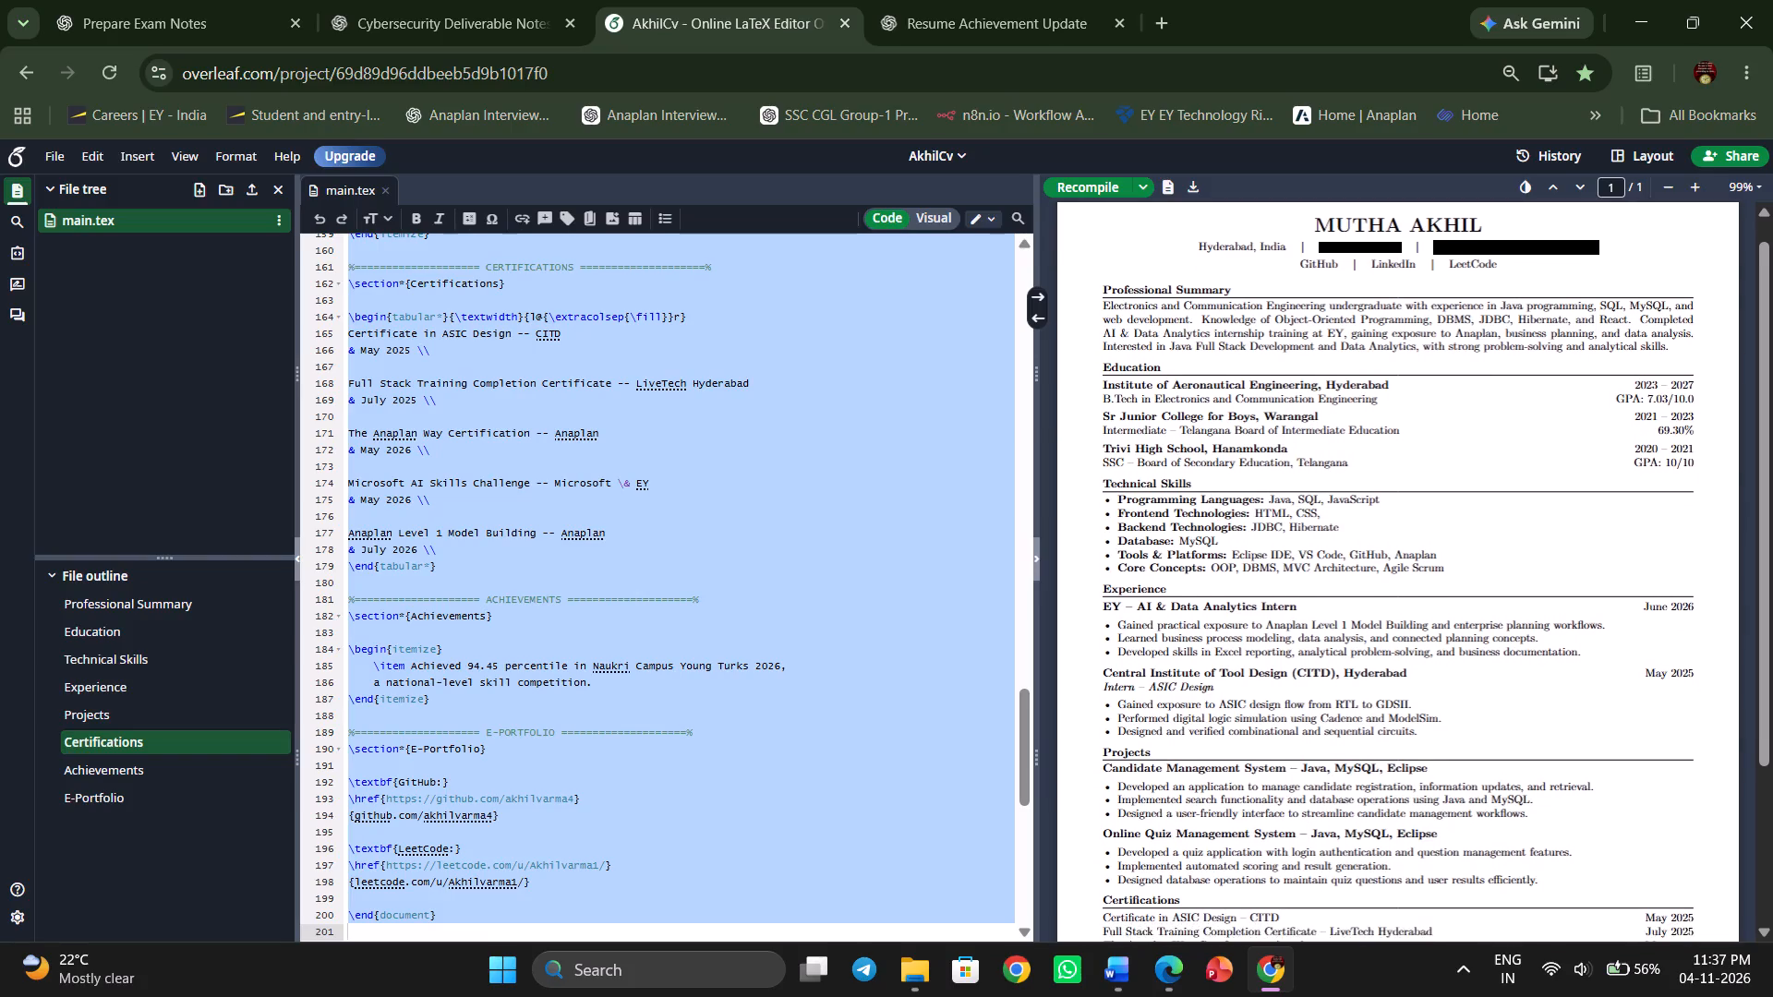
scroll(1211, 504, down, 3)
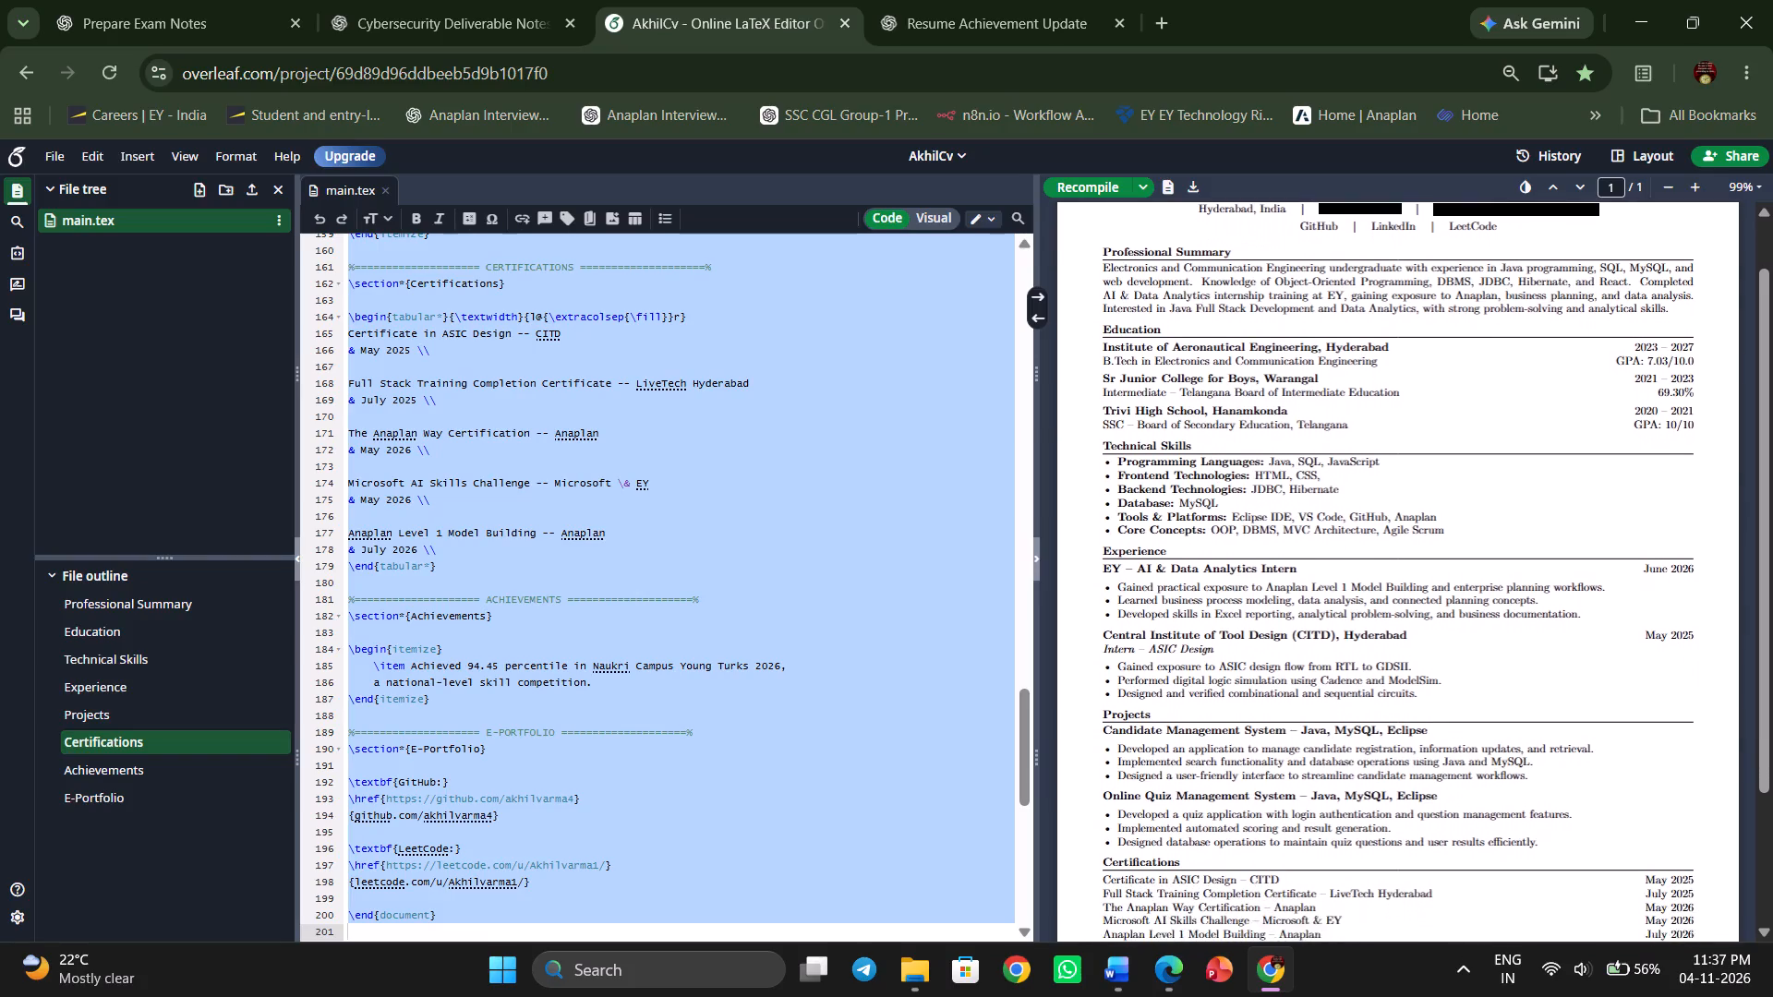
scroll(1211, 504, down, 2)
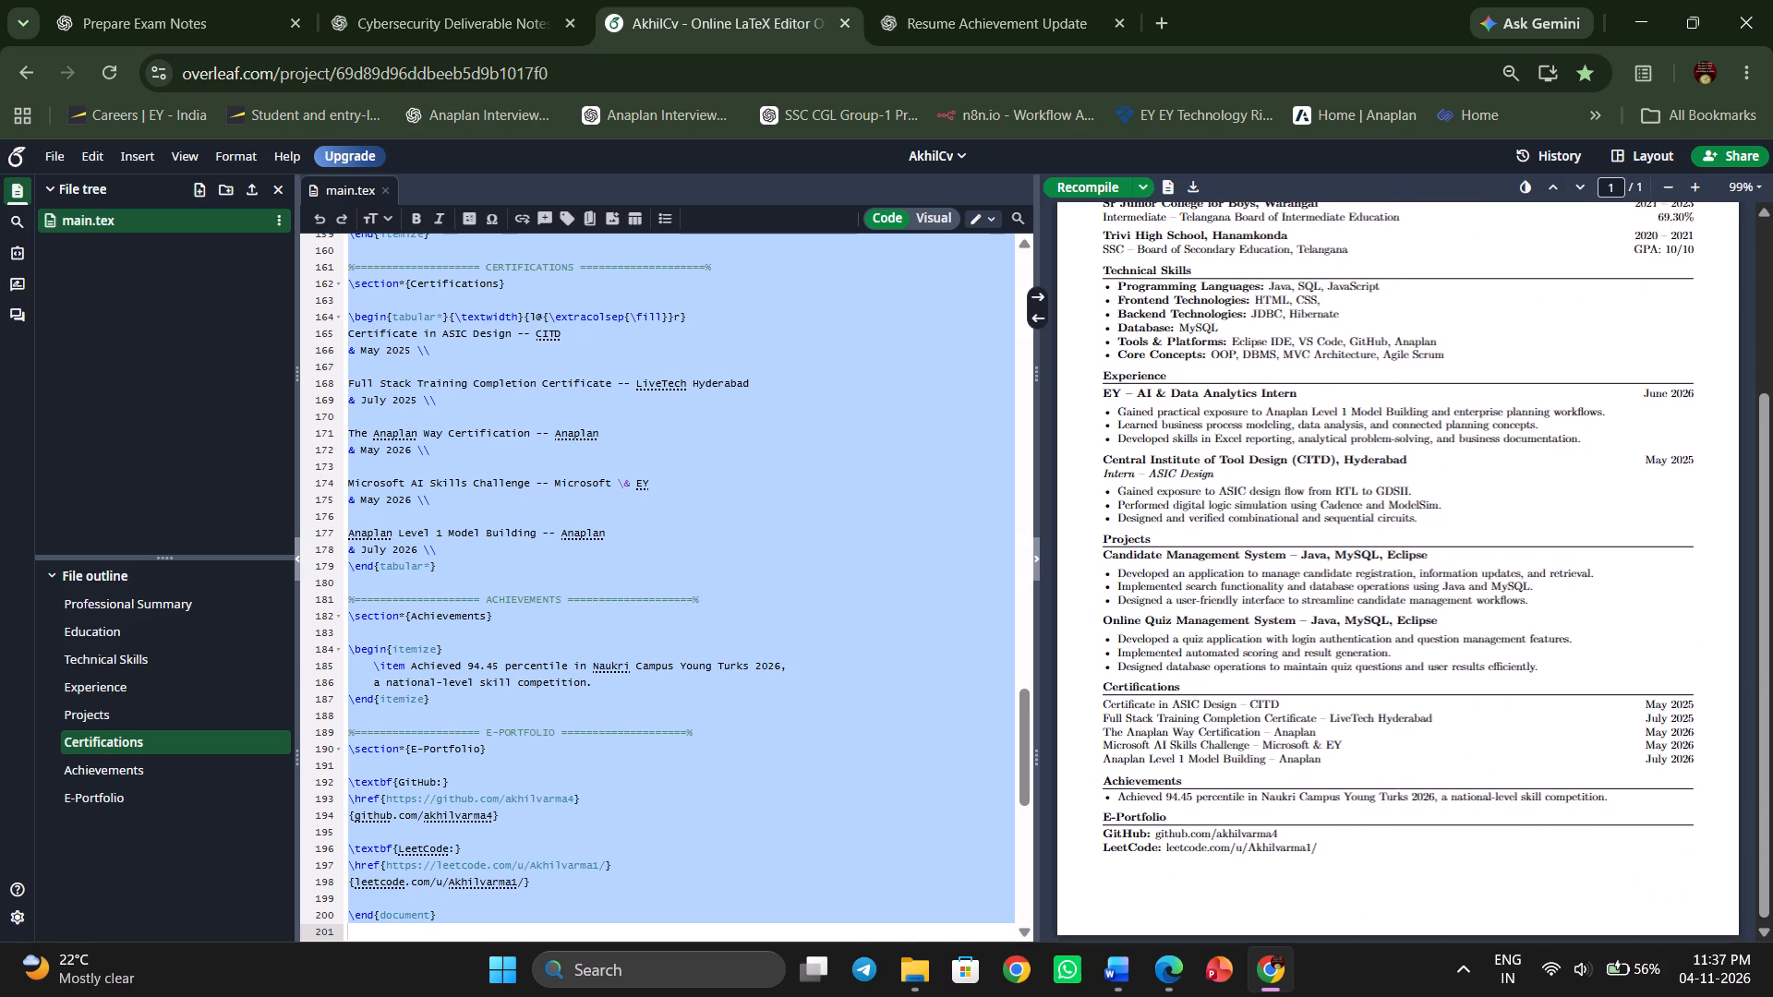
scroll(1211, 504, down, 5)
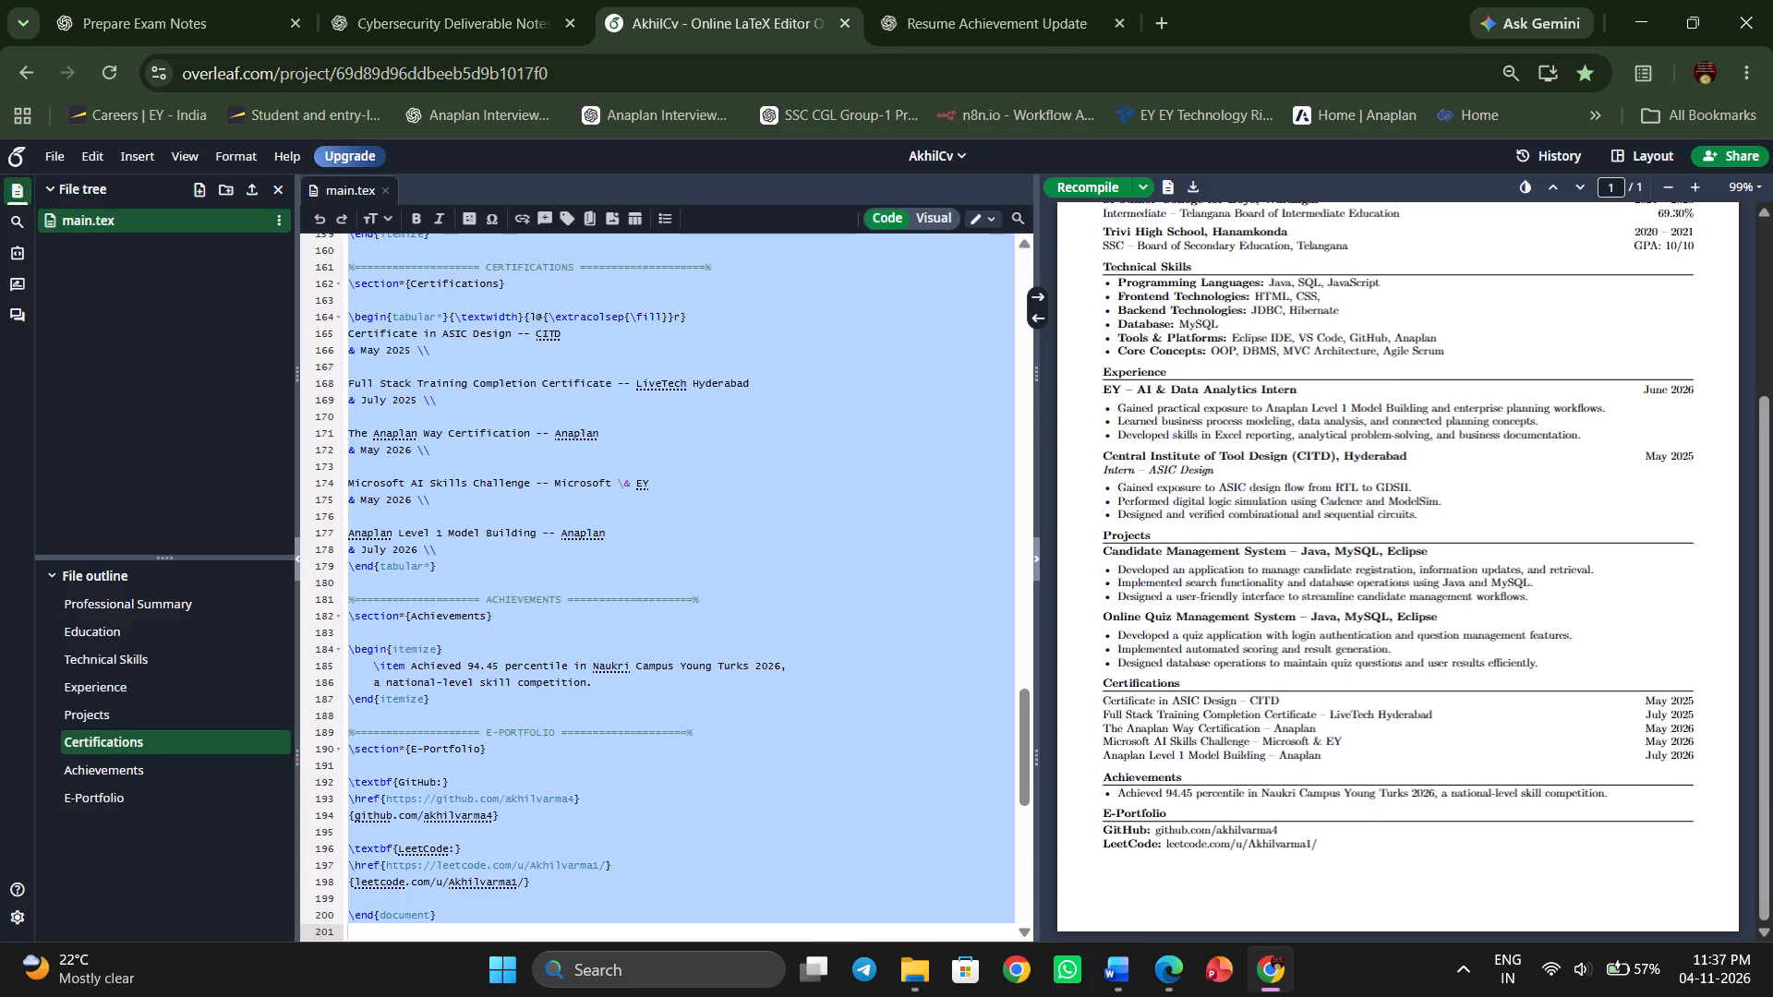
scroll(1211, 504, up, 1)
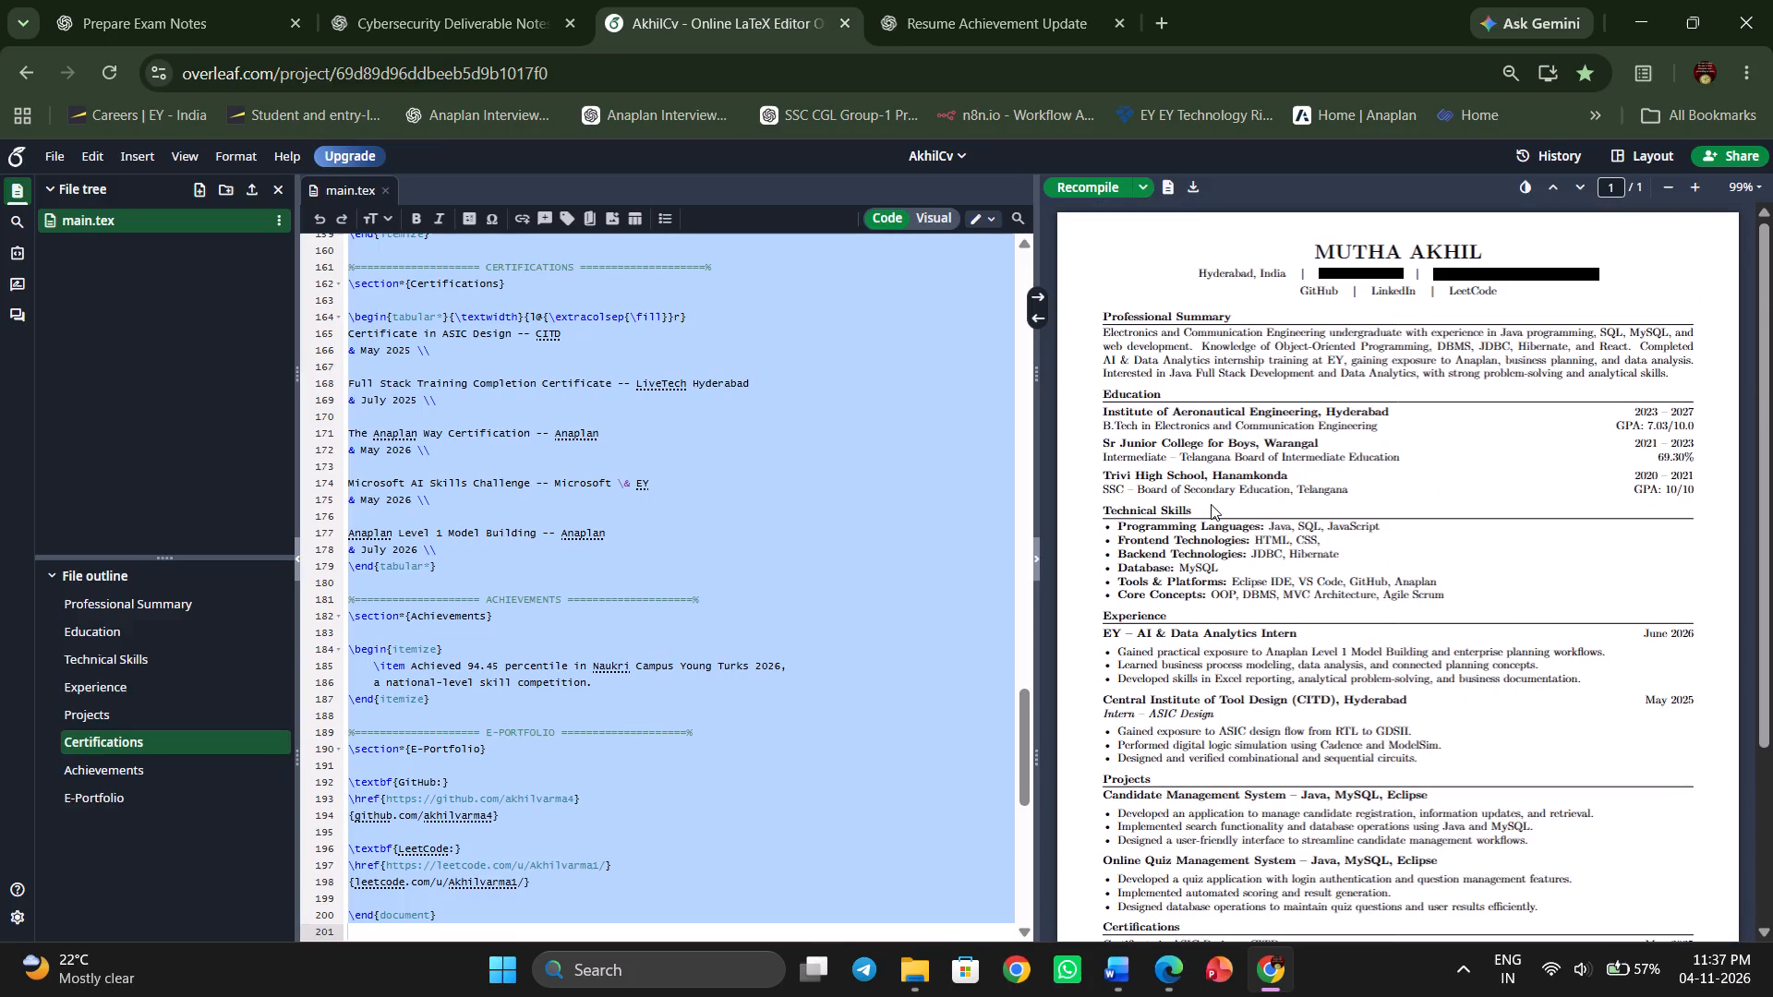
scroll(1211, 504, up, 2)
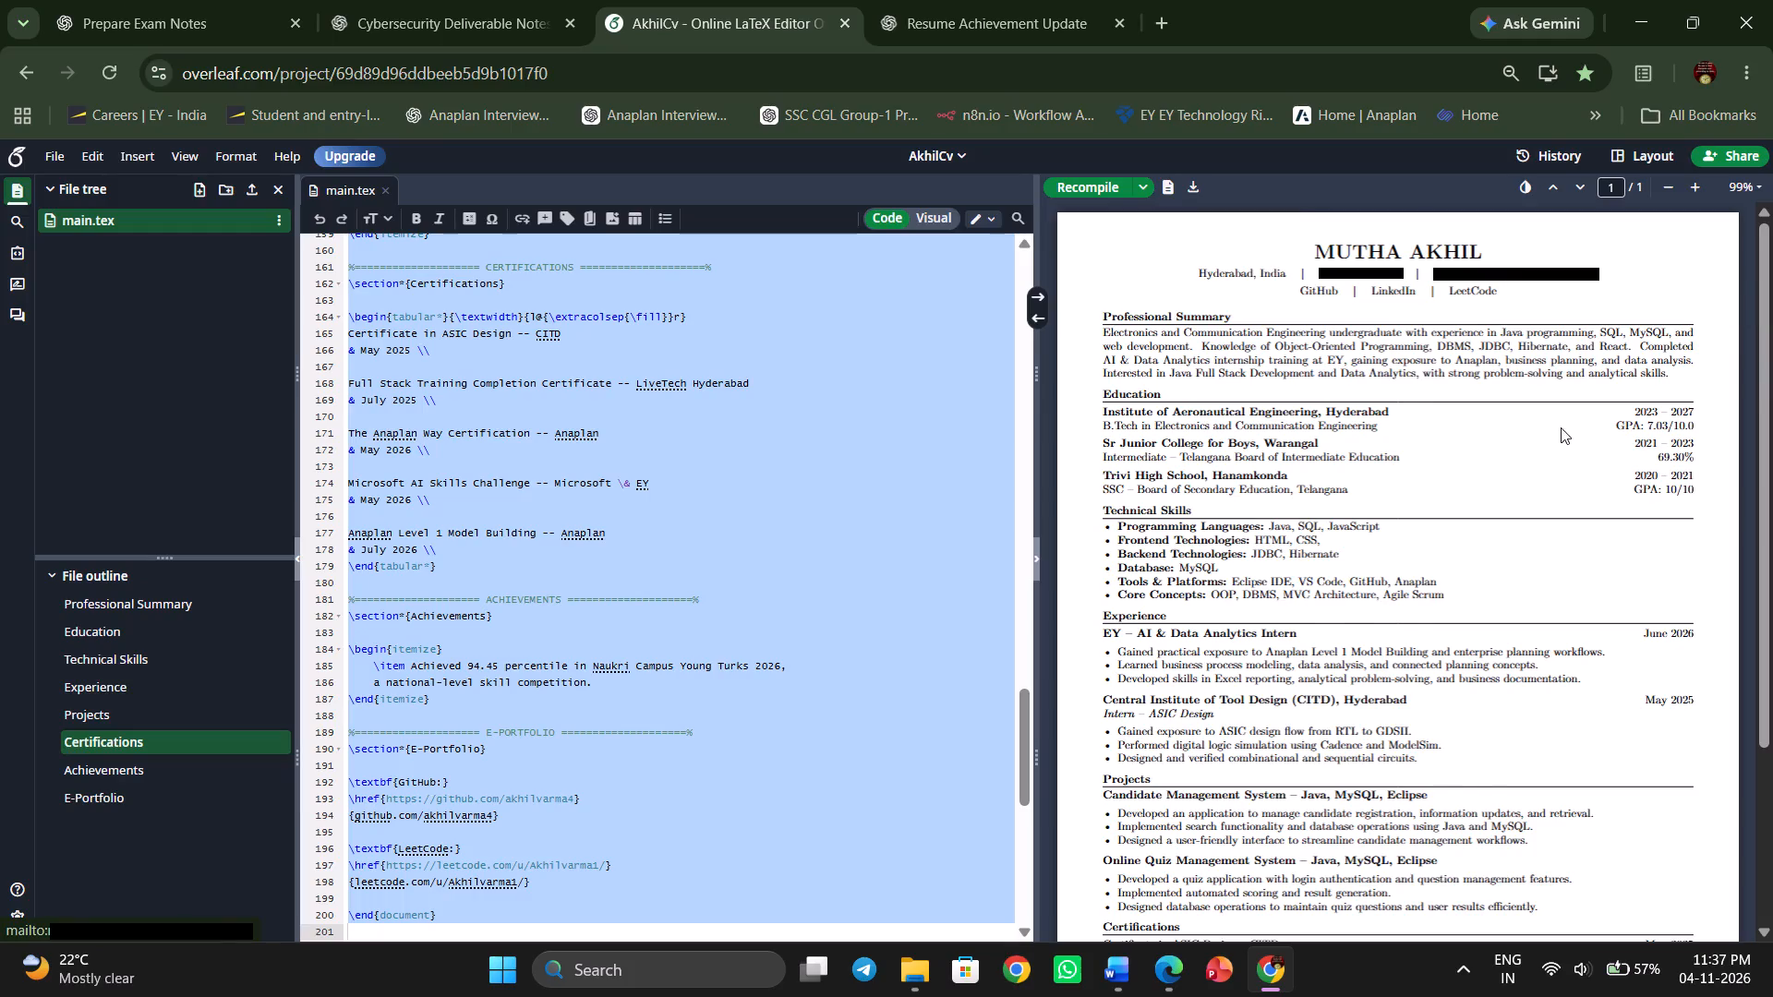
scroll(1581, 550, down, 9)
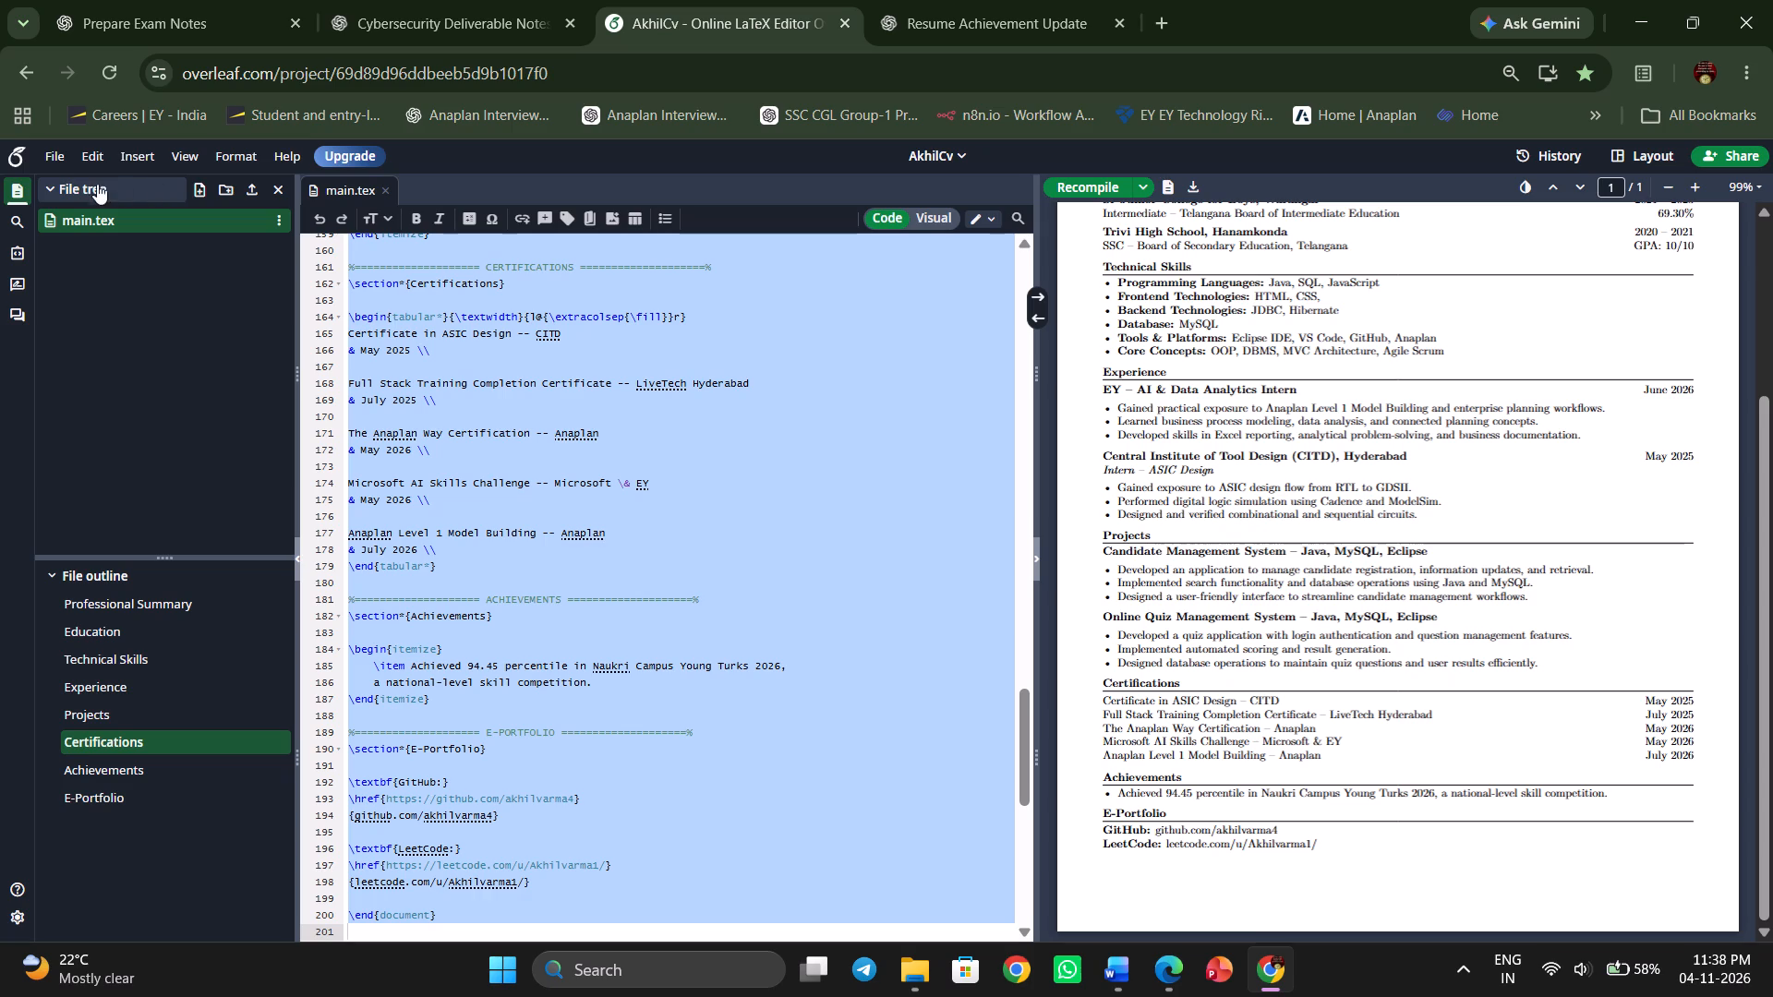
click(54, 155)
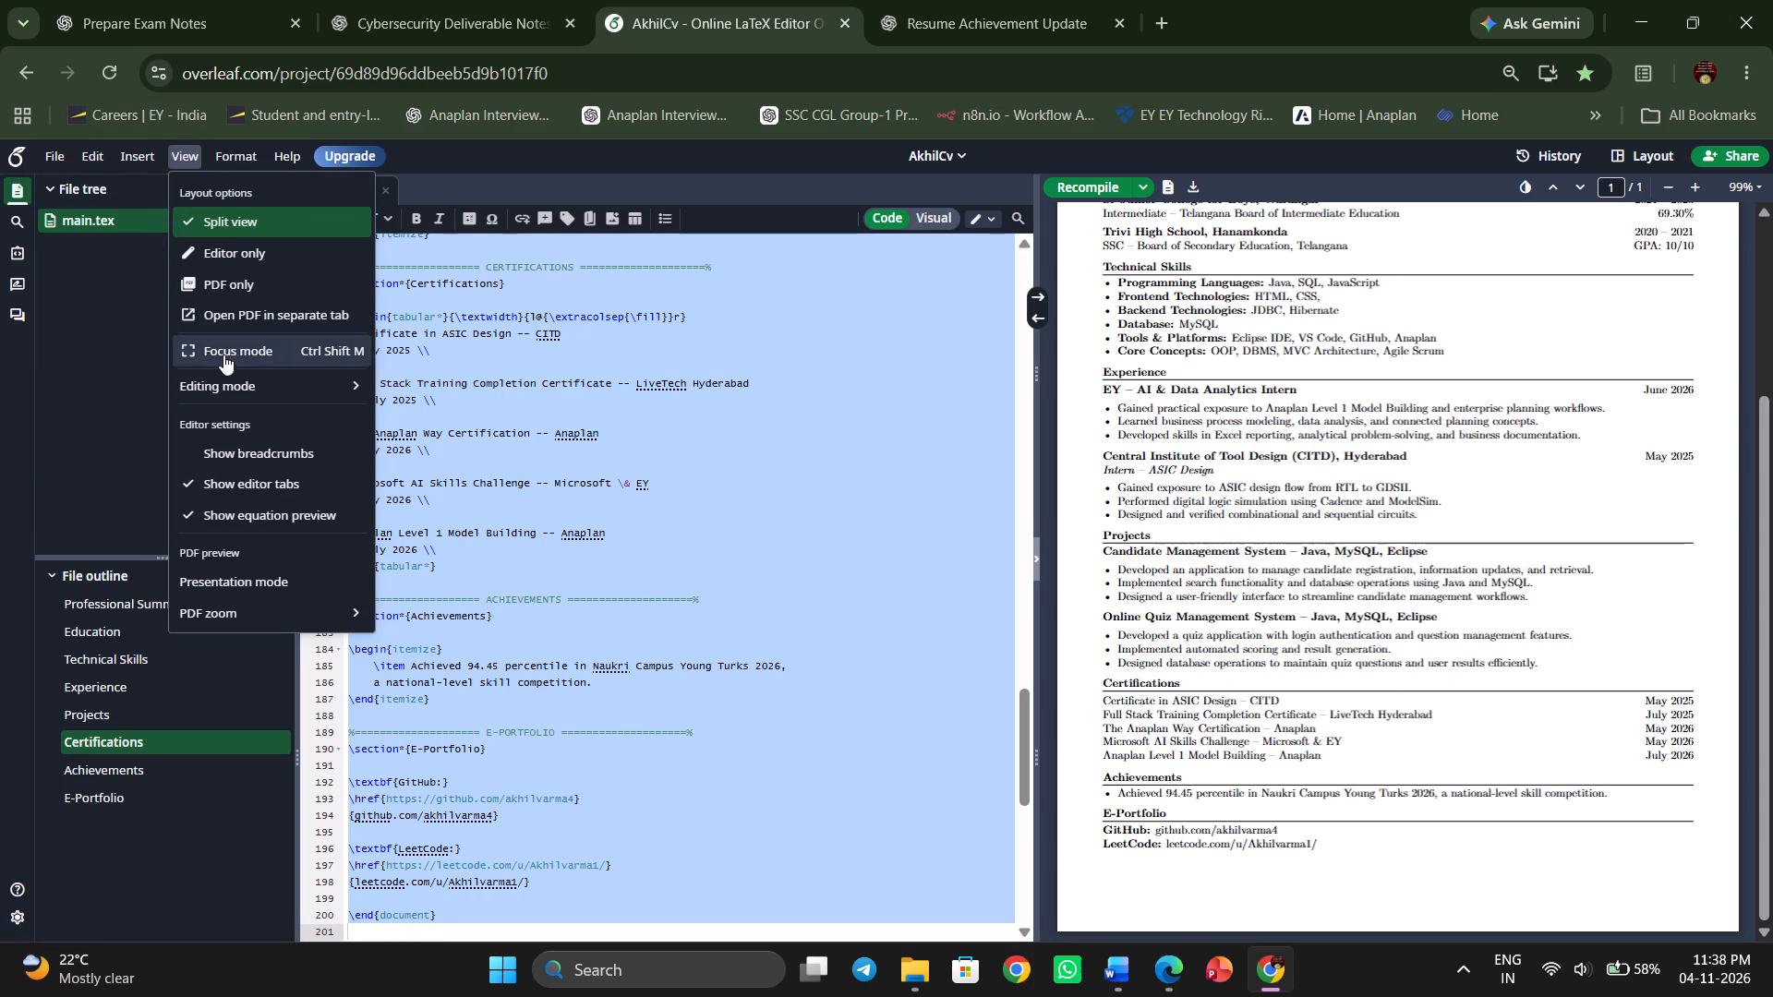
Switch the Overleaf project to PDF-only view, check the compiled resume, and download it as a PDF.
click(235, 275)
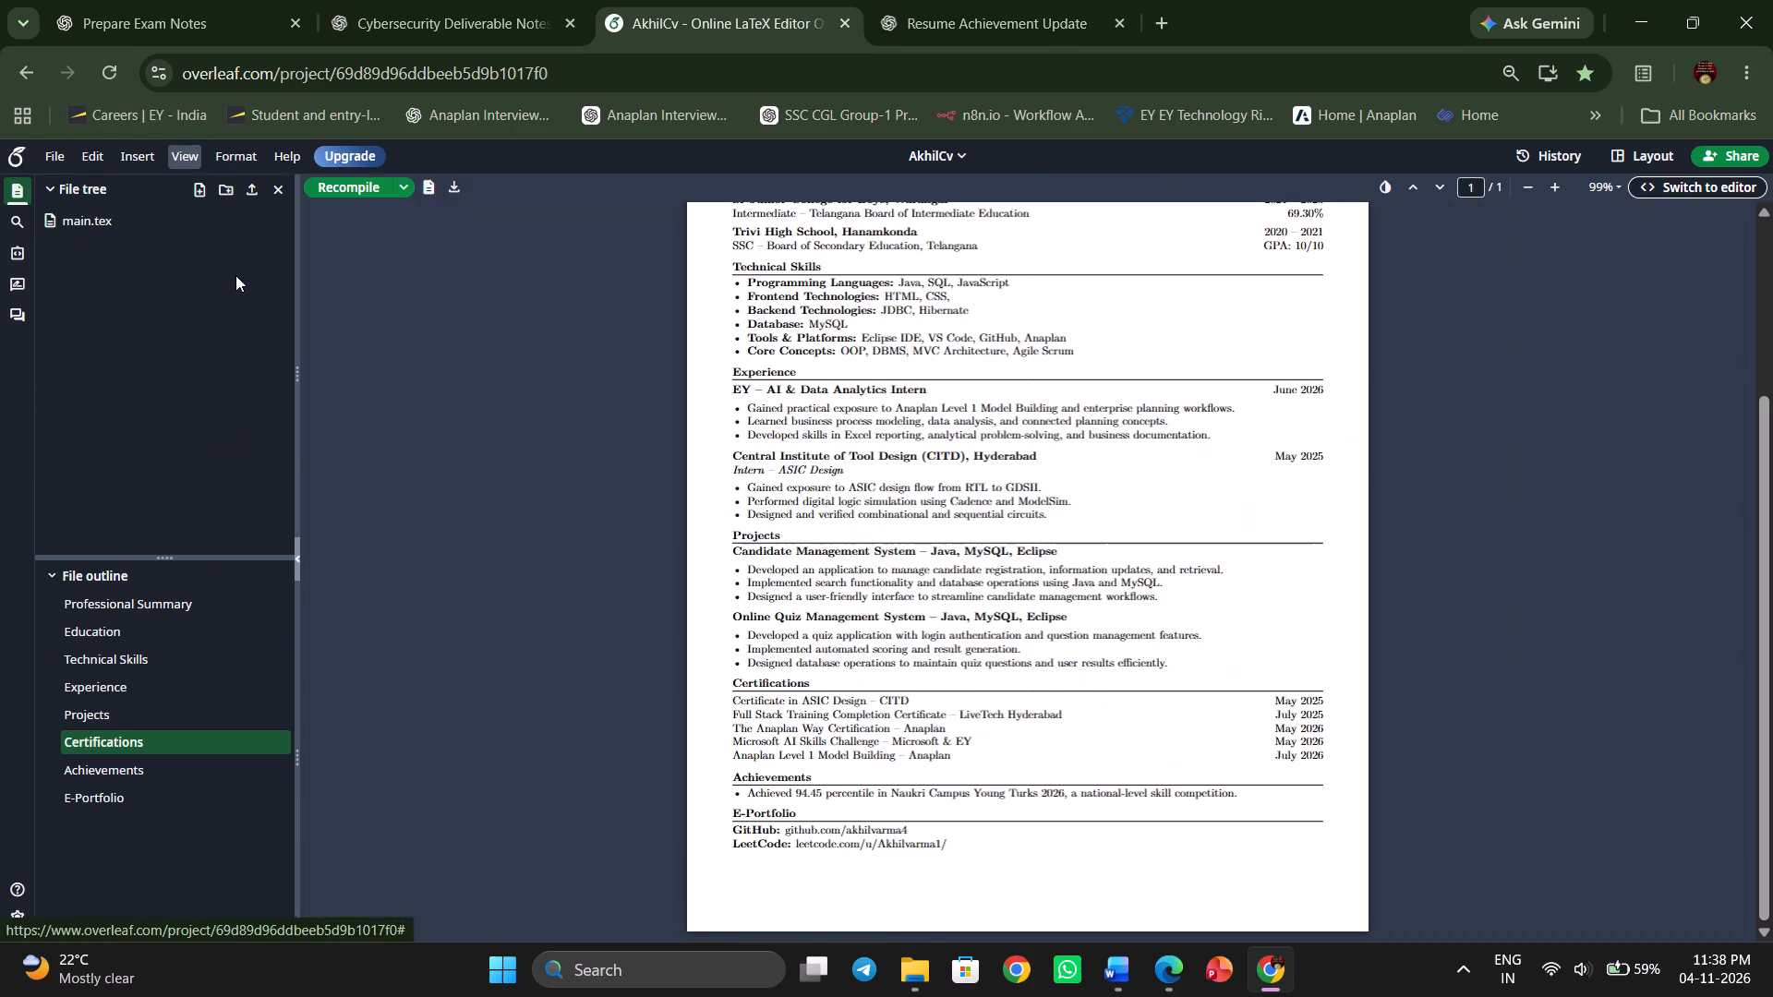
scroll(534, 396, up, 3)
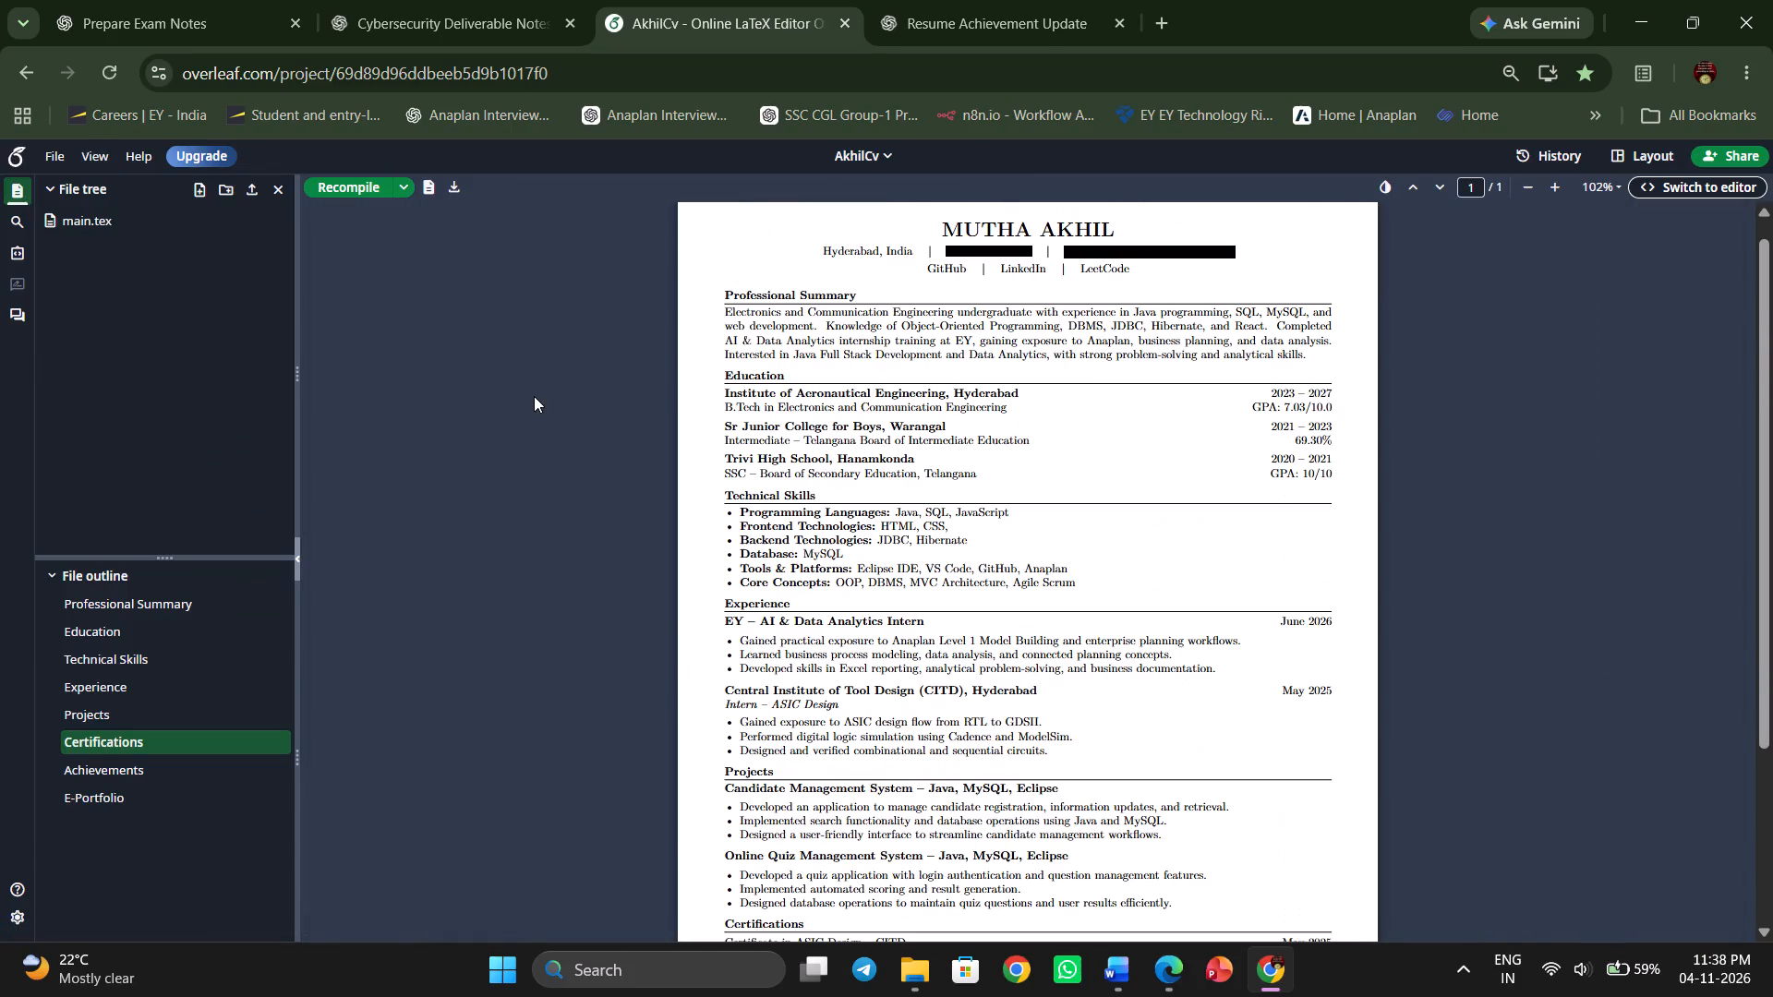
scroll(534, 396, down, 3)
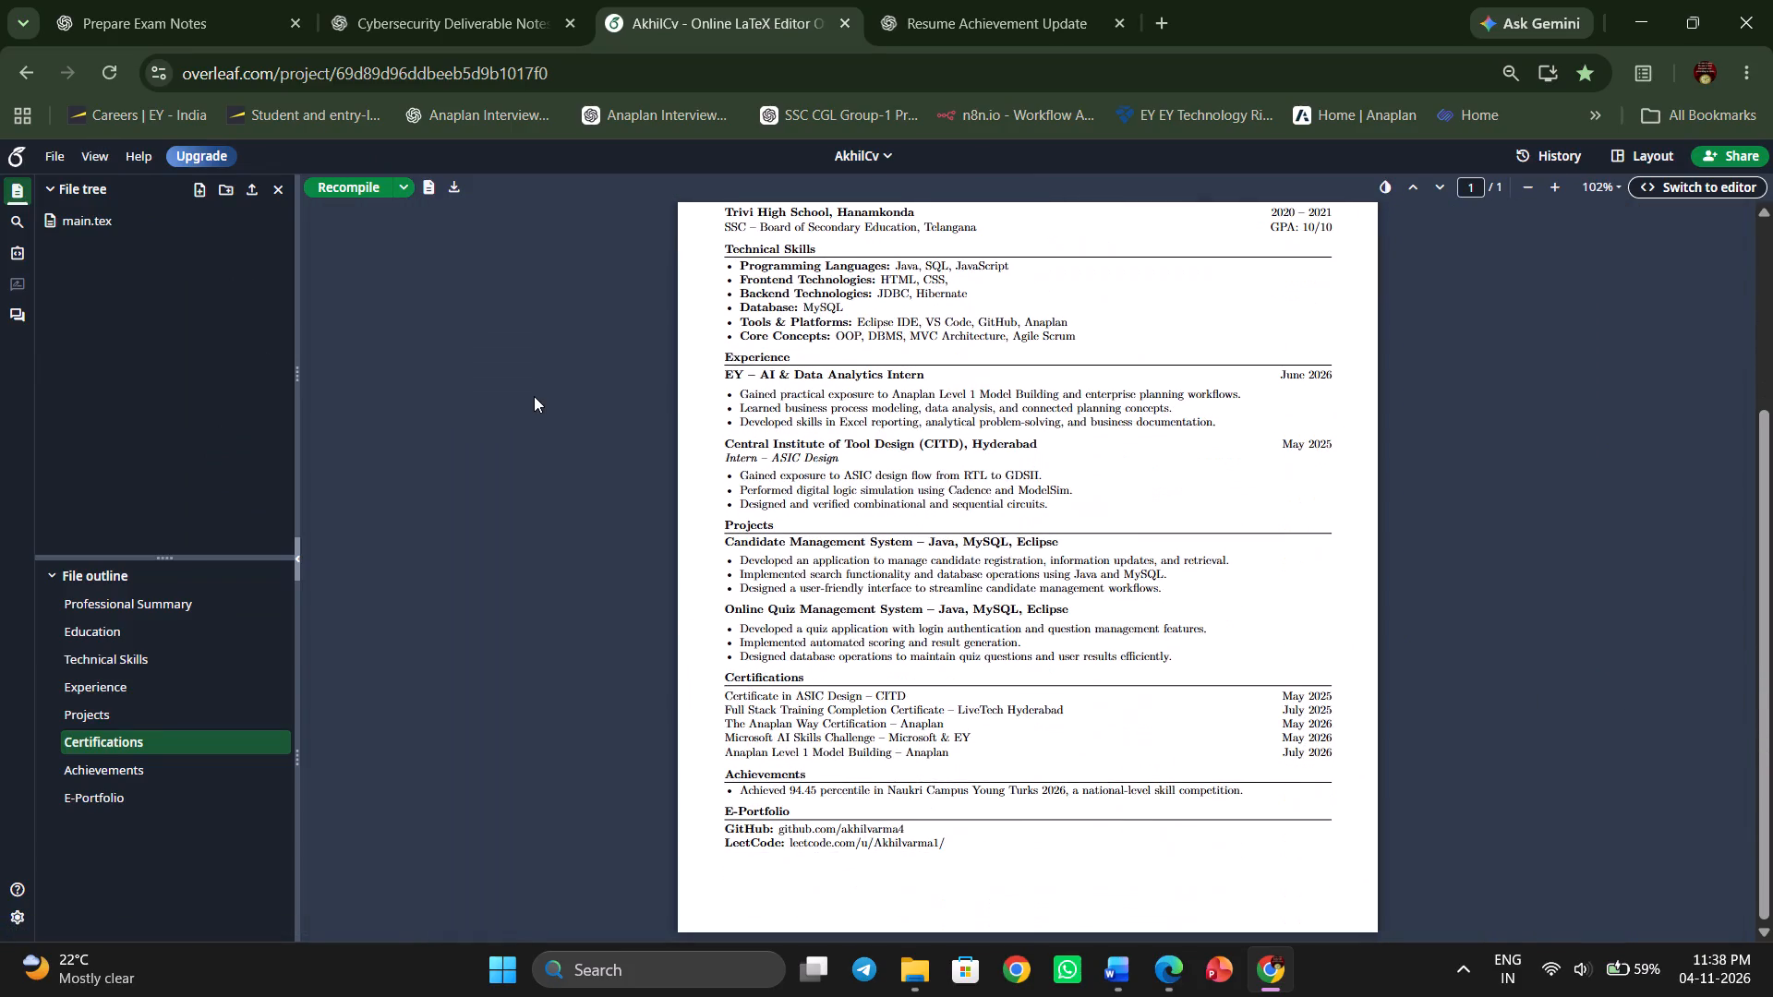
scroll(534, 396, down, 2)
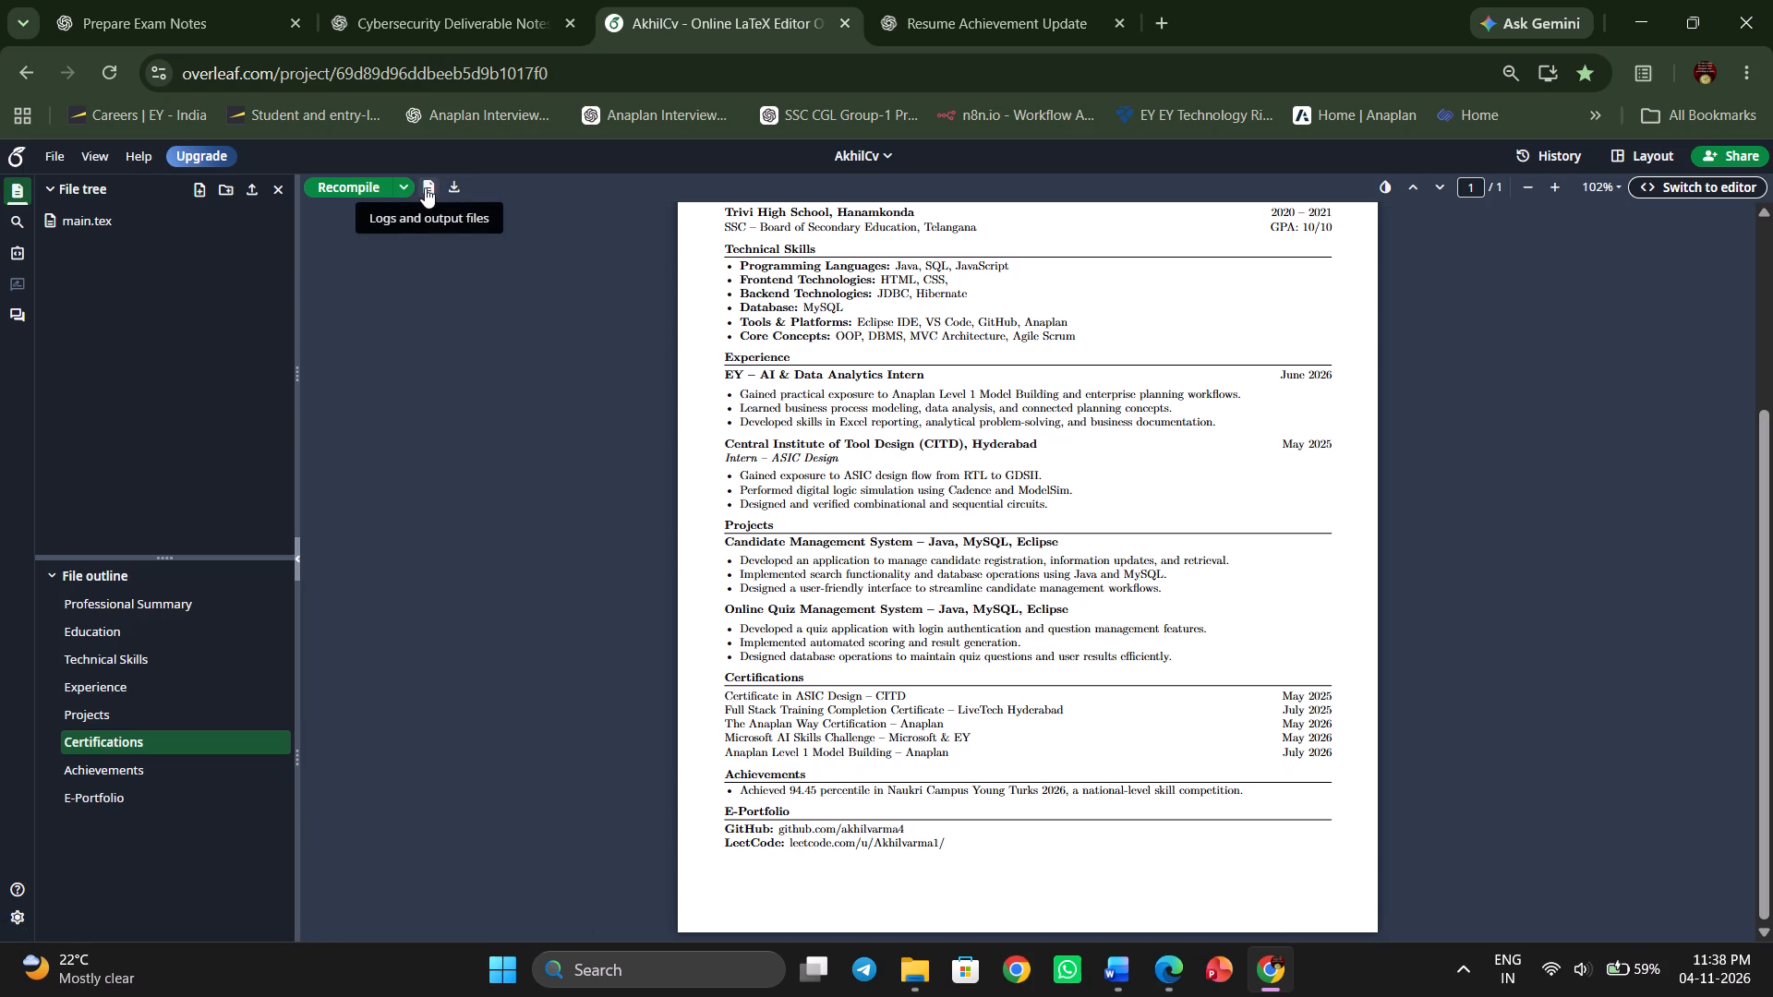
click(461, 185)
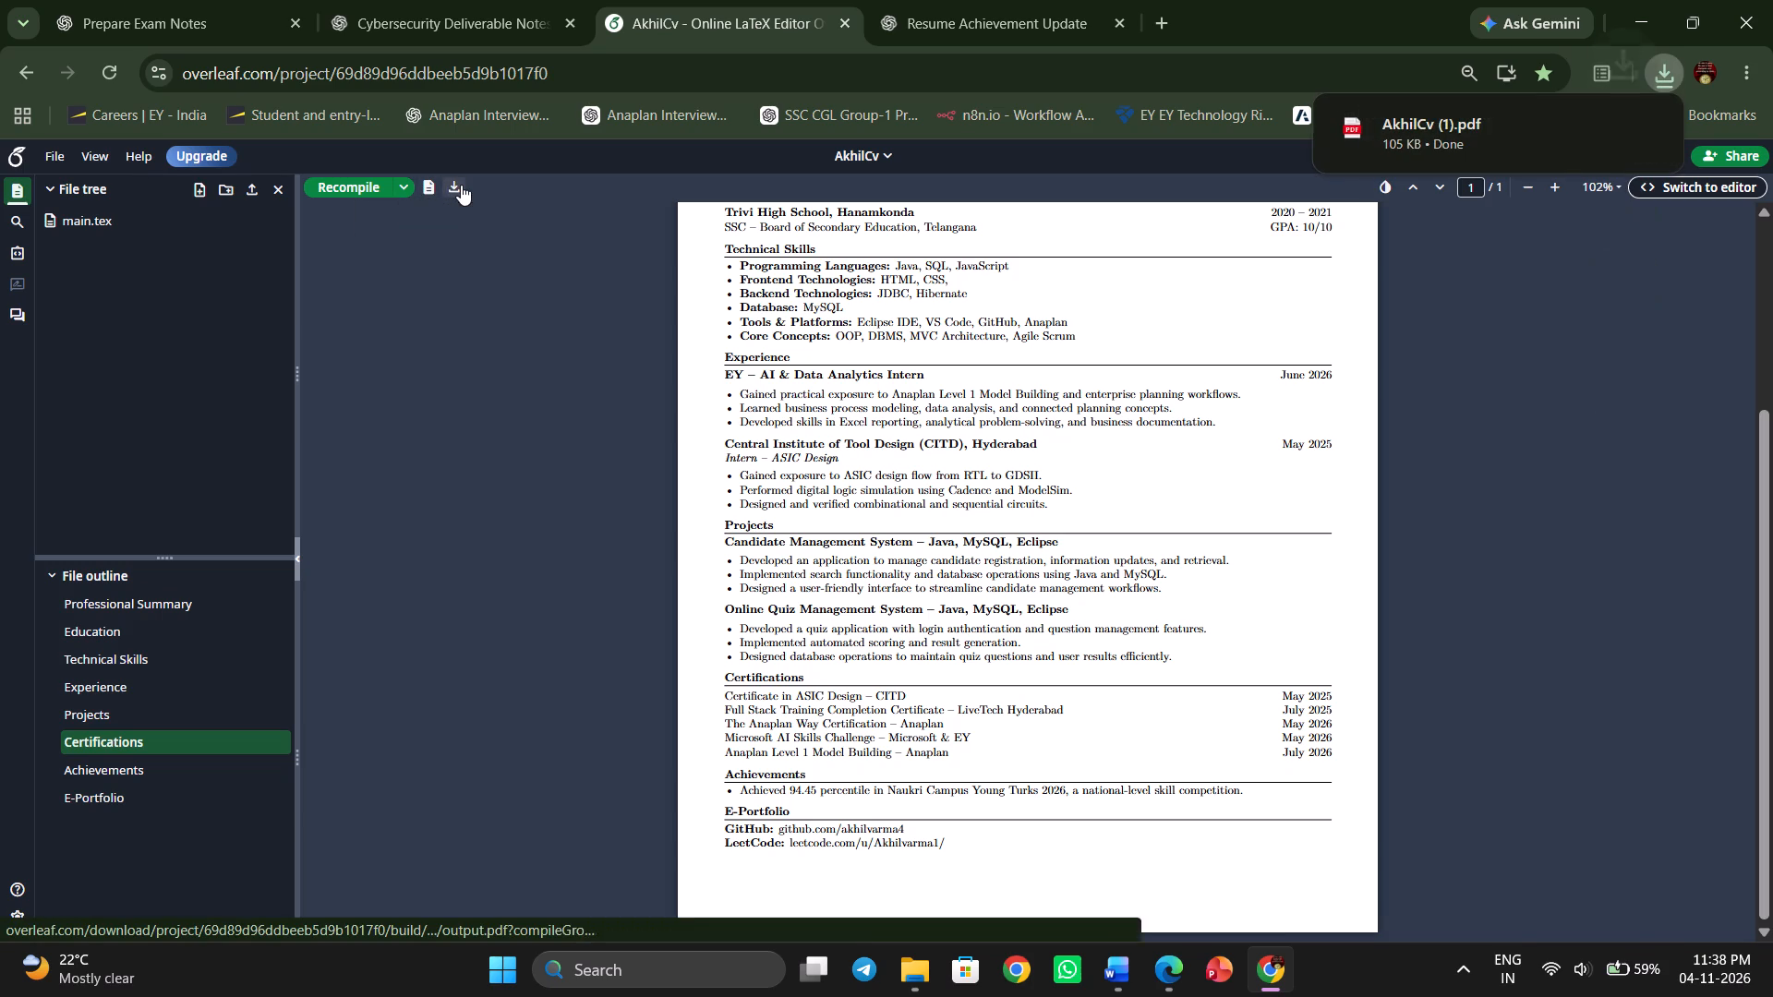
Open the downloaded resume PDF in the browser and look over its full page.
click(1458, 148)
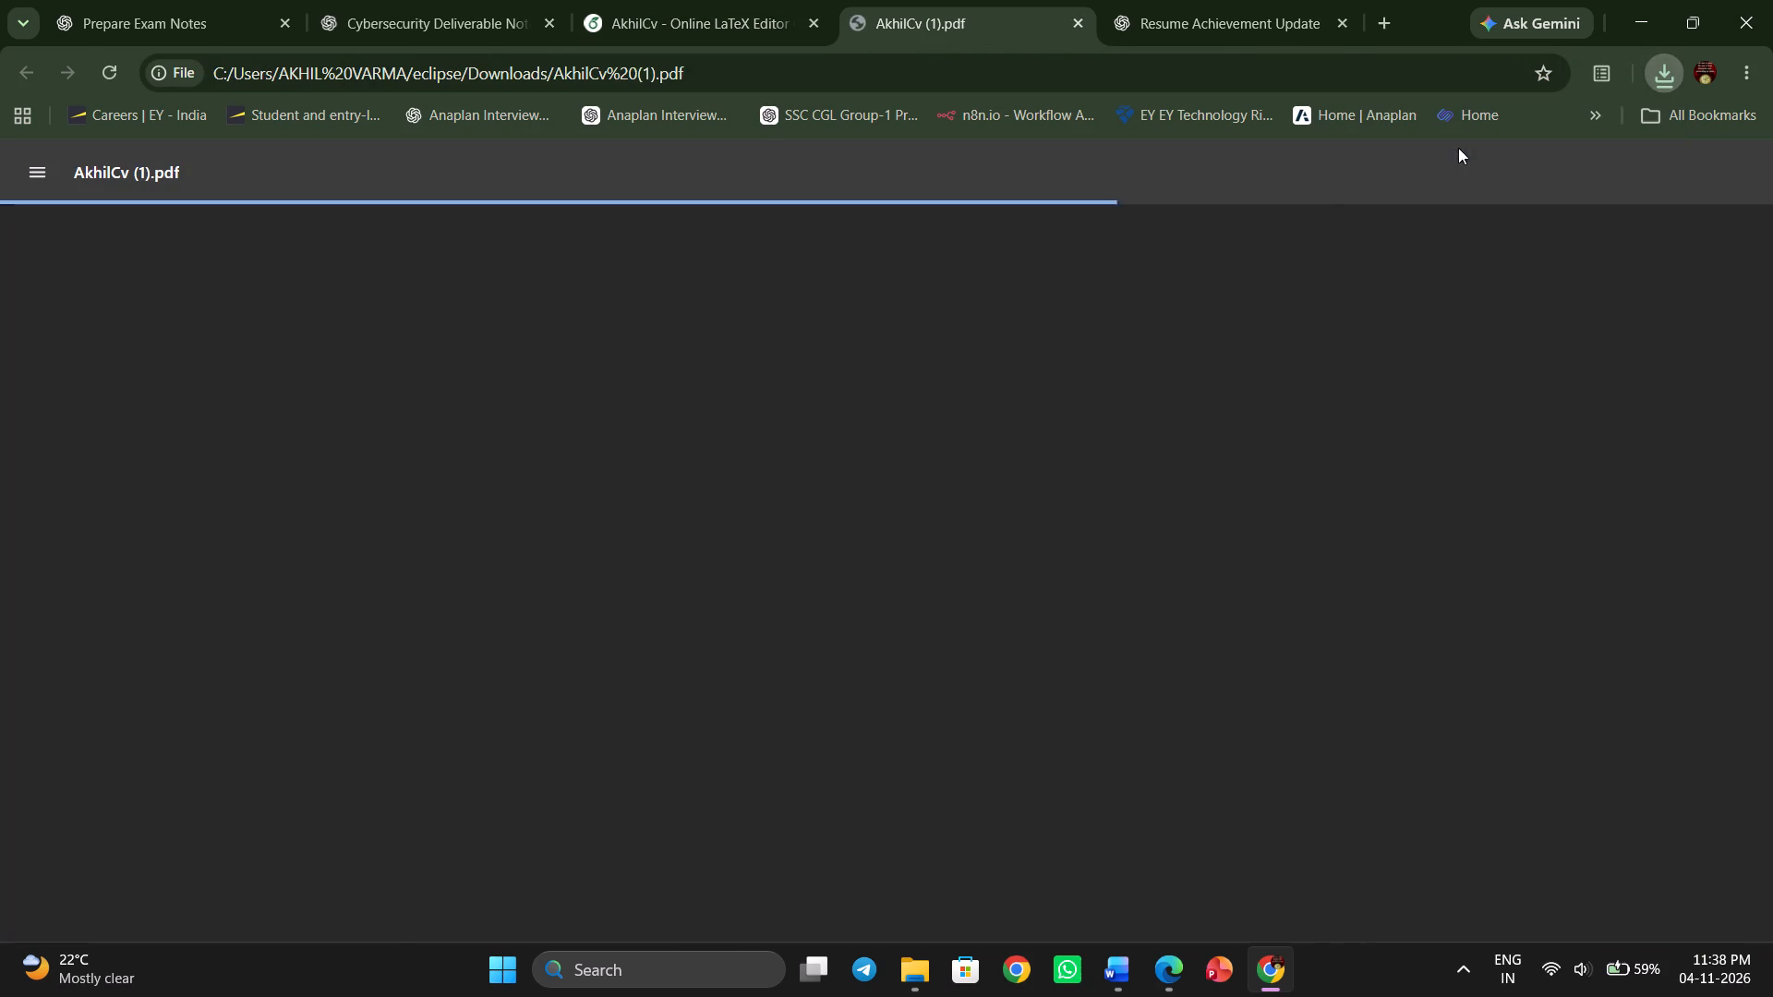
scroll(1255, 403, down, 3)
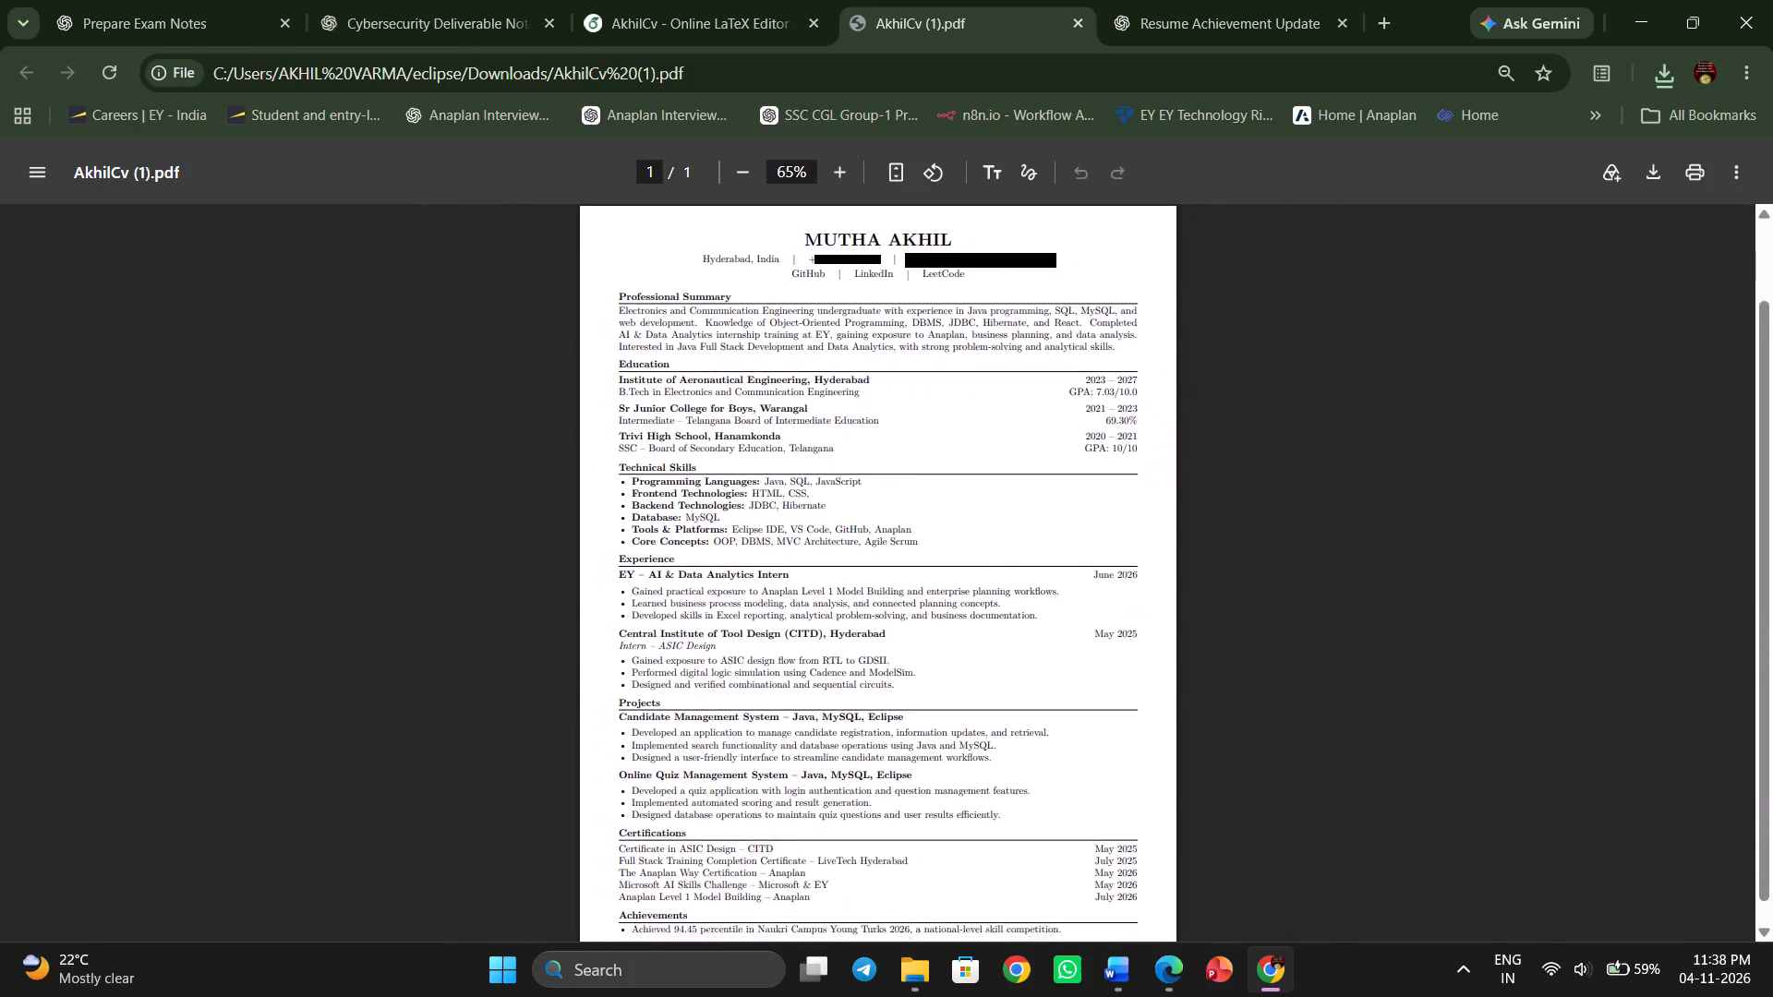
scroll(1255, 403, down, 3)
scroll(1255, 403, up, 6)
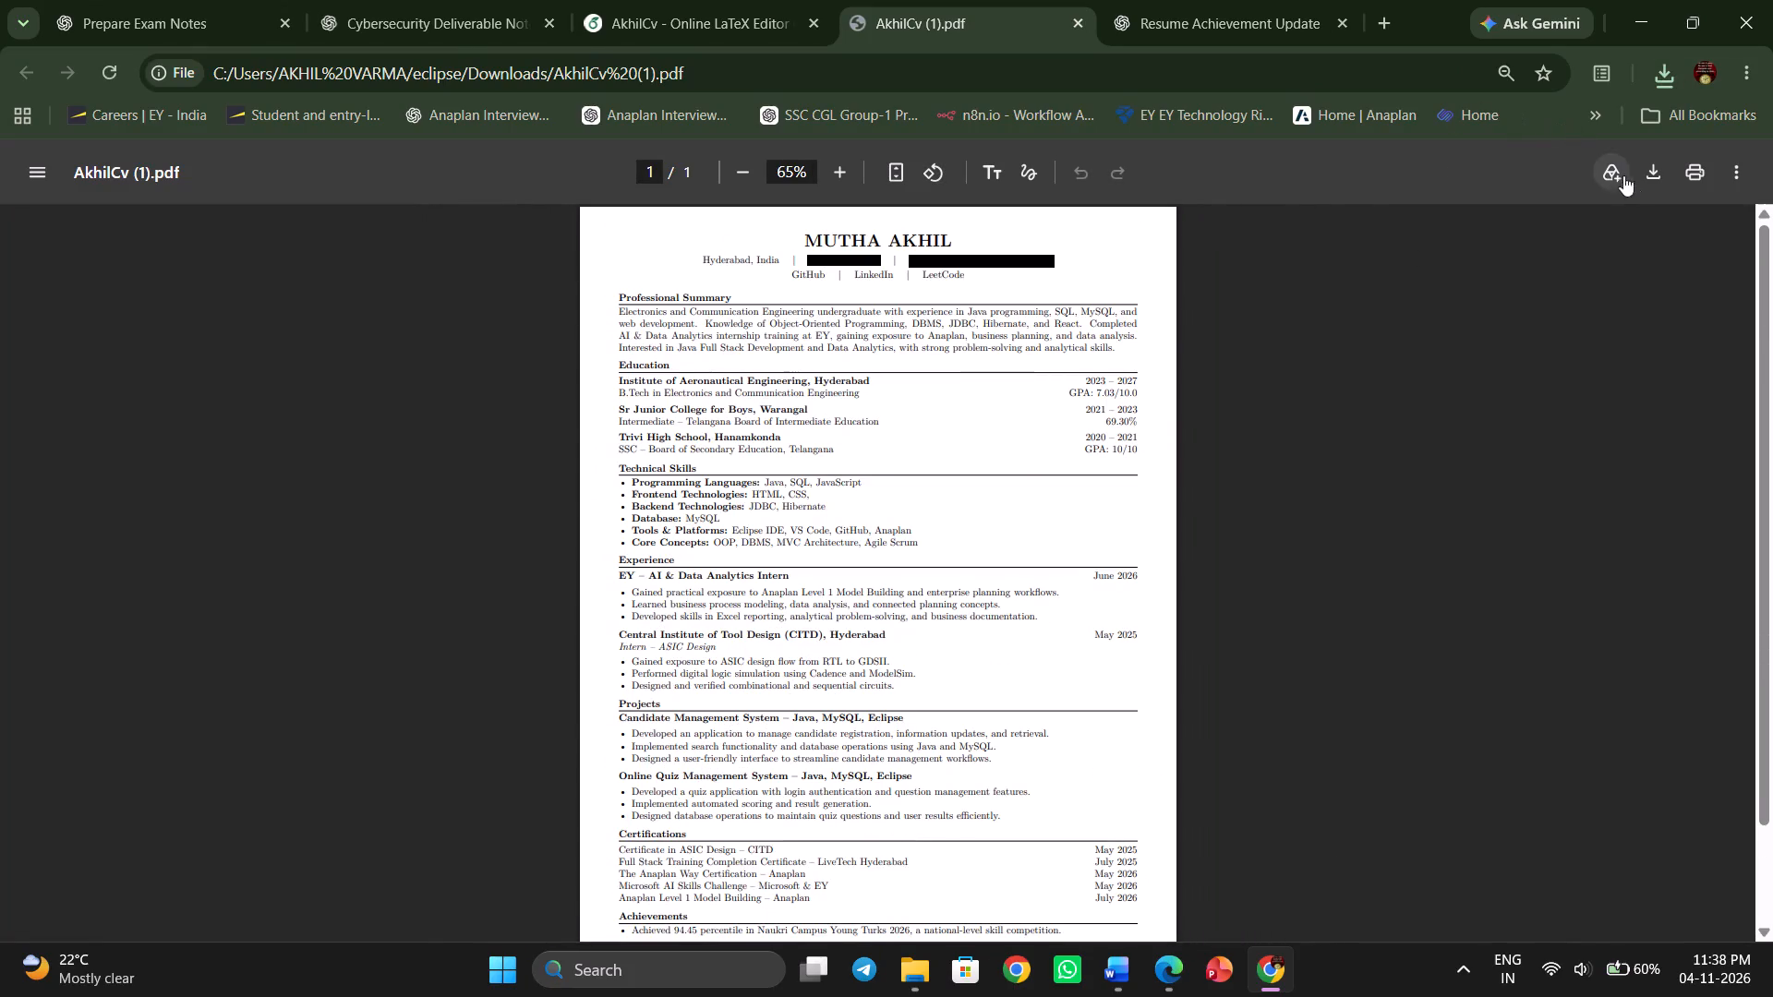
Print the resume with Microsoft Print to PDF and save it as "Resume" in the Desktop folder under Documents.
click(1688, 170)
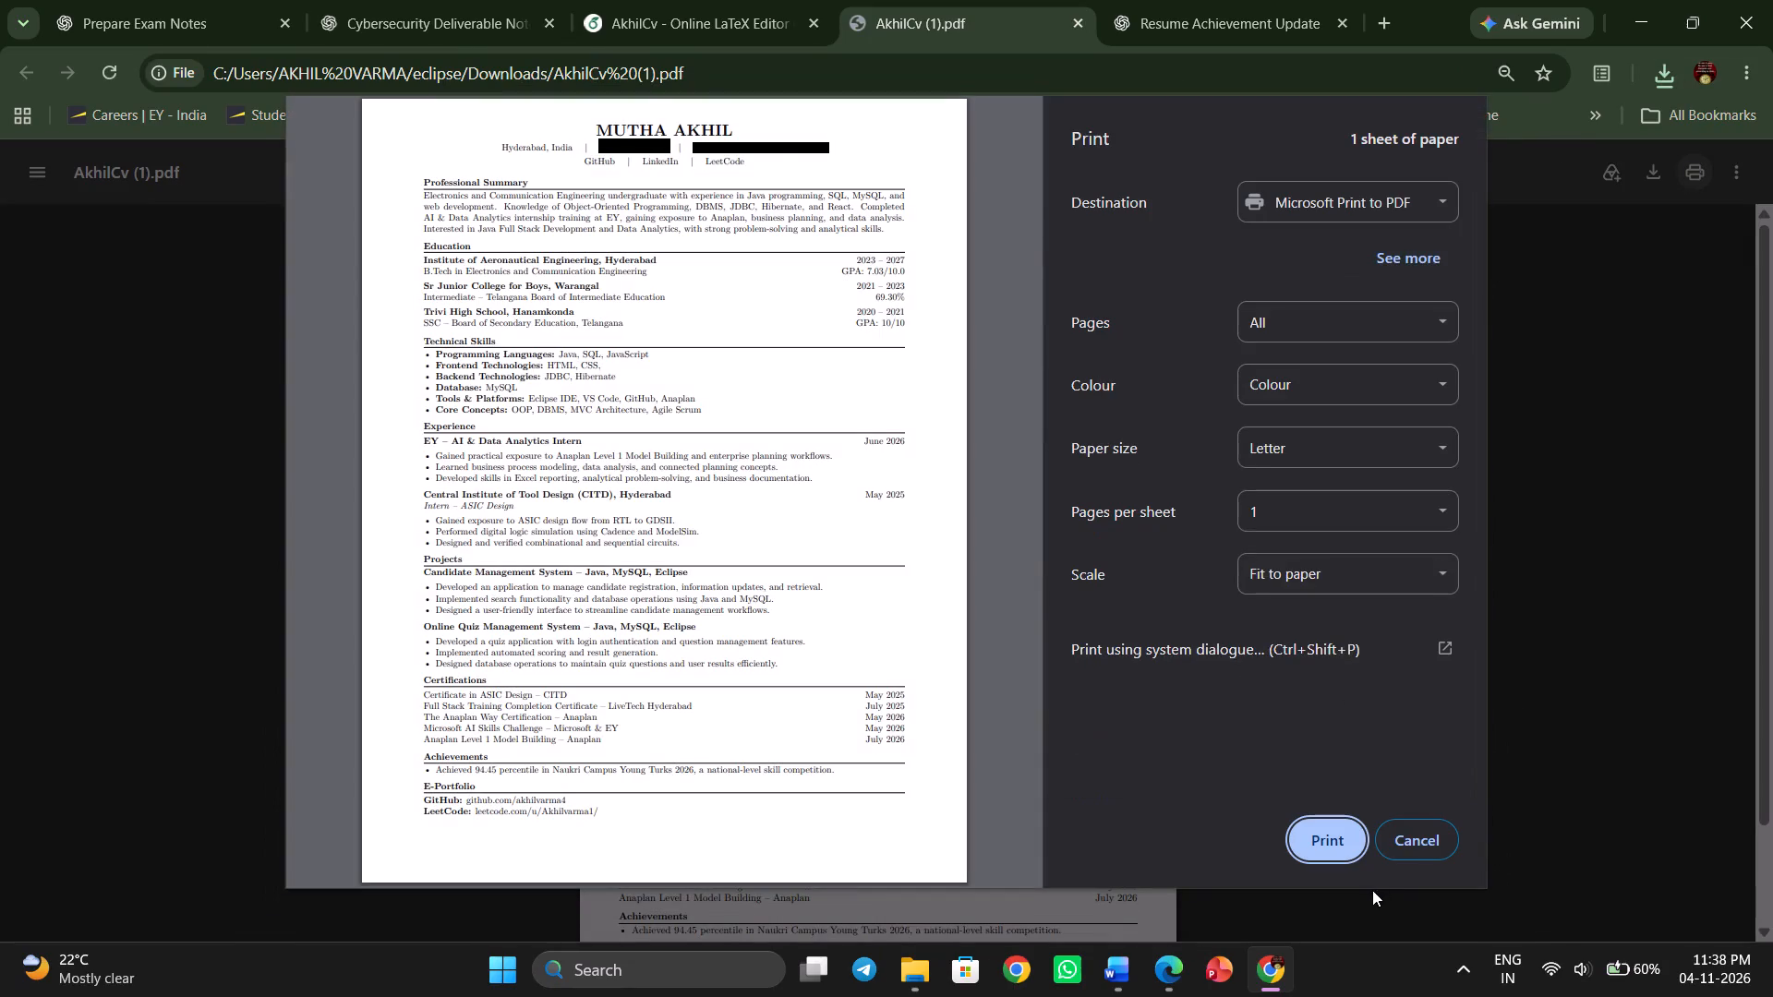
click(1347, 843)
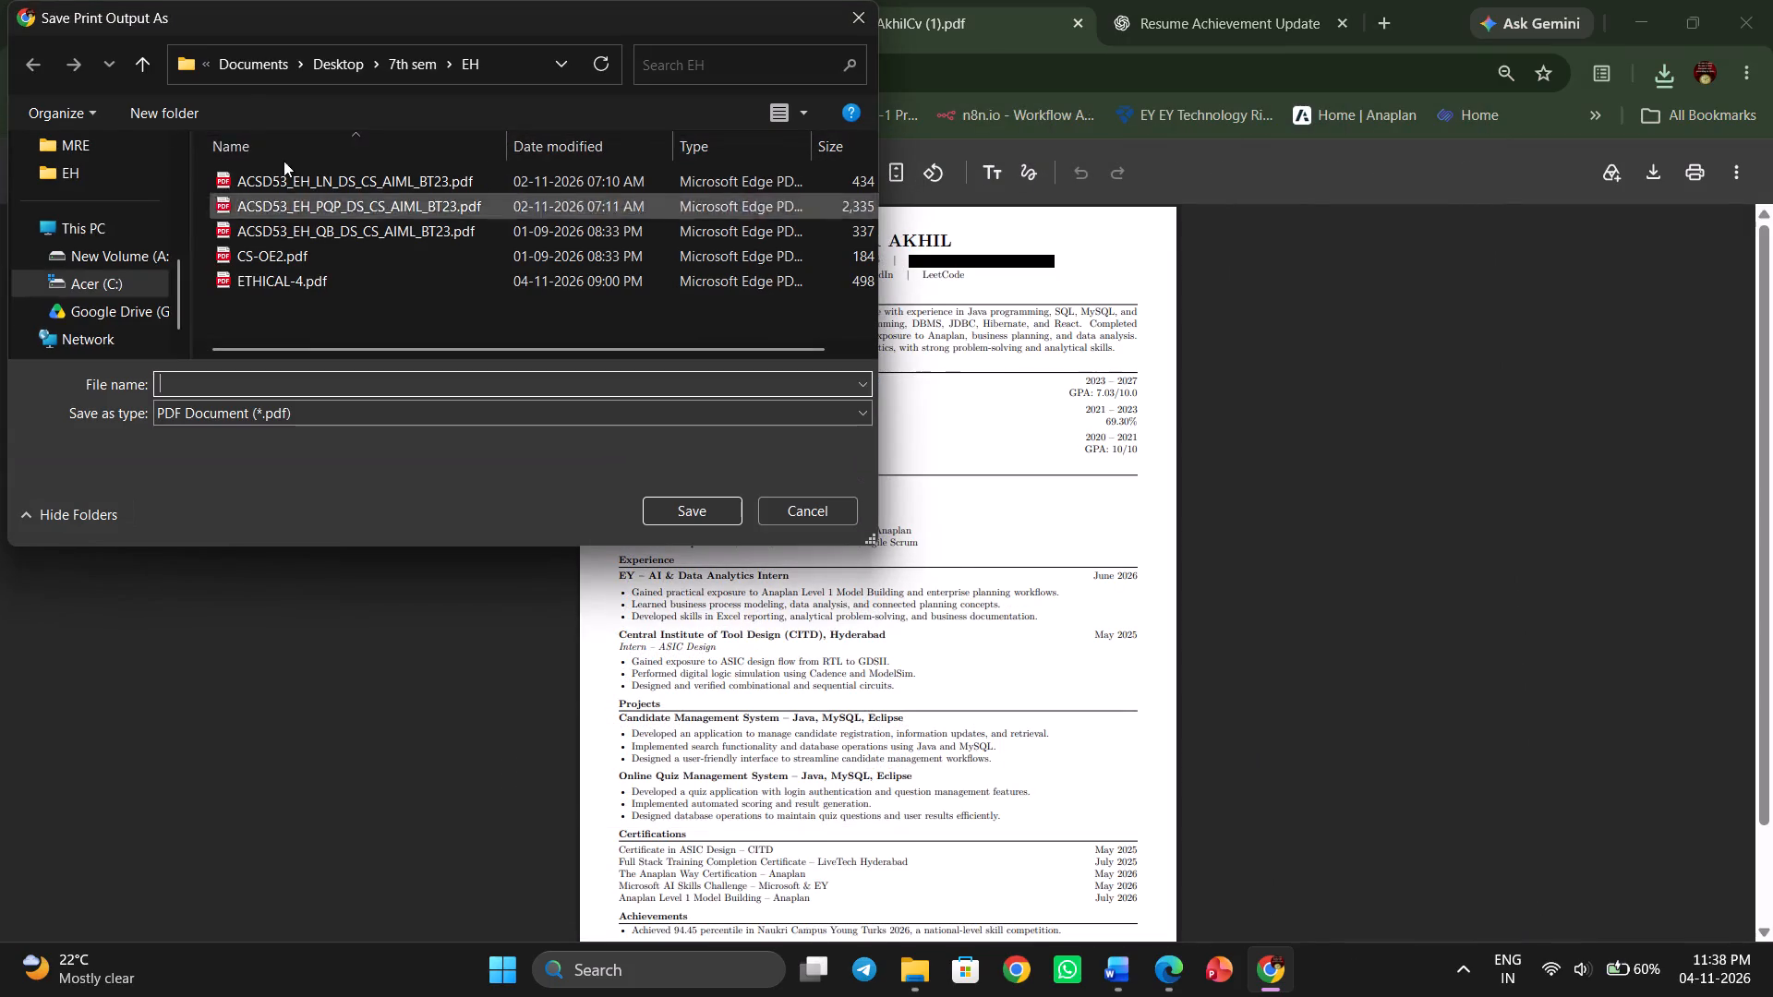
scroll(115, 179, up, 2)
scroll(113, 248, down, 3)
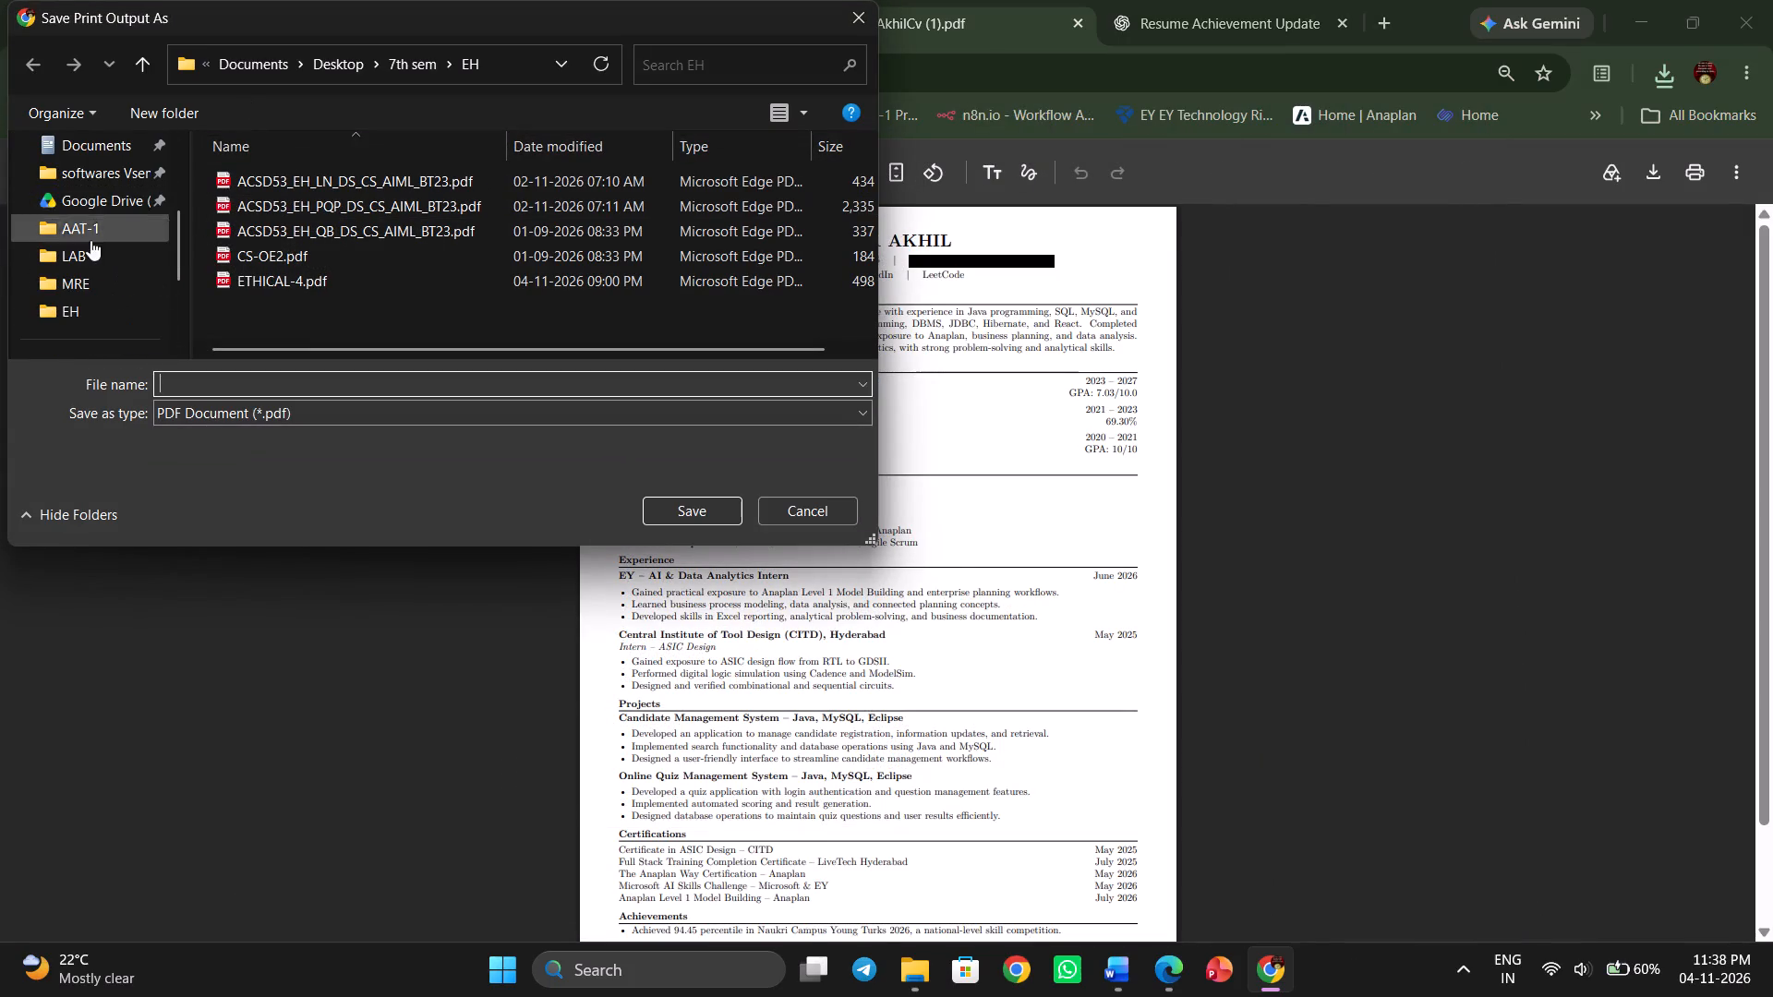
double_click(109, 147)
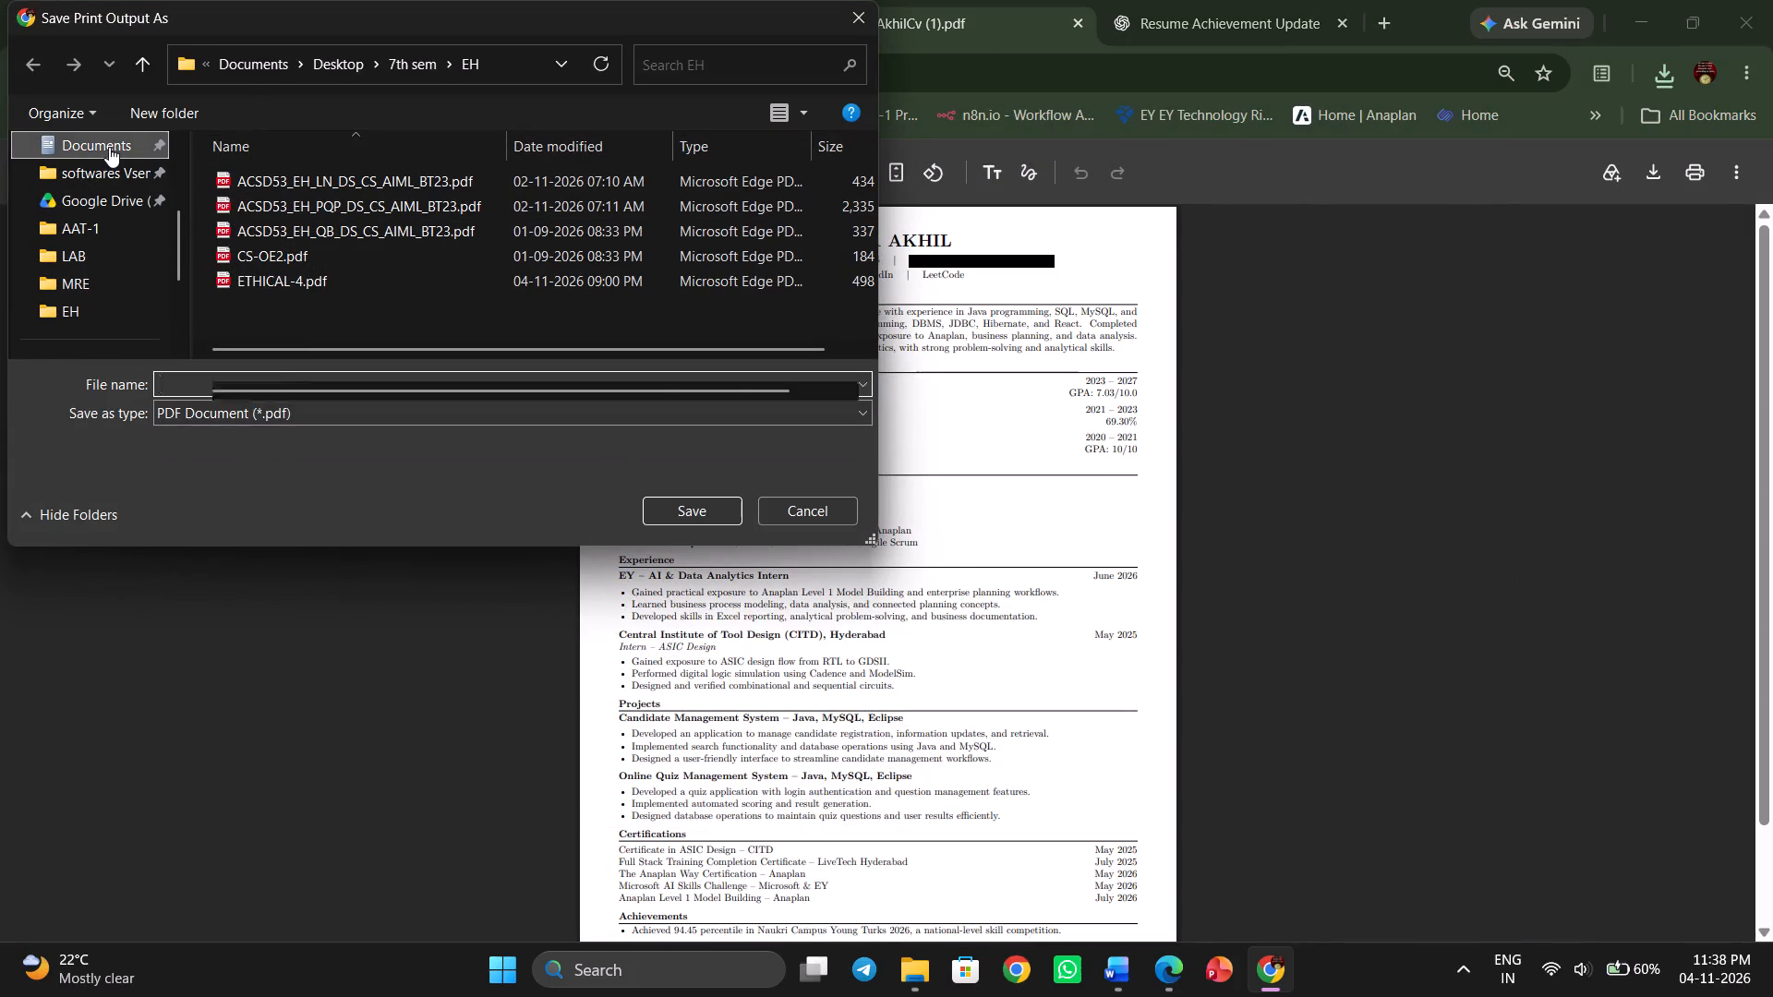
double_click(289, 256)
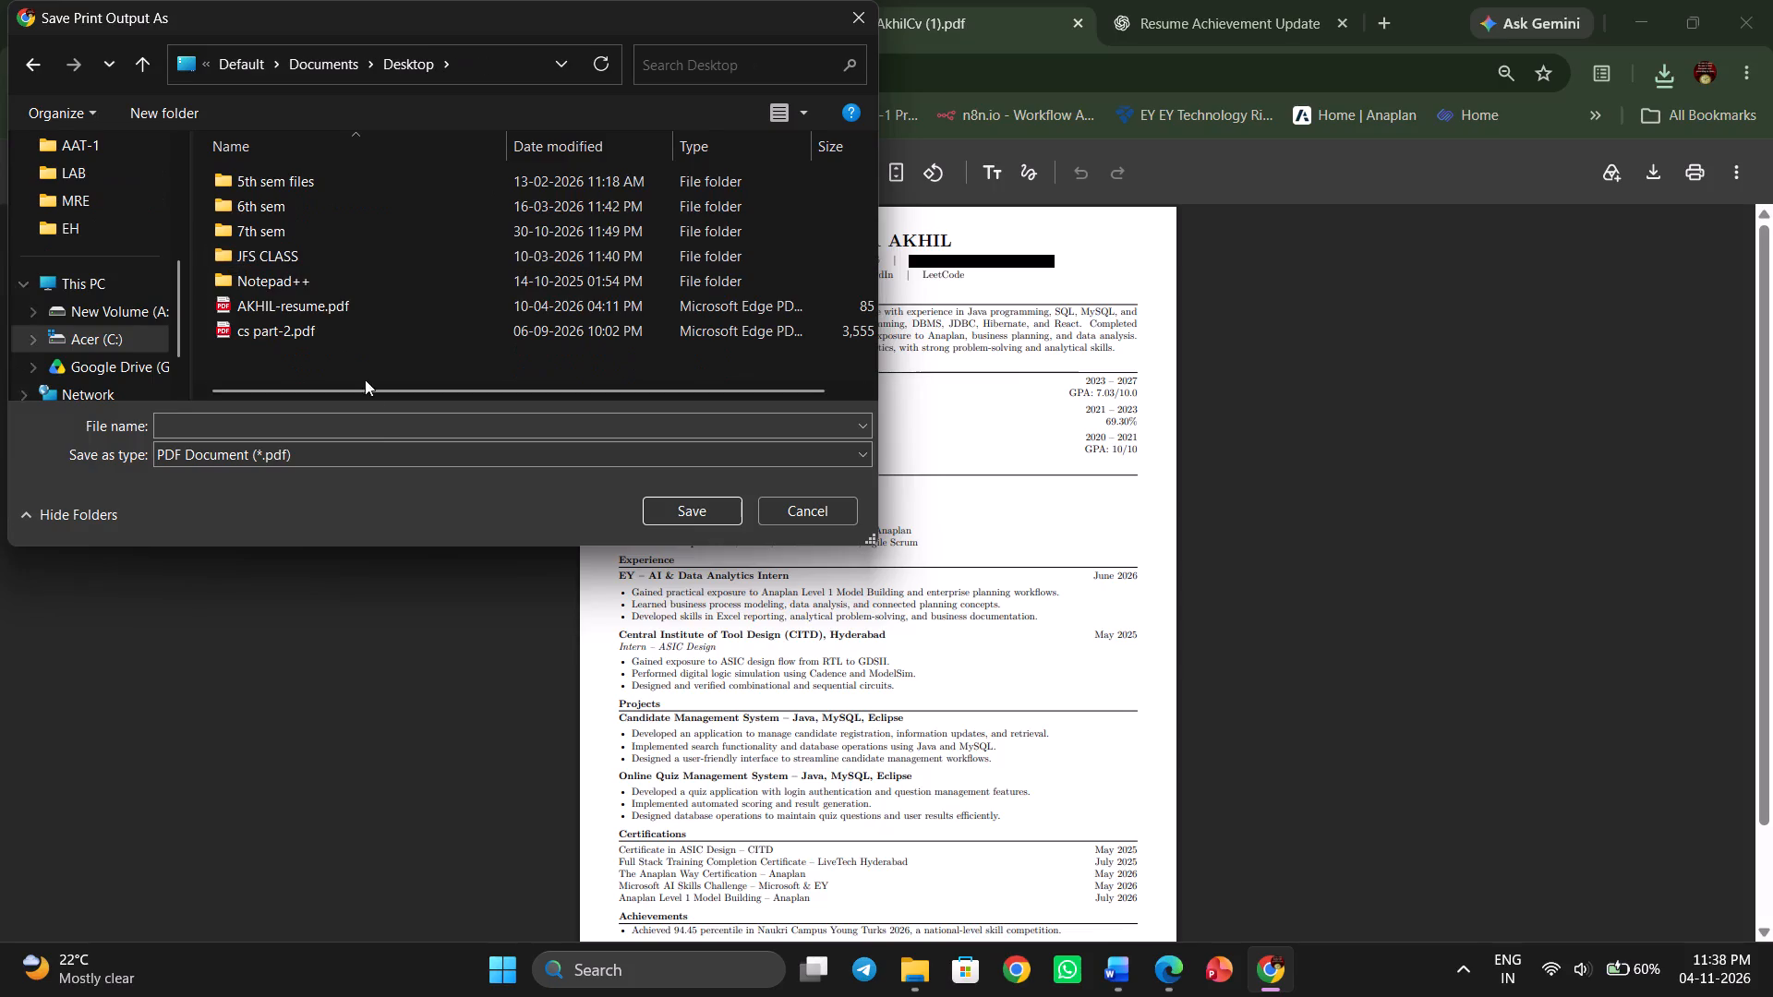
click(375, 414)
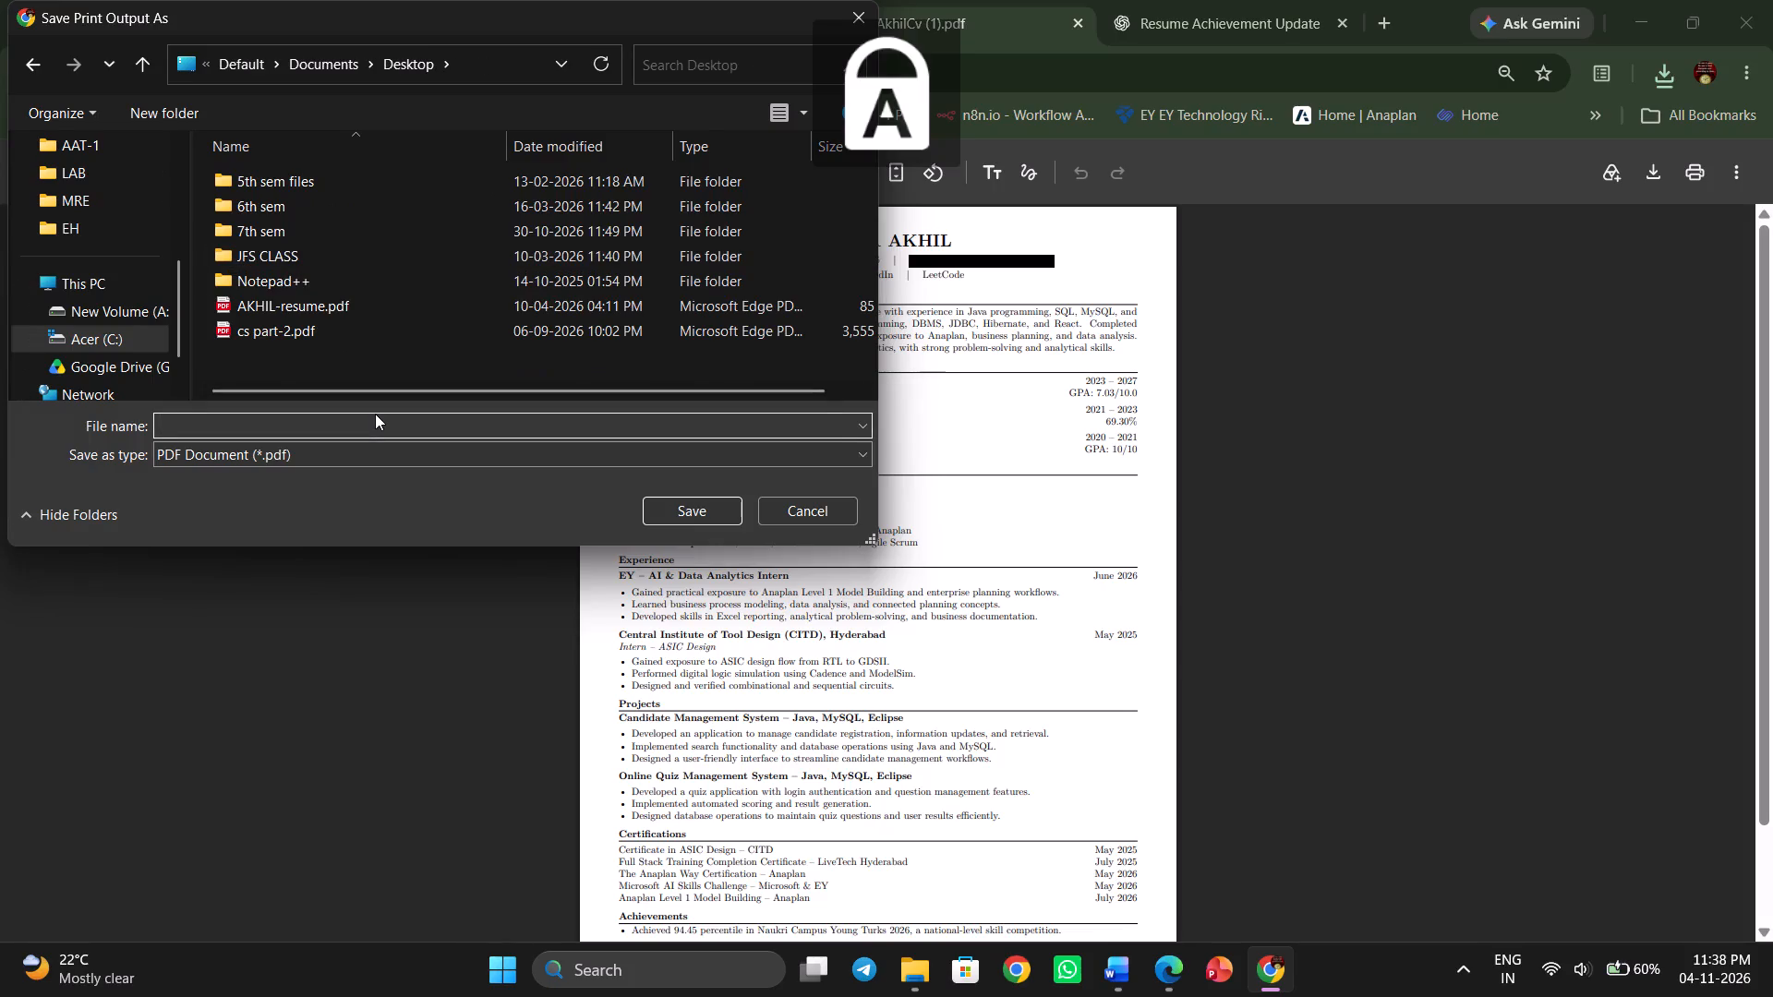
key(r)
text(esume)
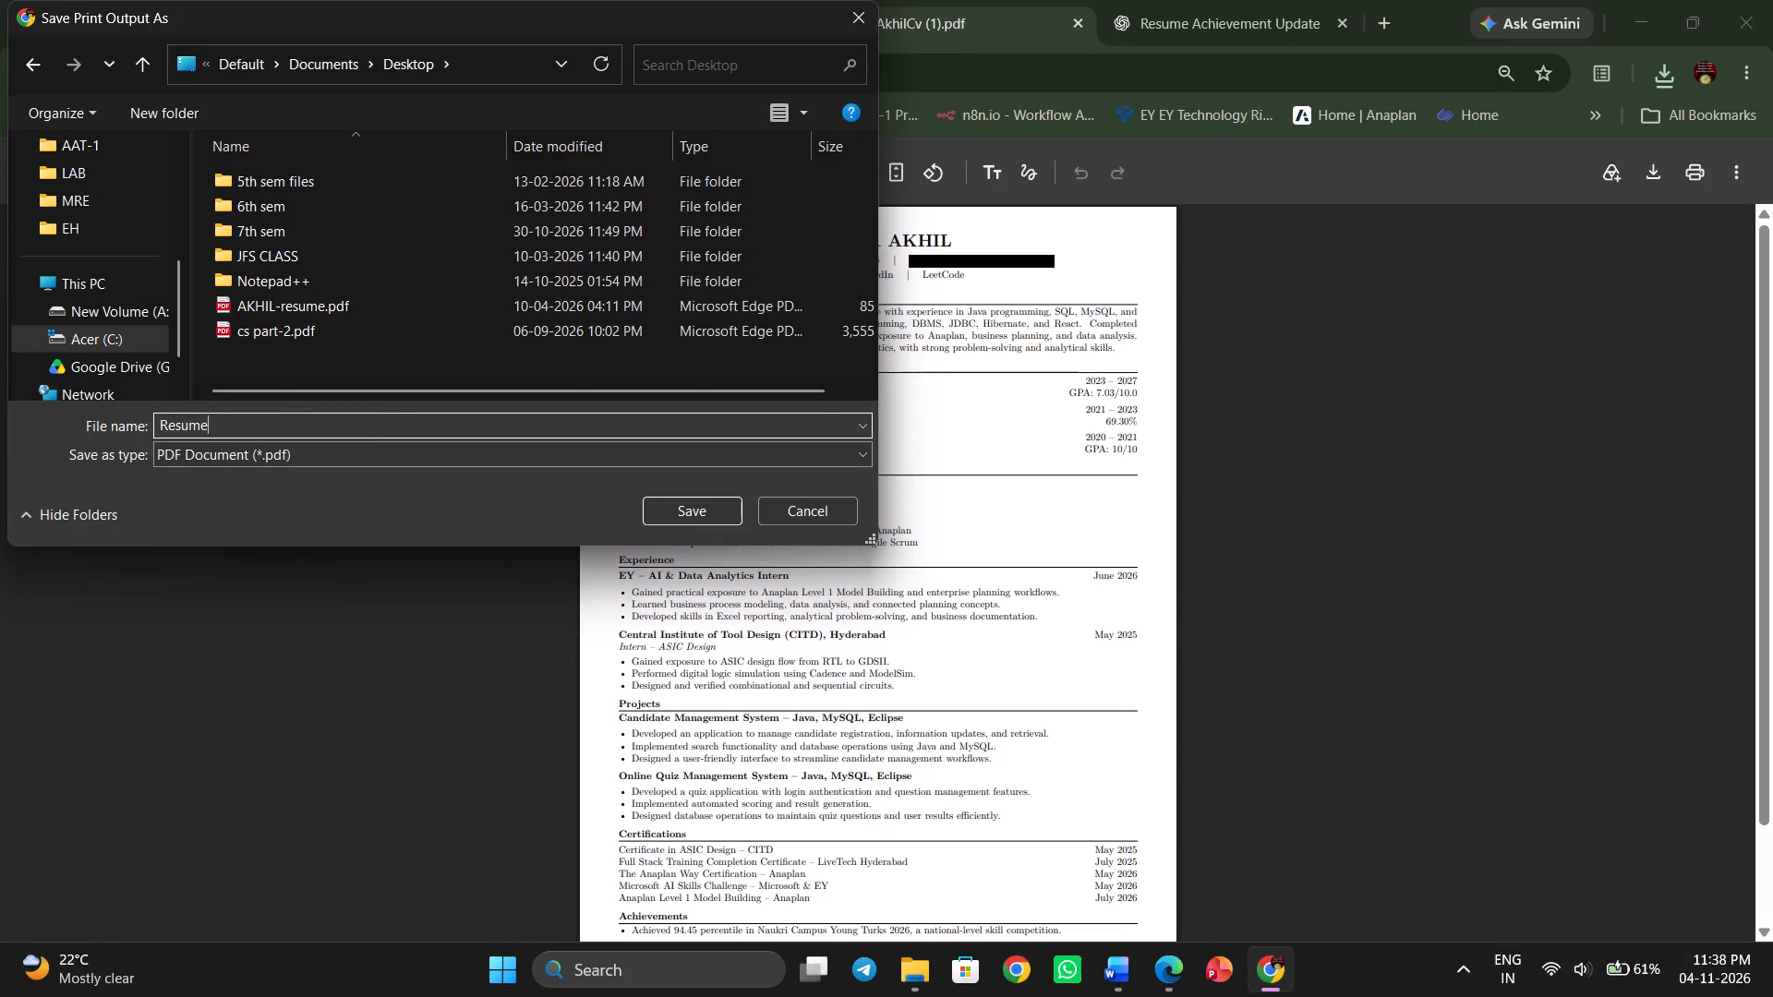
key(Return)
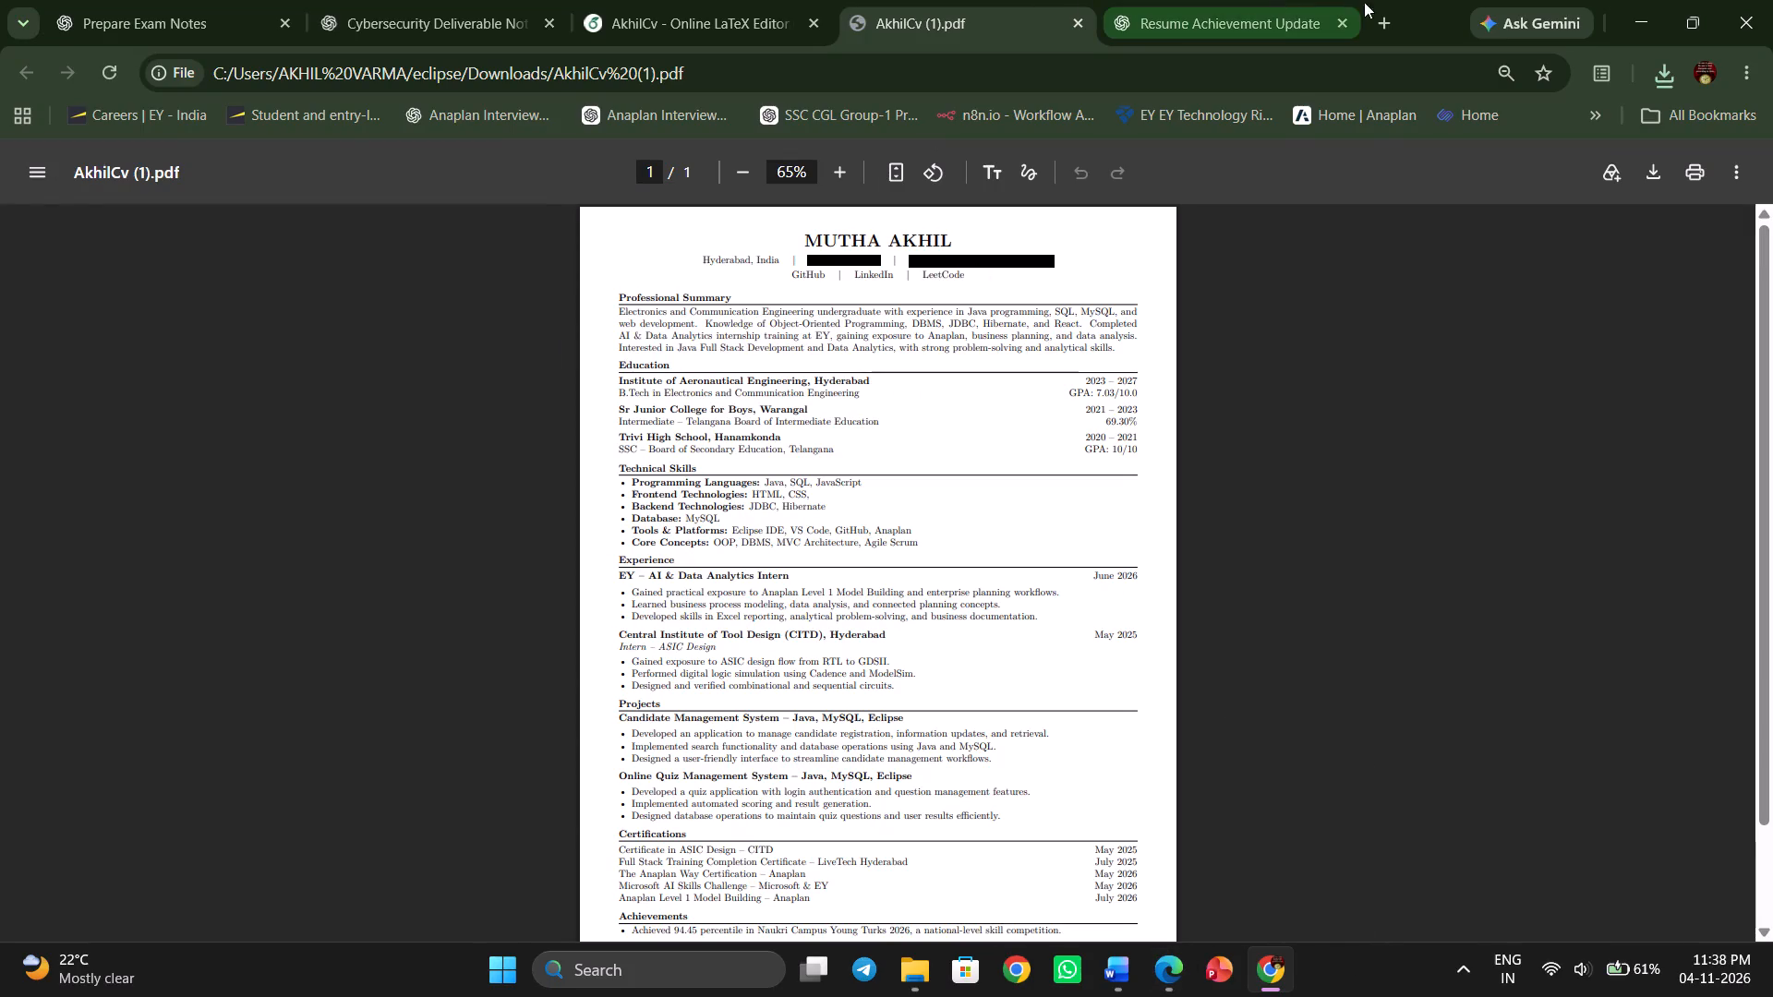
Open the Naukri "My profile" page in a new browser tab.
click(1385, 18)
text(naukr)
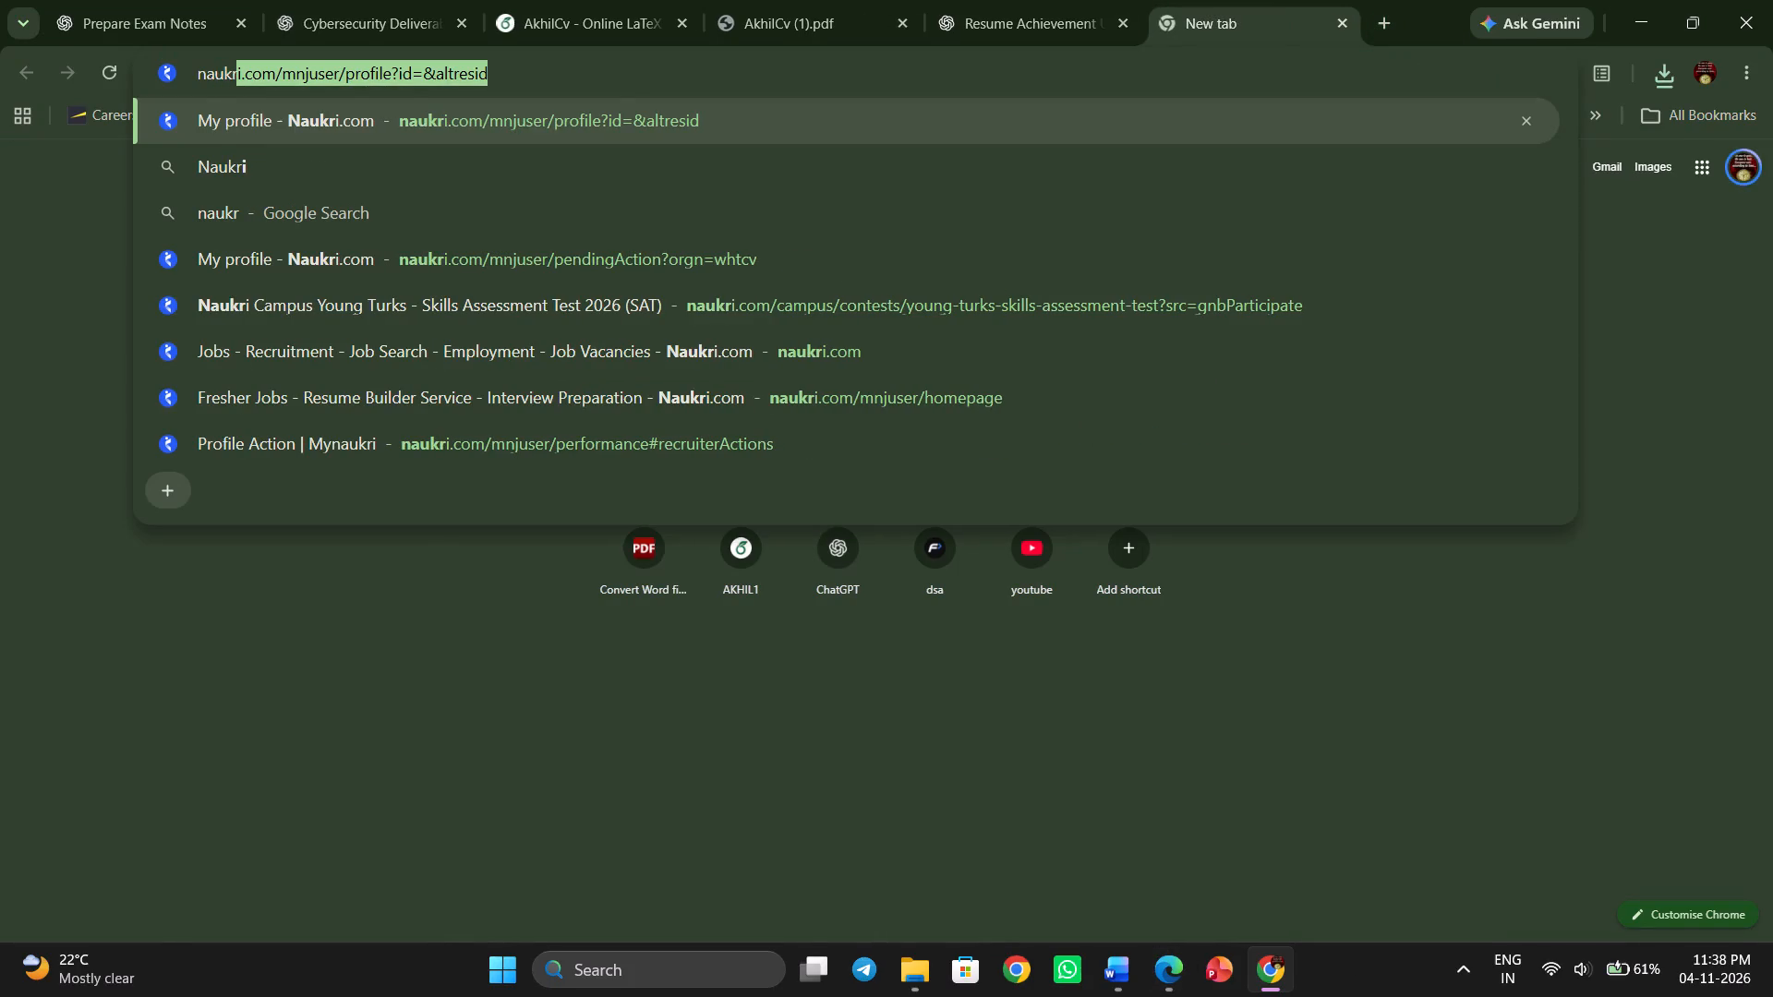
key(Return)
Update the resume on the Naukri profile by uploading Resume.pdf from the Desktop folder under Documents.
scroll(1223, 378, down, 6)
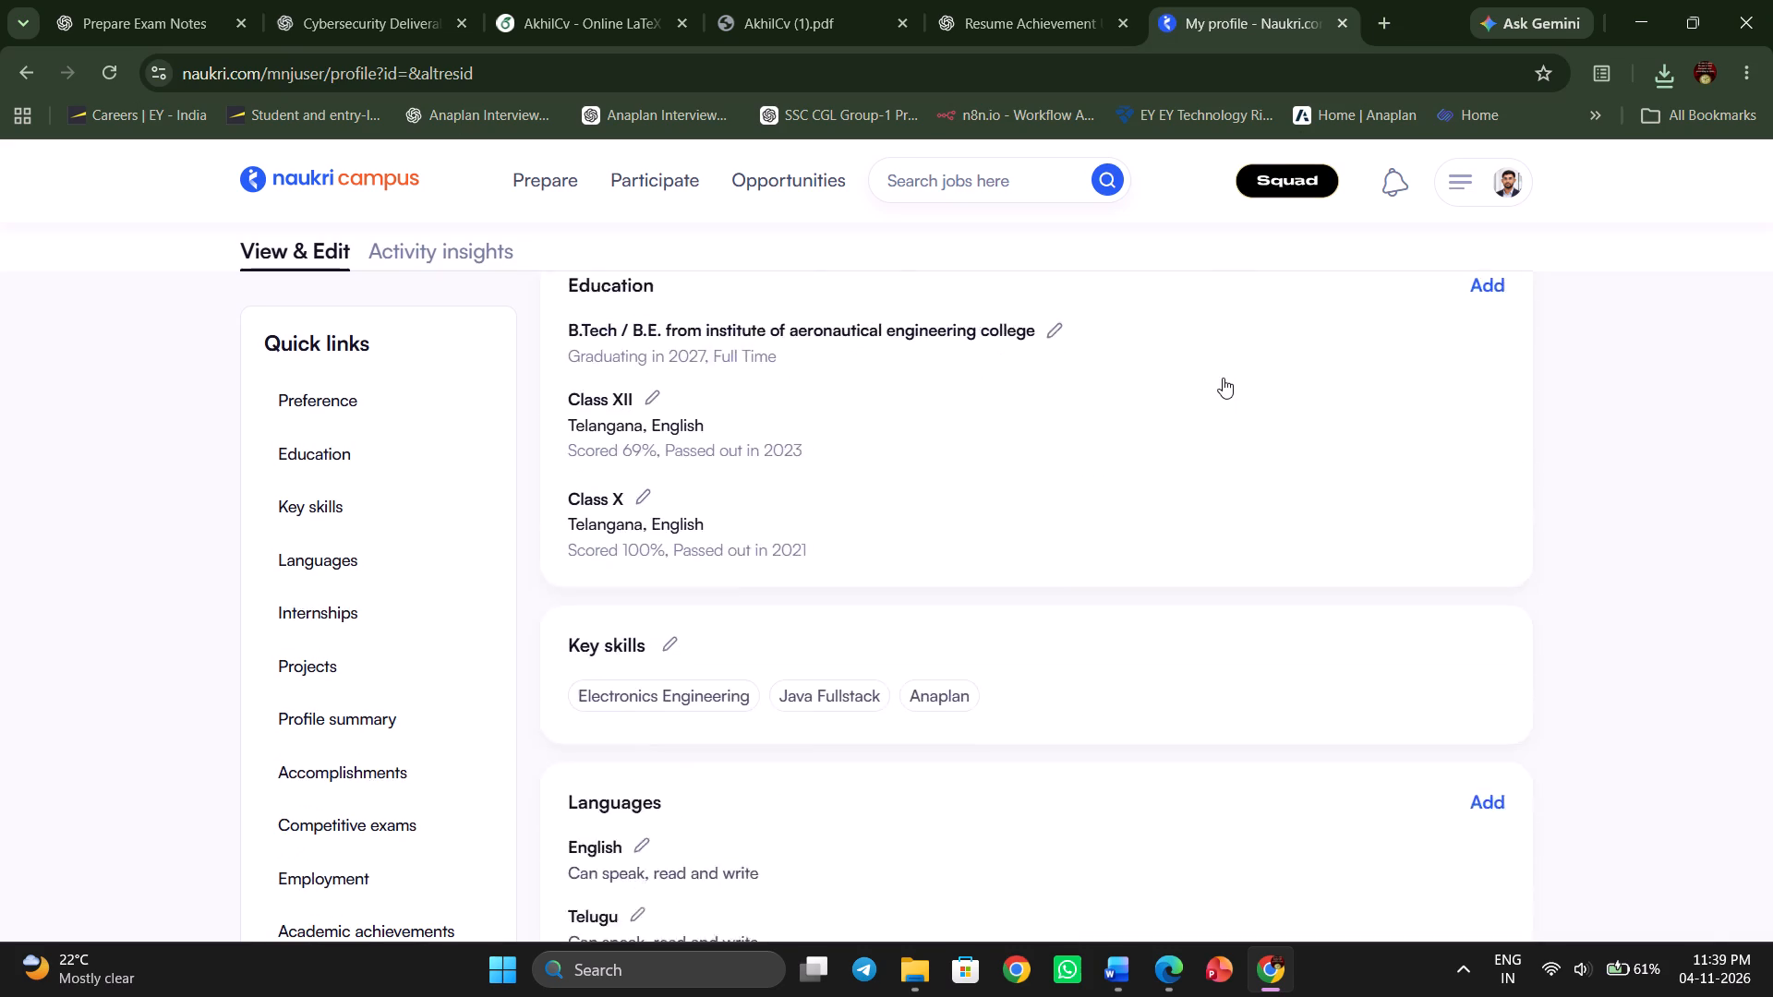
scroll(1223, 378, down, 5)
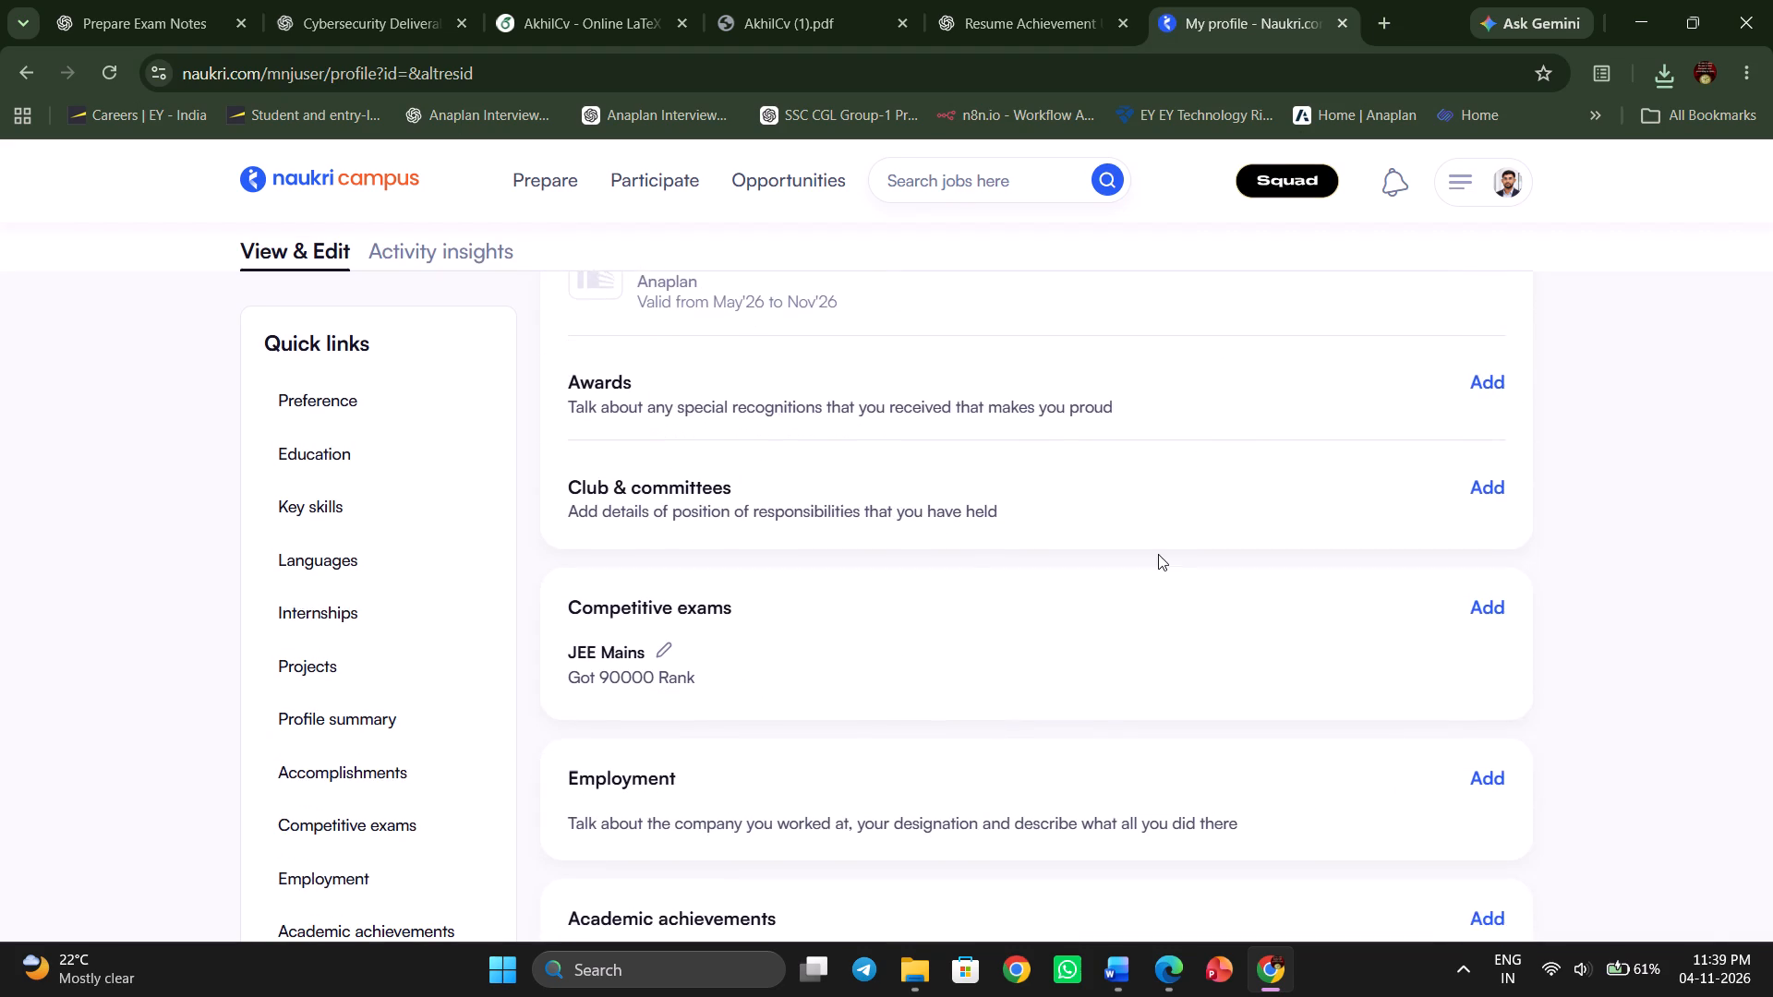
scroll(1158, 554, down, 5)
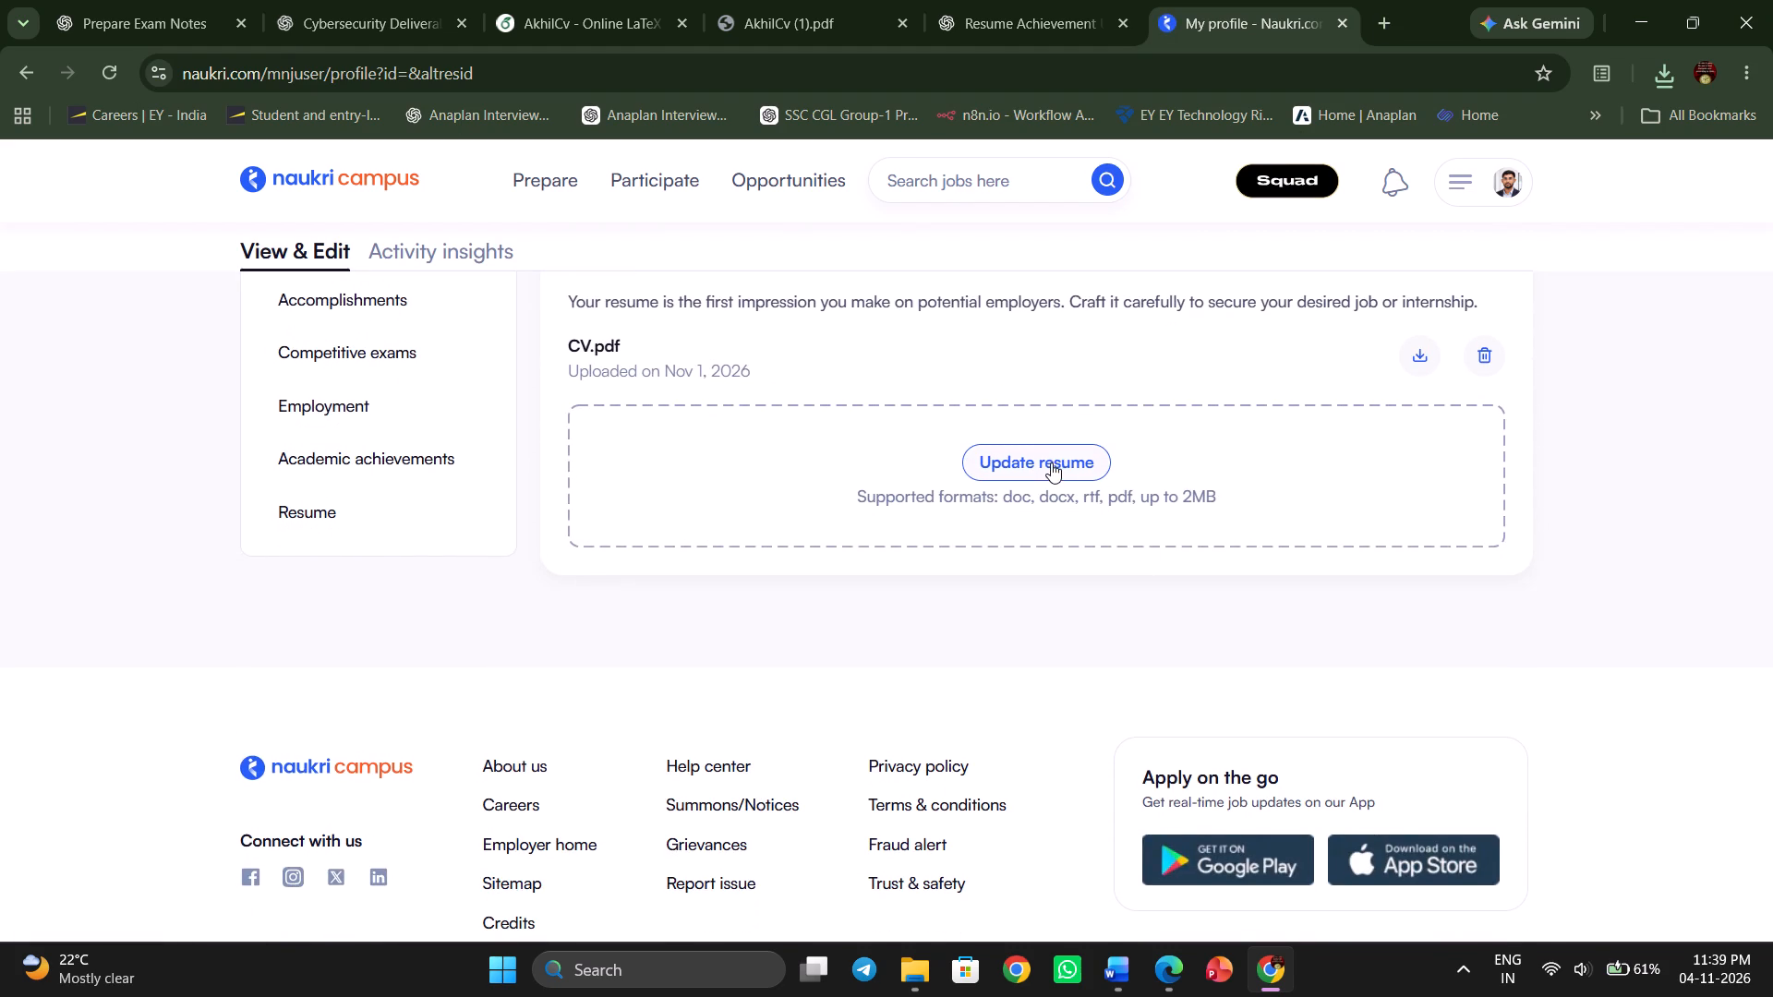
click(1051, 462)
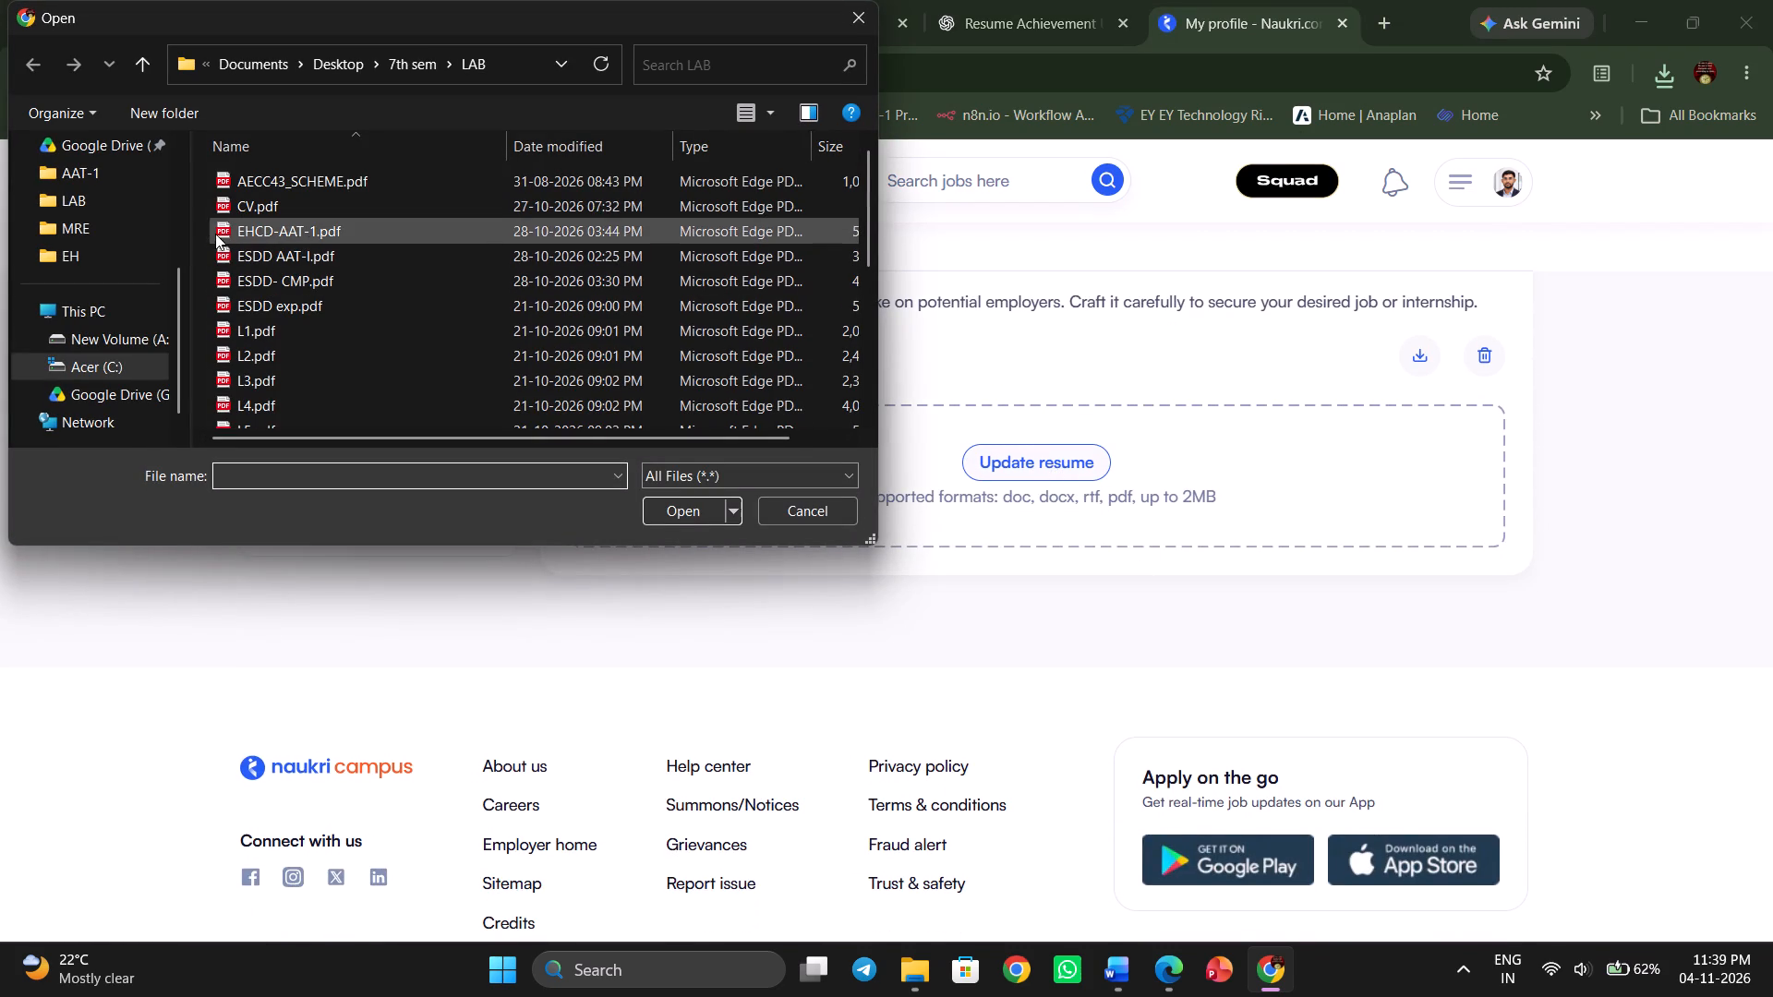
scroll(95, 202, up, 3)
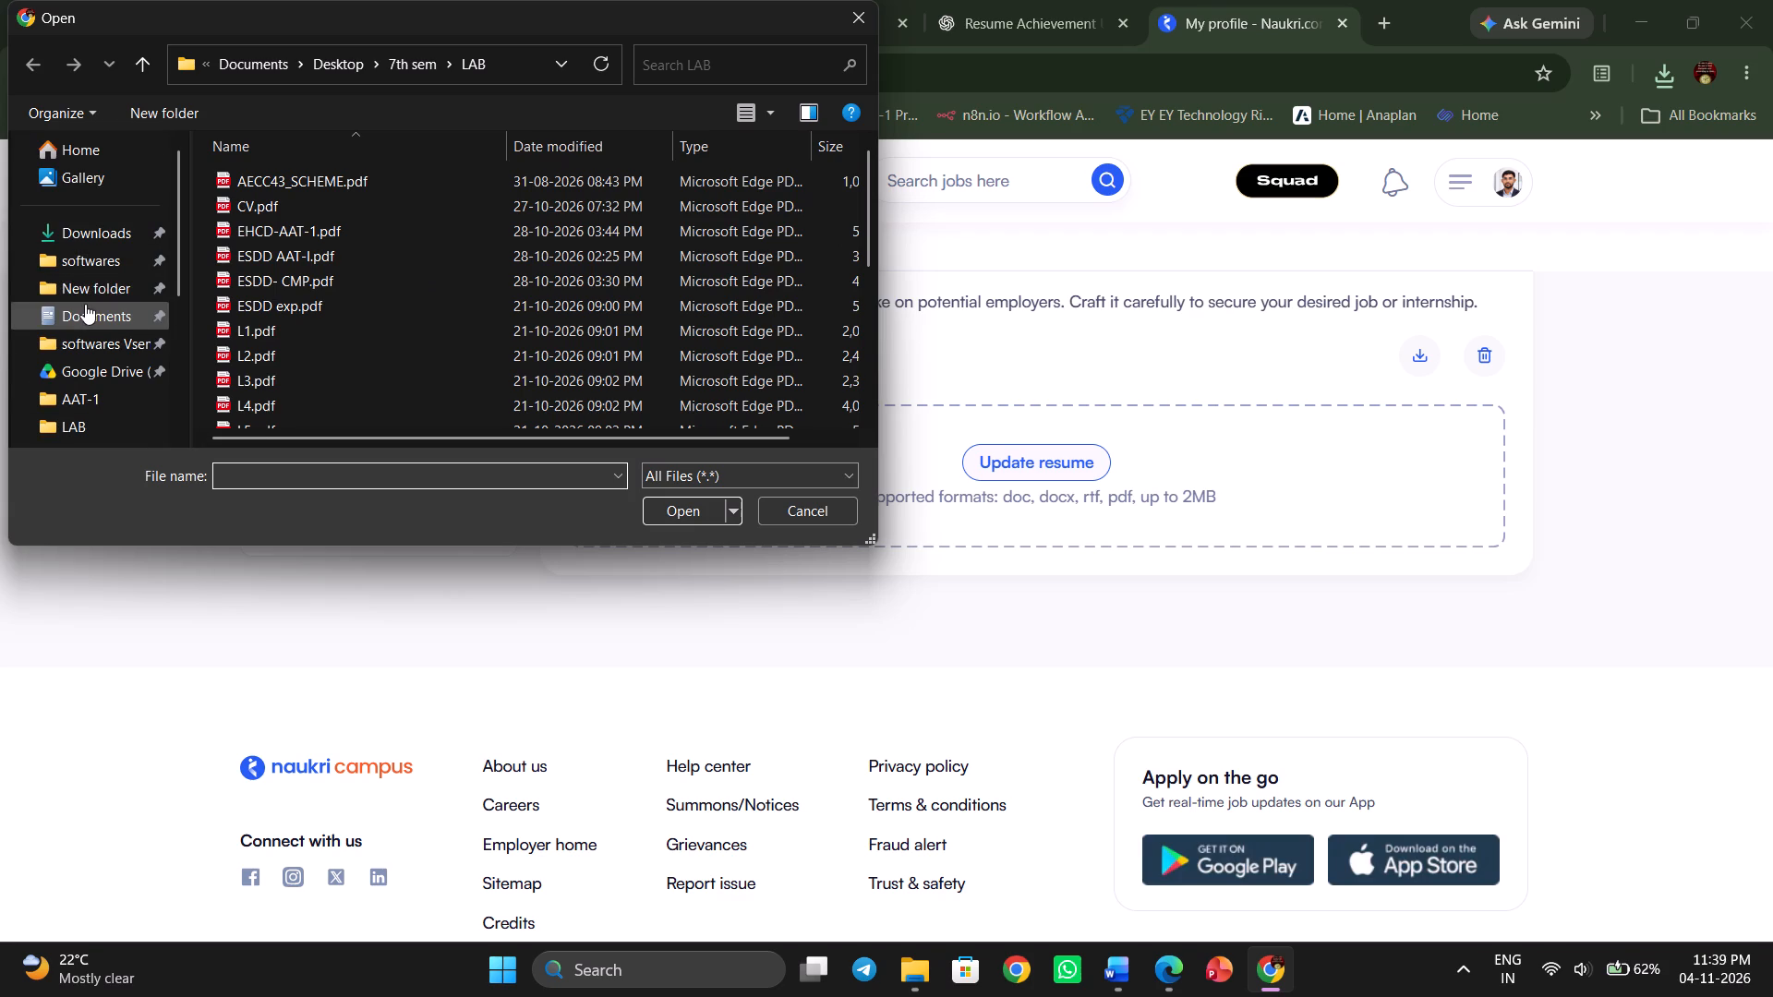
click(85, 304)
double_click(269, 259)
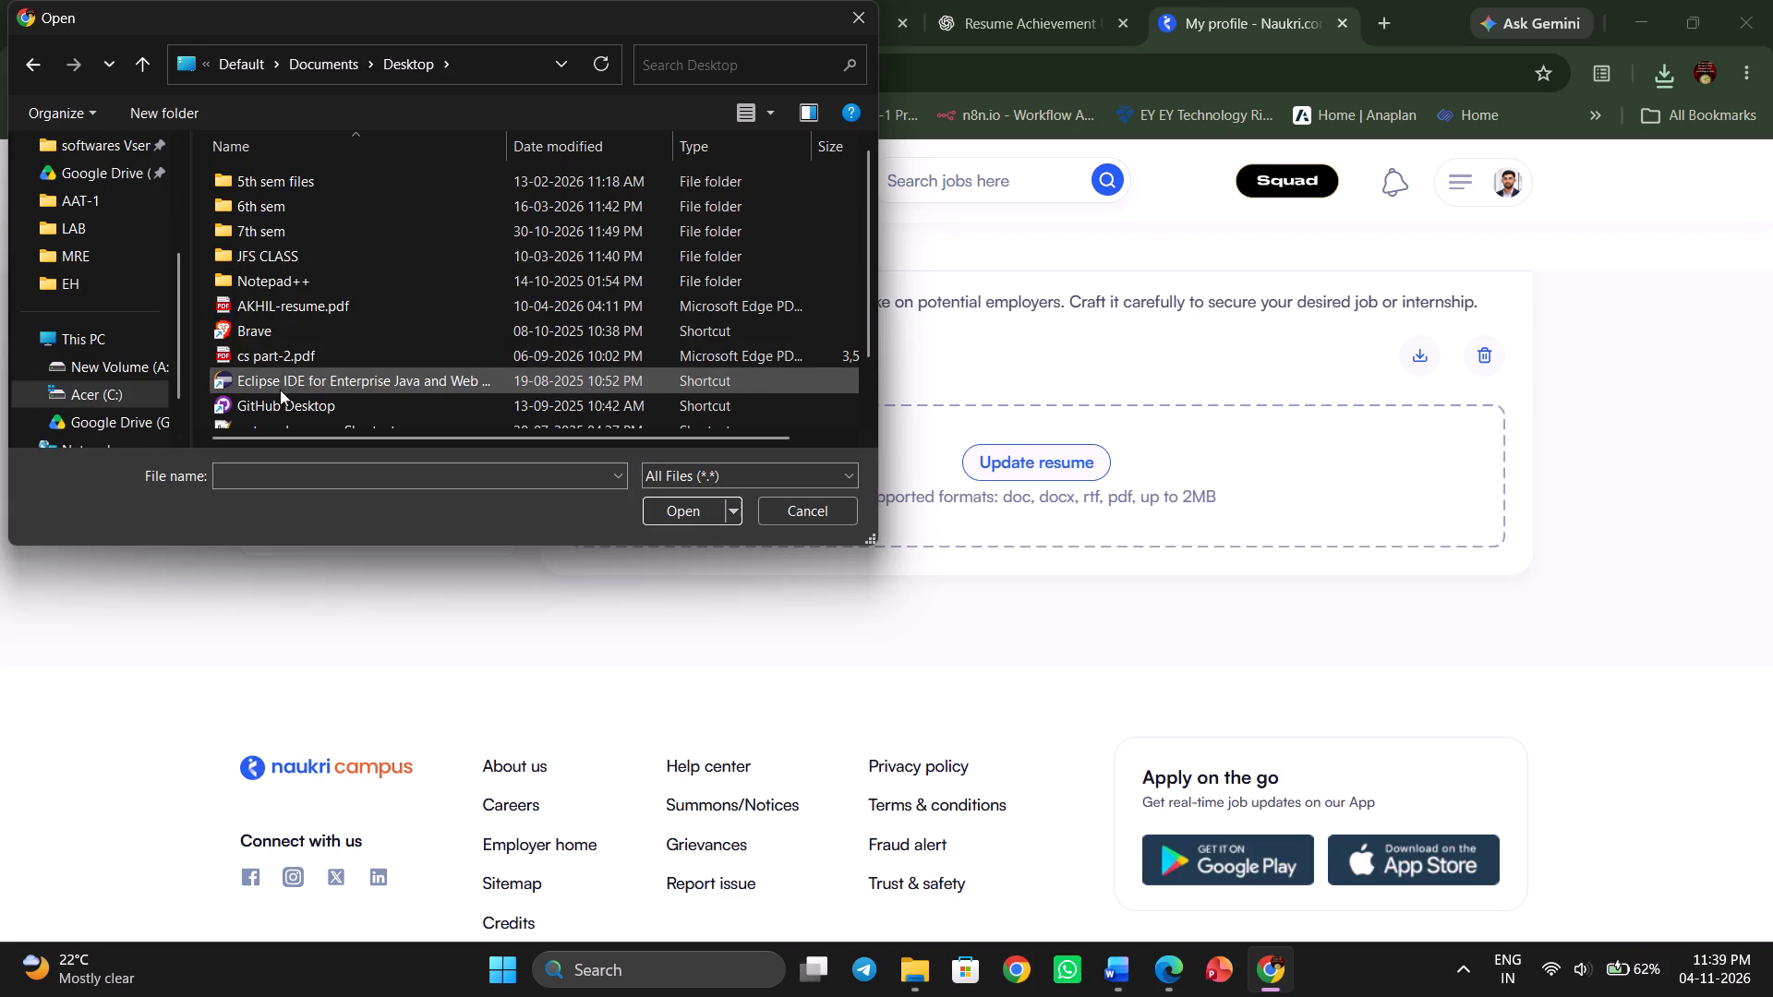
scroll(281, 392, down, 2)
double_click(280, 425)
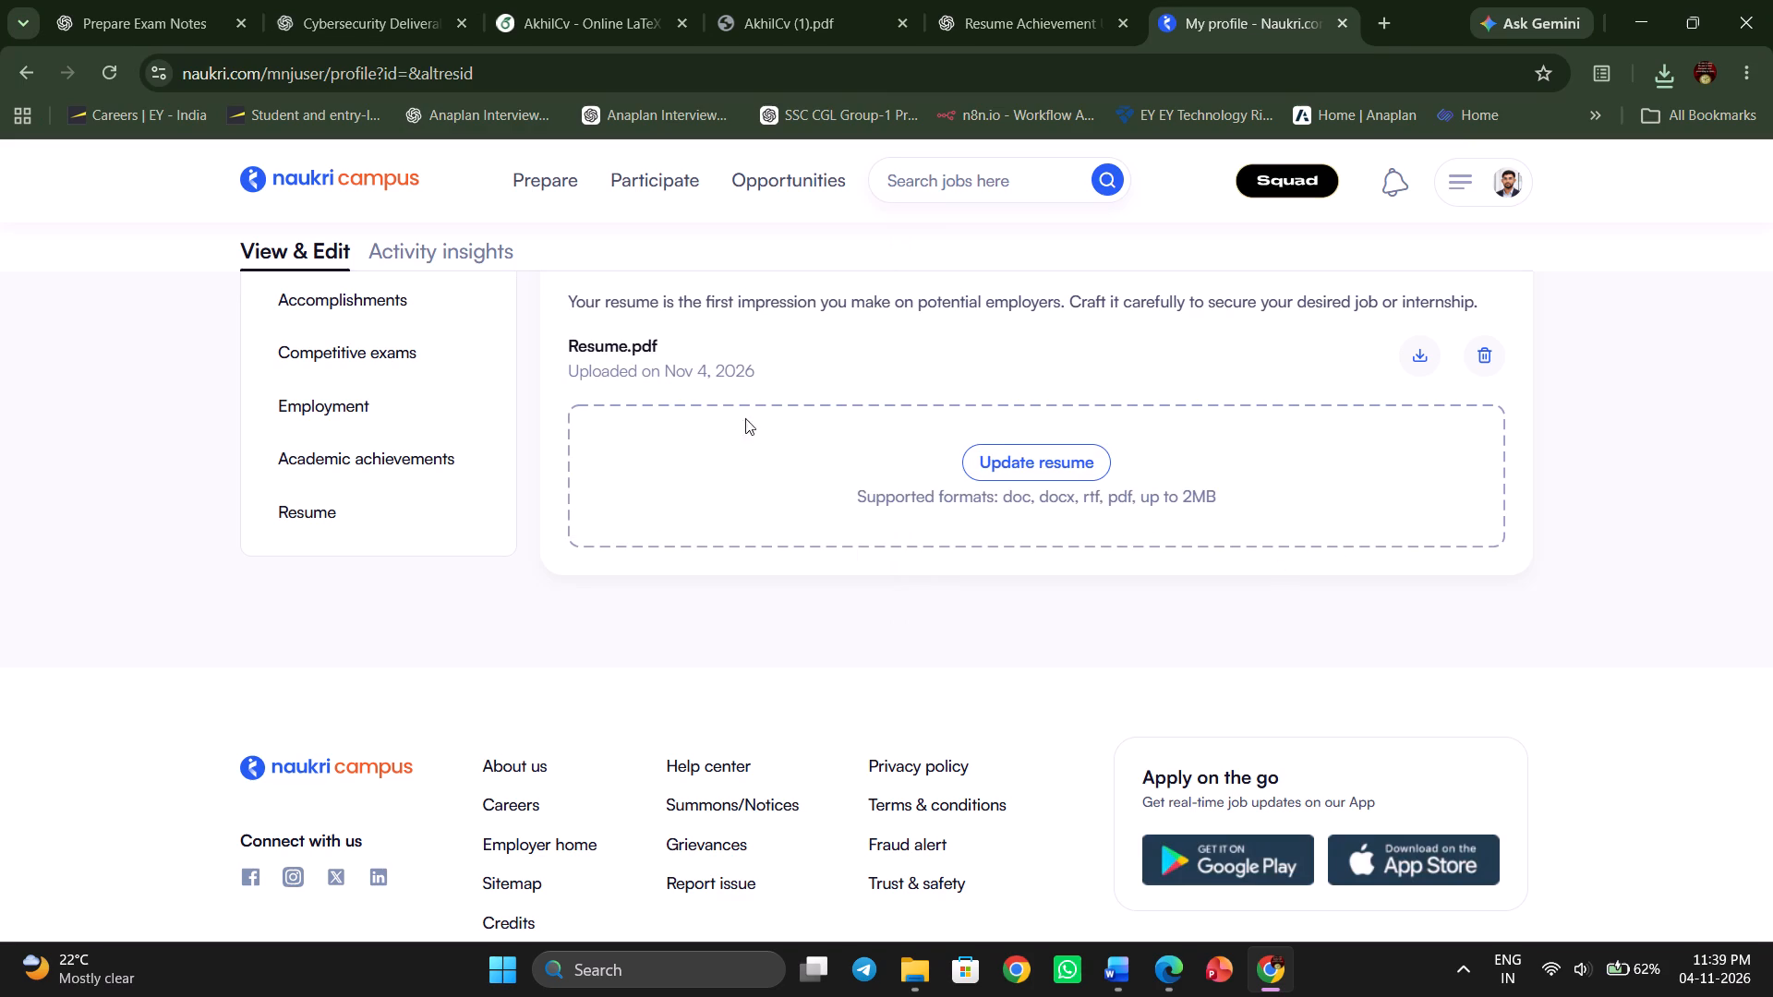
click(704, 376)
Look back over the top of the Naukri profile, close its tab, and minimize the browser window.
scroll(1195, 402, right, 9)
scroll(1195, 402, up, 9)
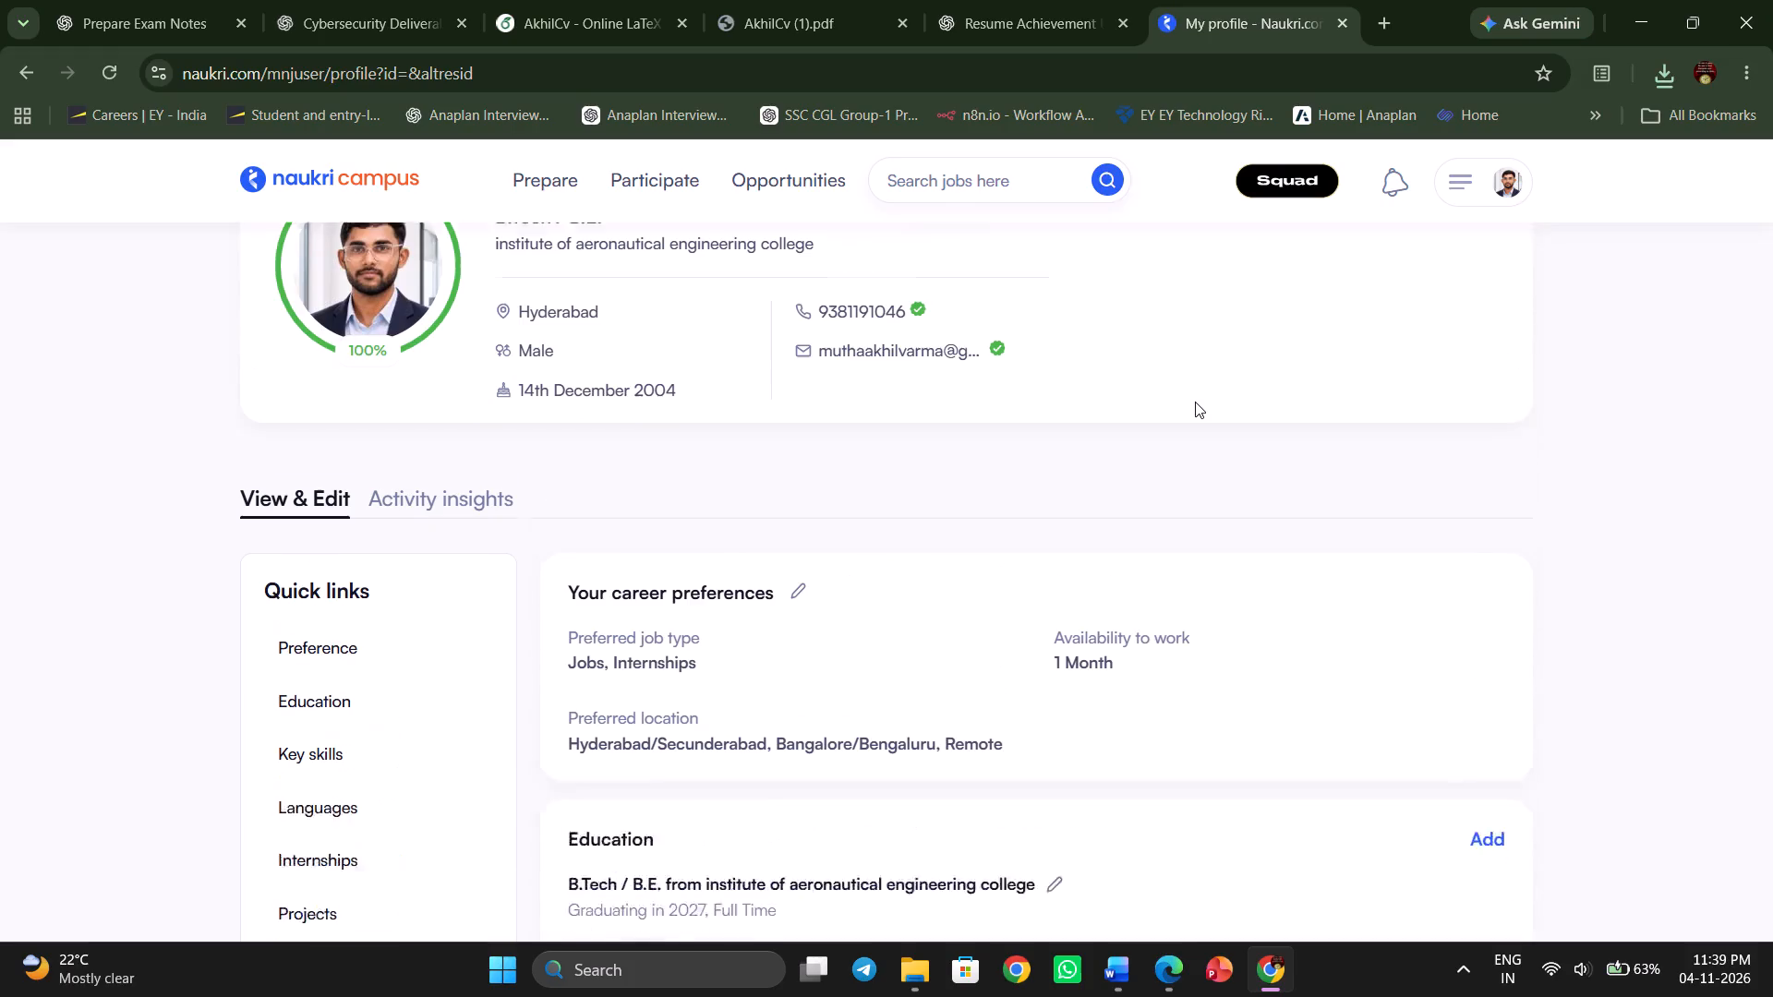
scroll(1195, 402, up, 3)
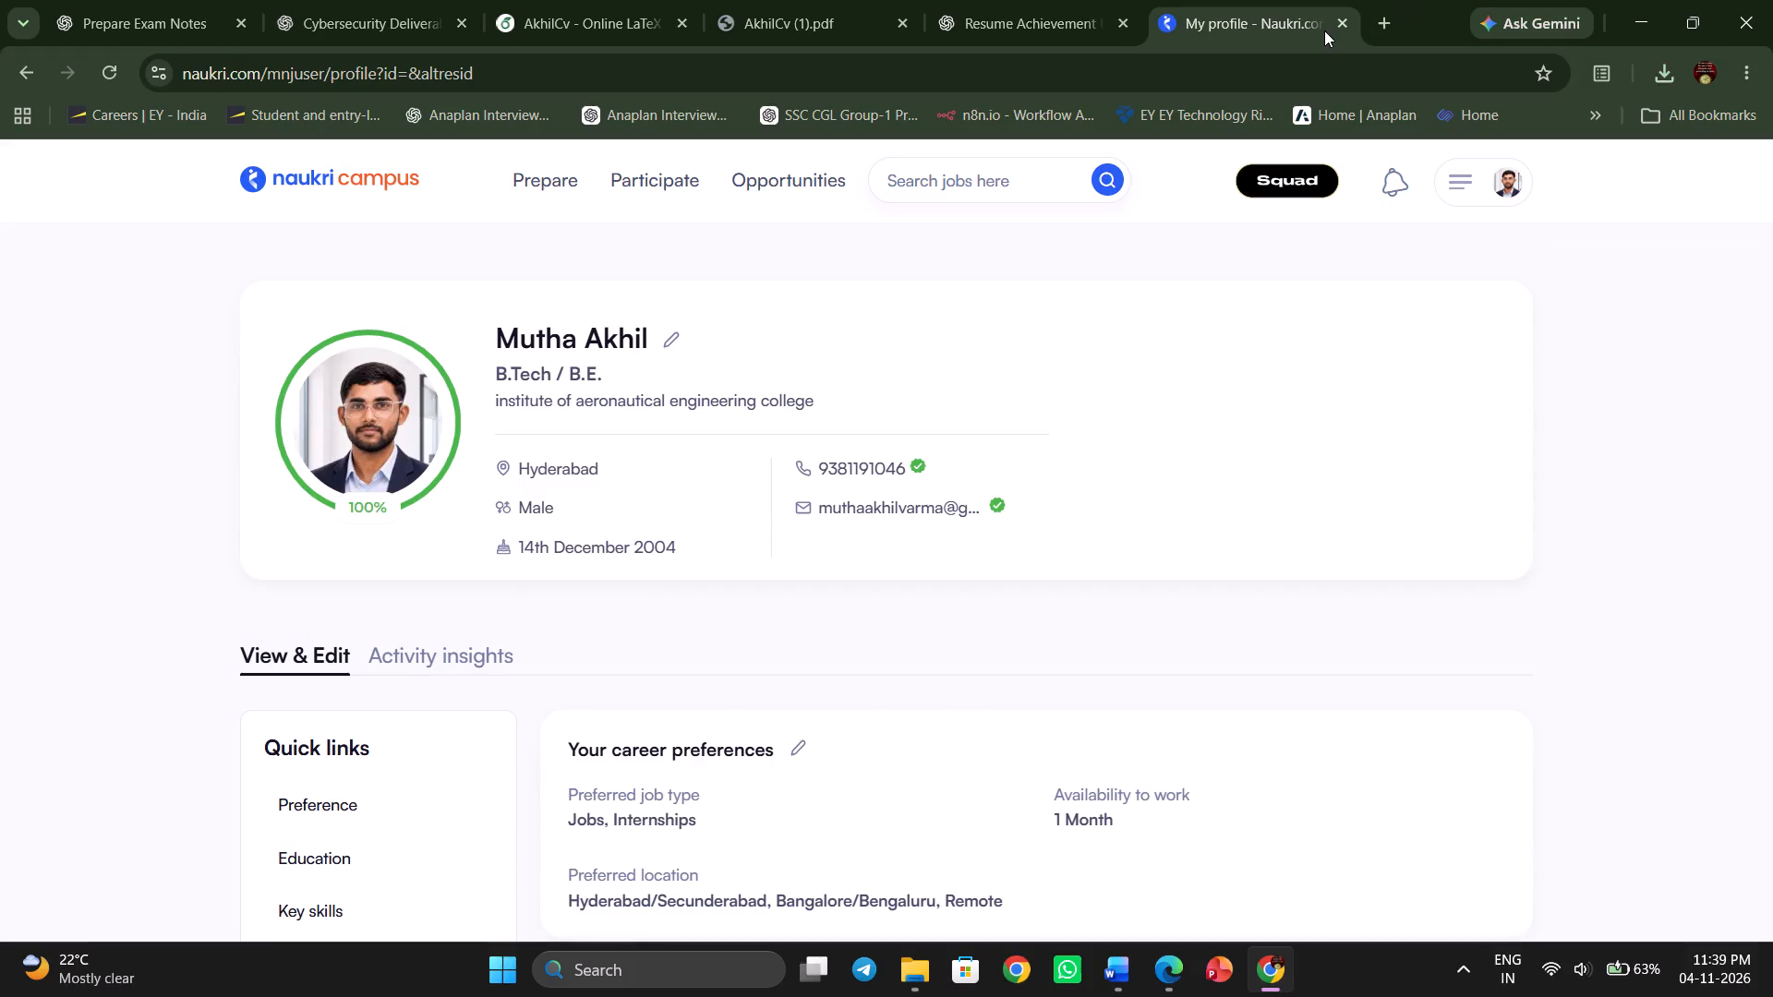
click(1340, 18)
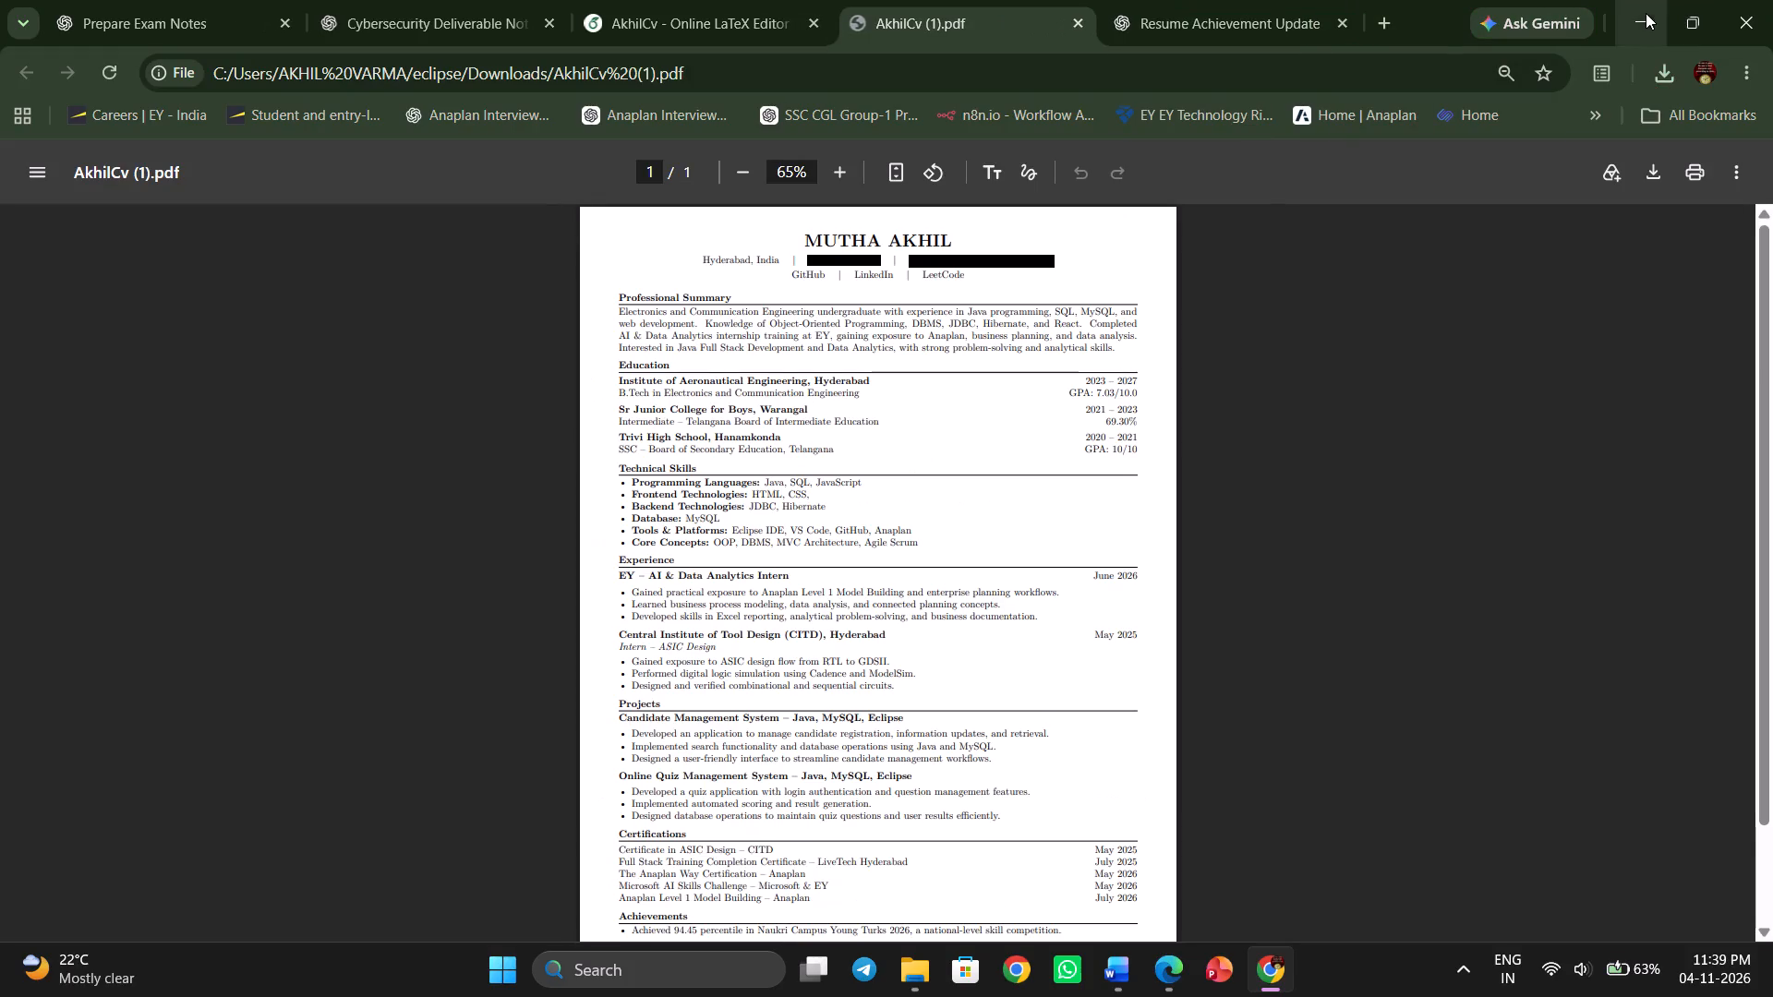
click(1630, 9)
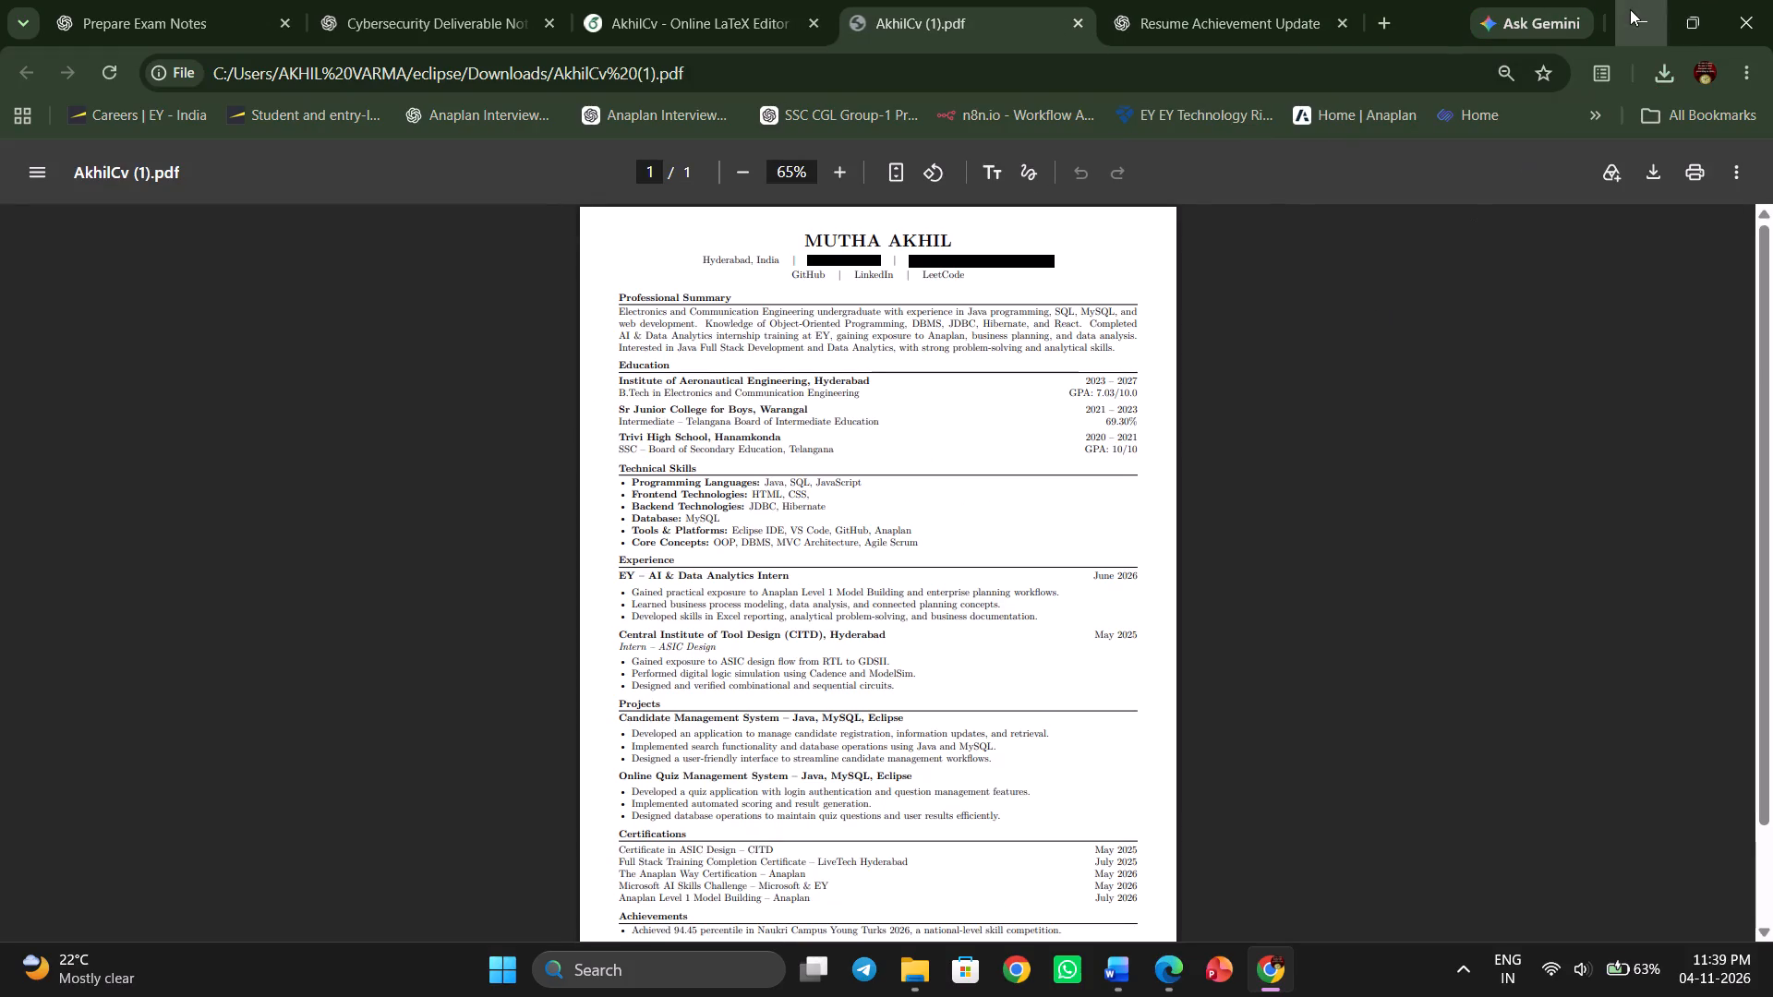
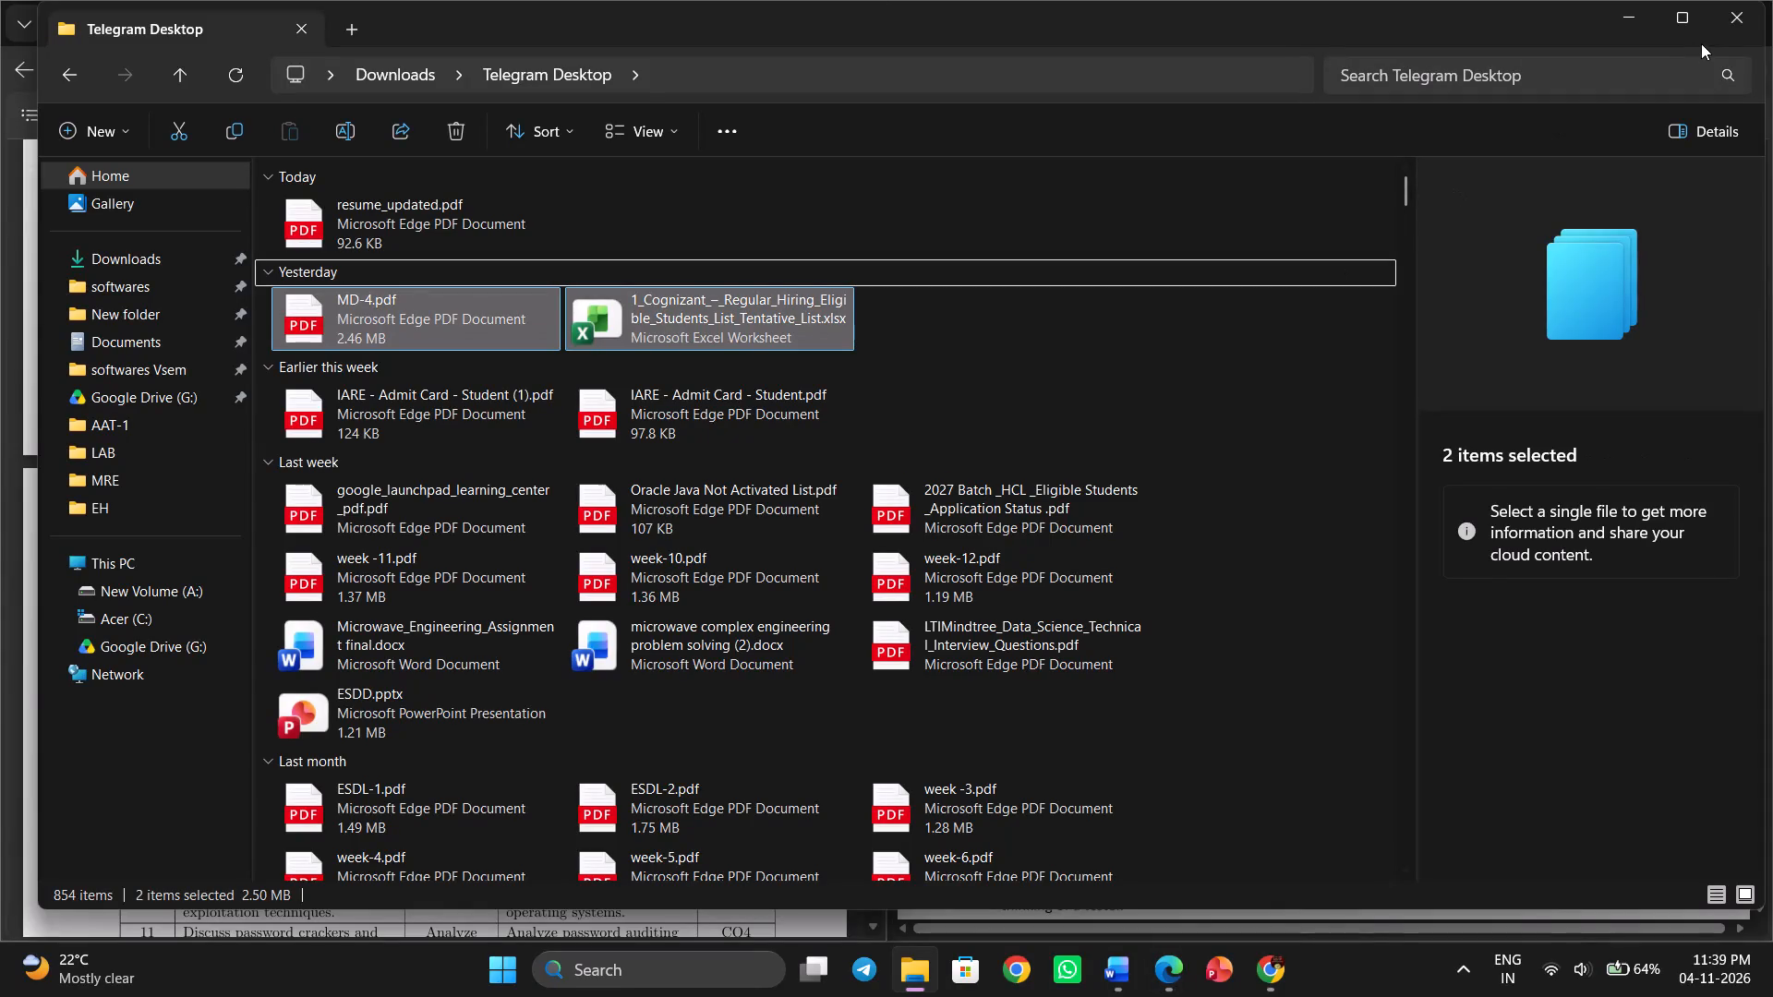
Close the File Explorer window showing the Telegram Desktop folder and put the computer to sleep.
click(1741, 7)
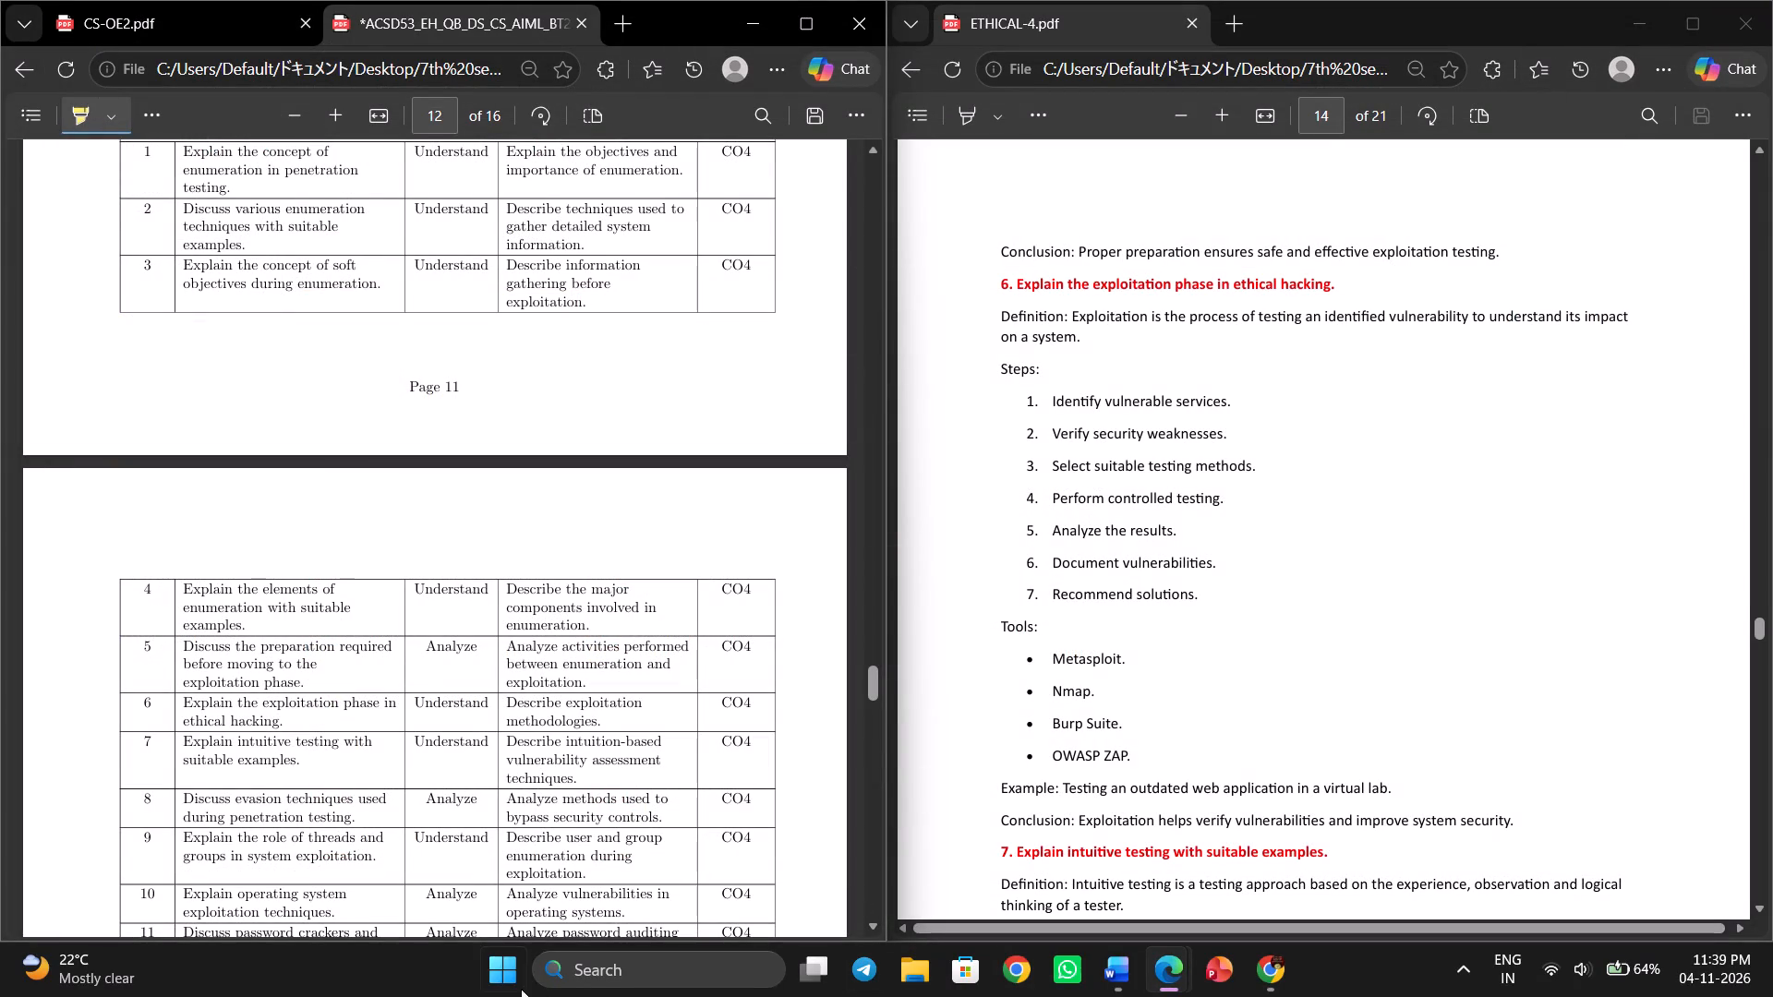
click(496, 967)
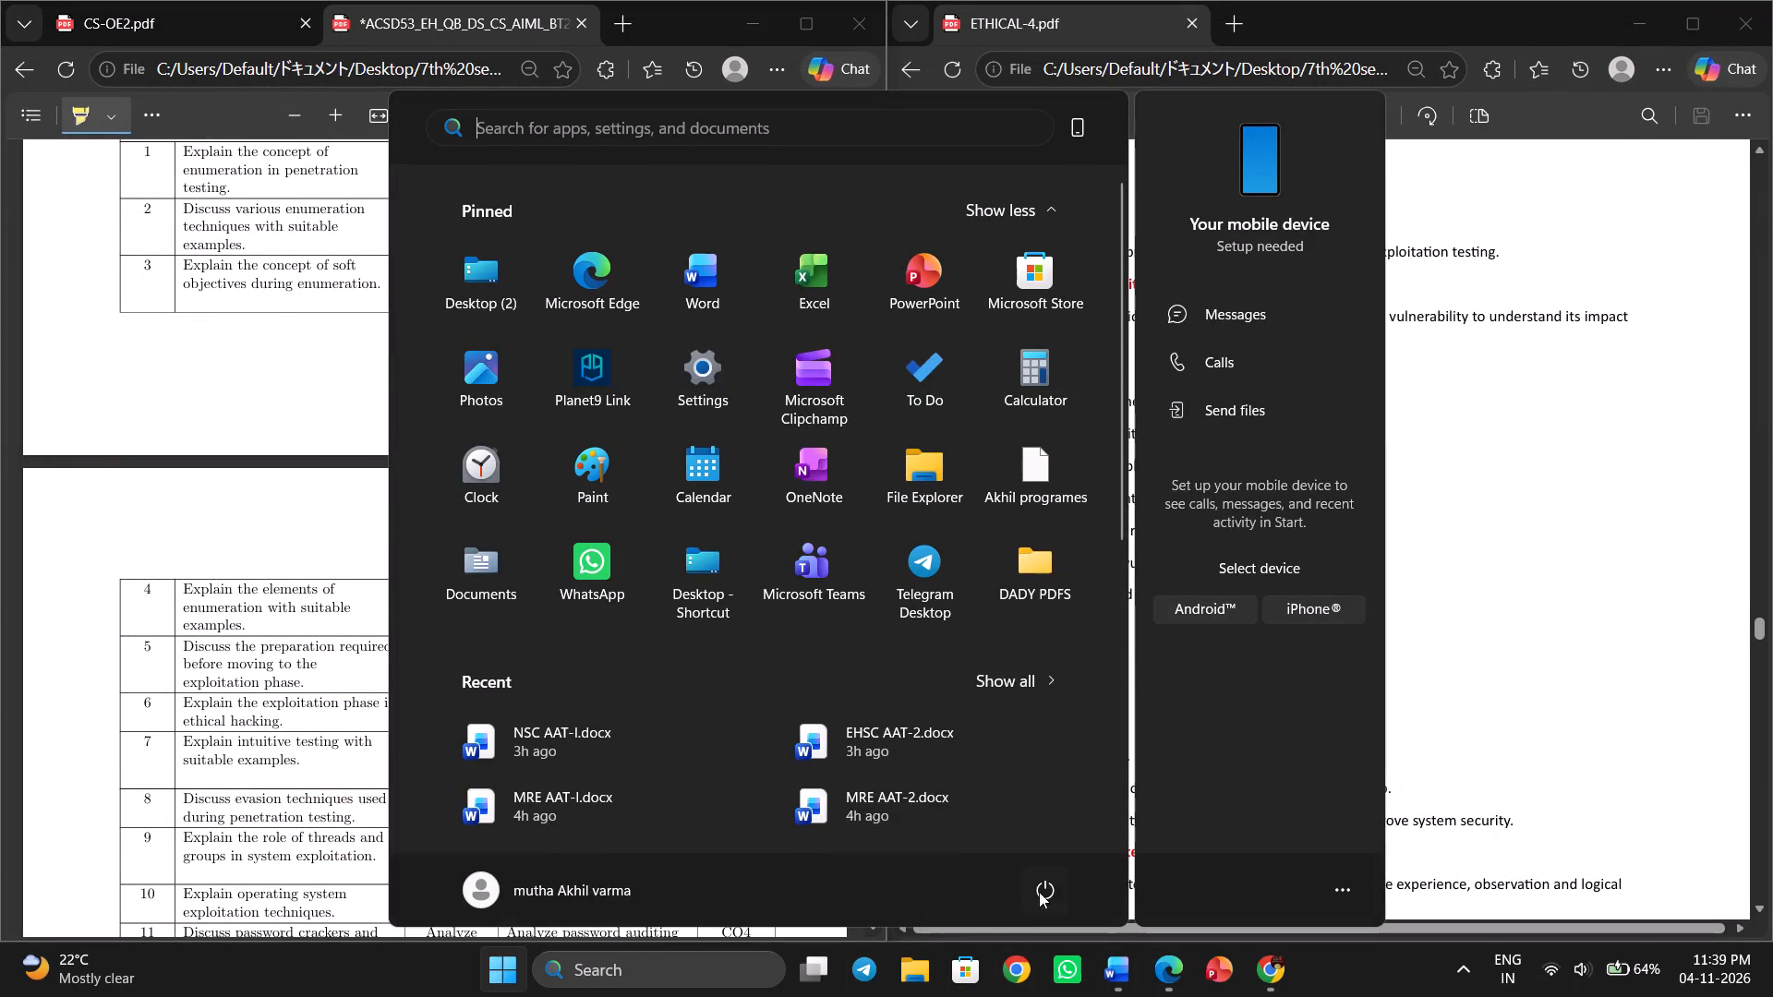
click(1050, 892)
click(1066, 768)
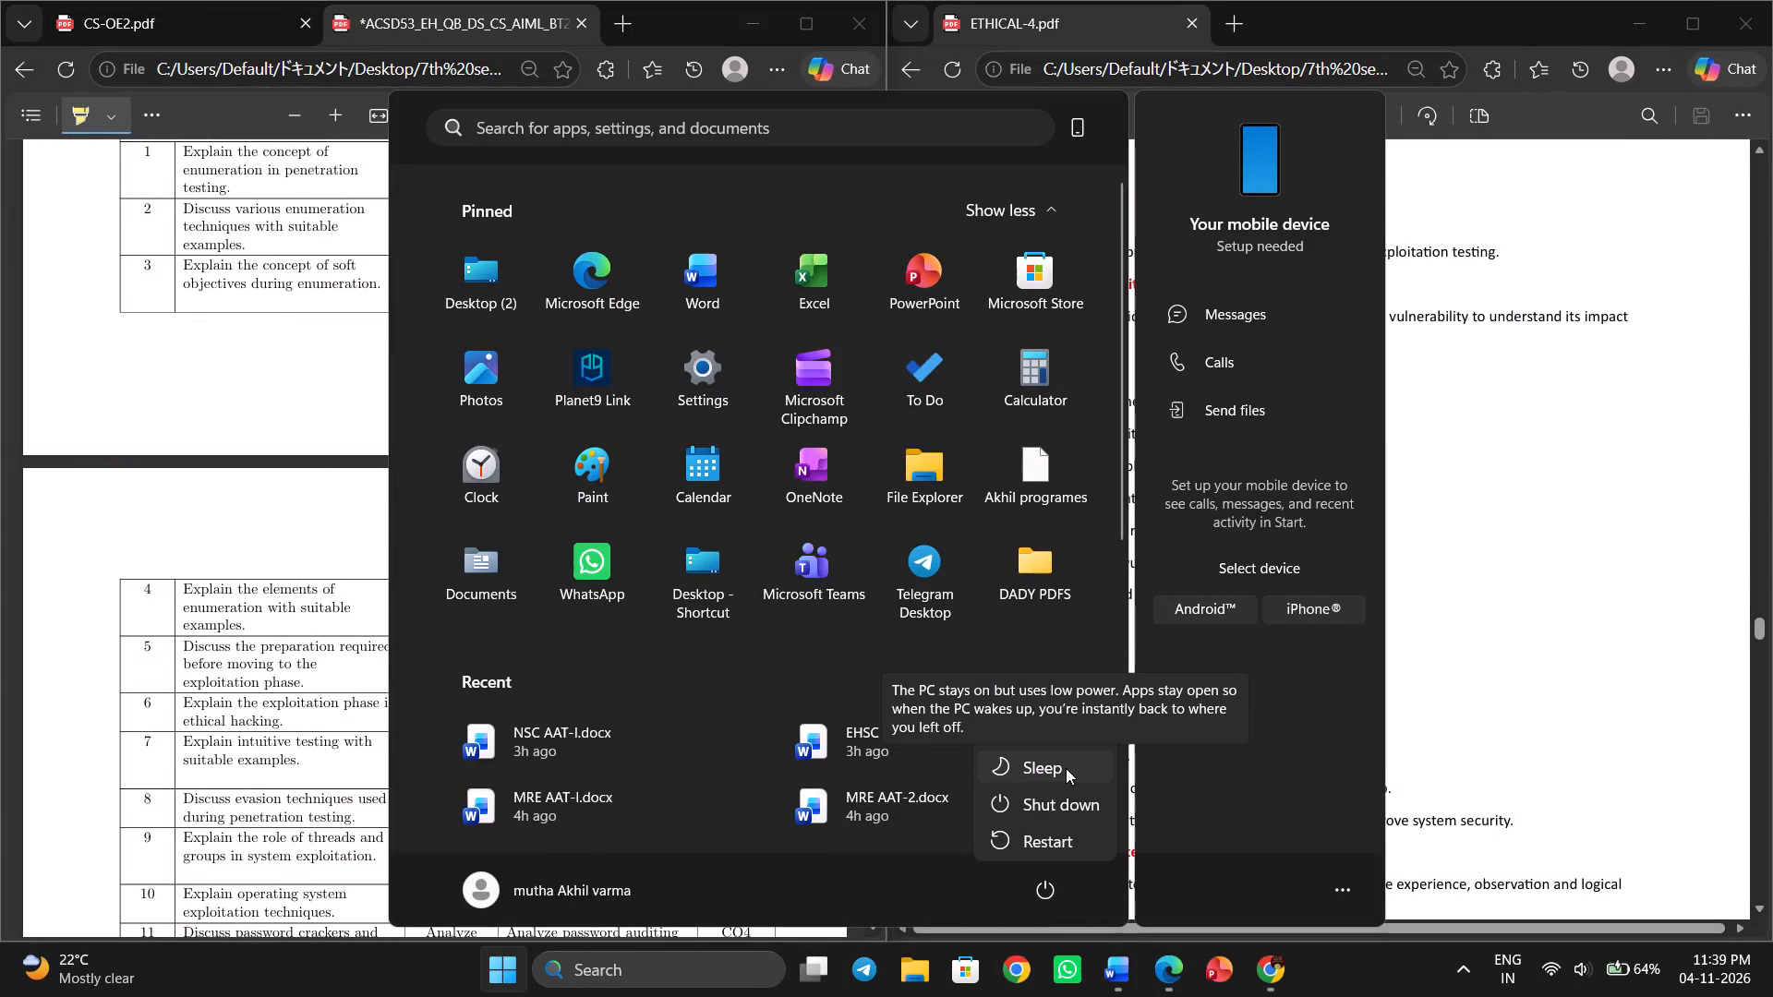